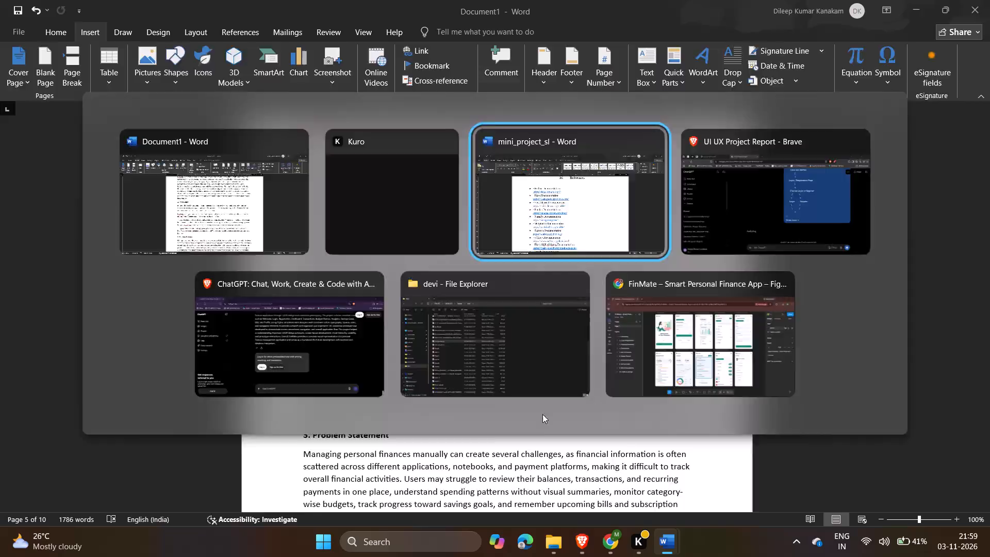
# Copy the formatting of the Abstract heading in mini_project_sl onto the "1. Abstract" heading in Document1 with Format Painter.
pyautogui.scroll(20, 542, 414)
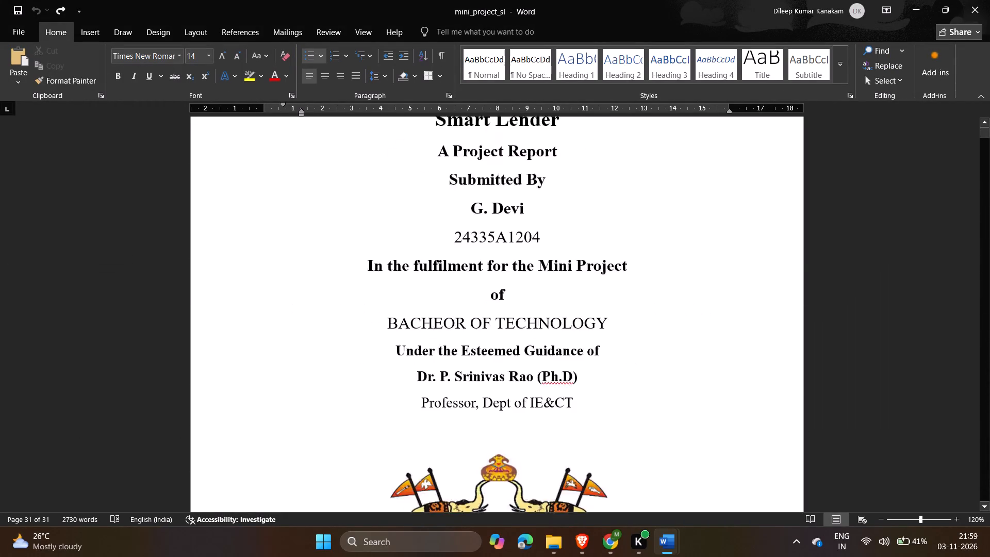
pyautogui.scroll(-14, 542, 414)
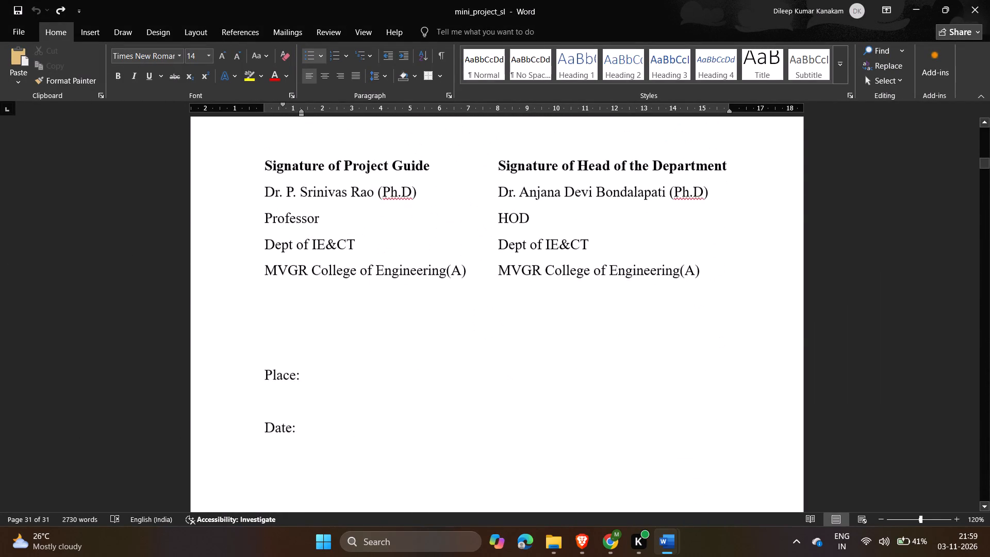
pyautogui.scroll(-4, 542, 414)
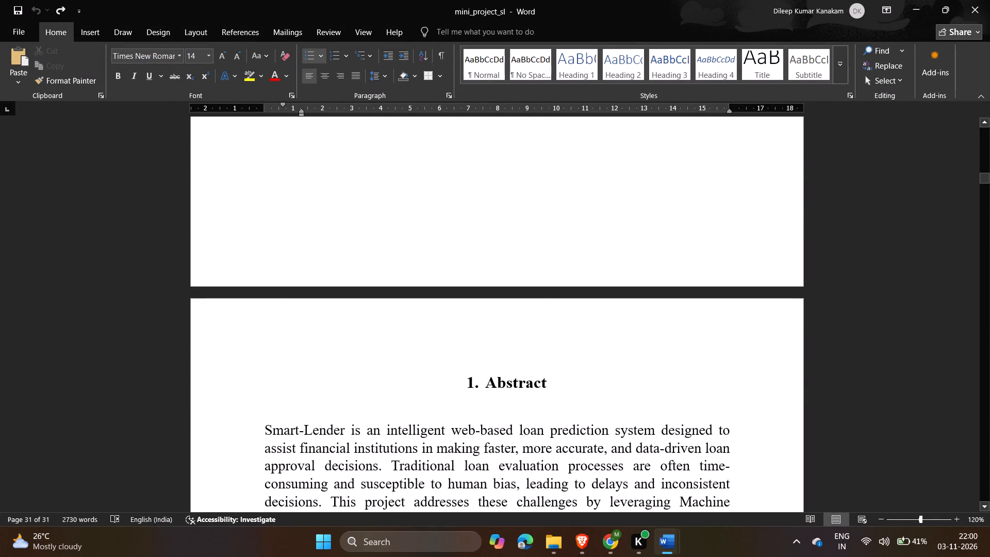
pyautogui.moveTo(550, 381); pyautogui.dragTo(445, 374)
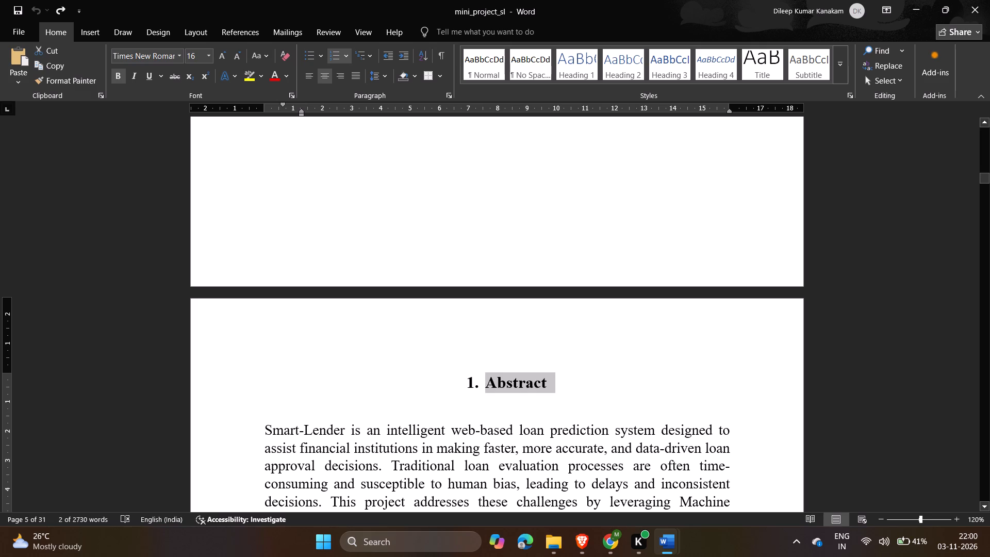
pyautogui.click(58, 79)
pyautogui.hotkey('alt', 'Tab')
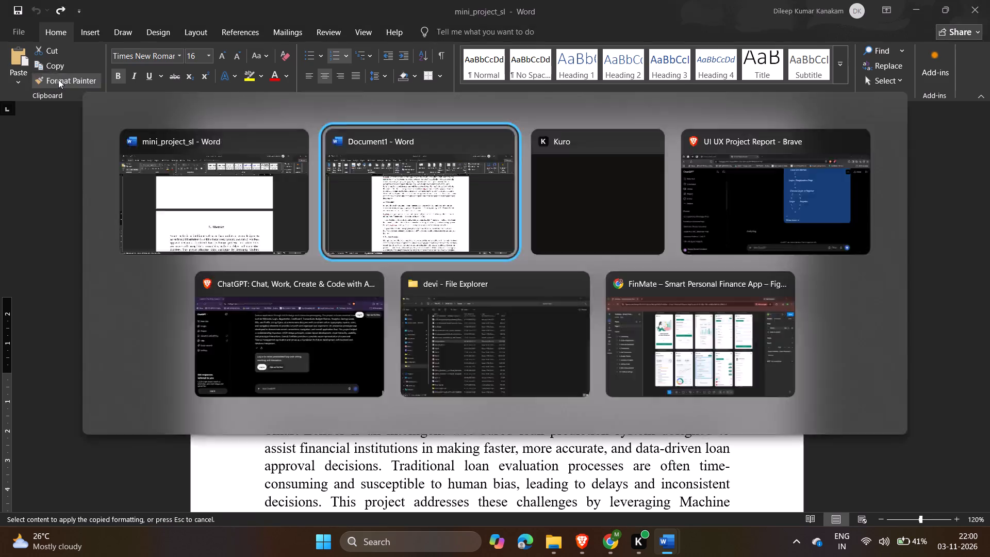
pyautogui.scroll(3, 315, 335)
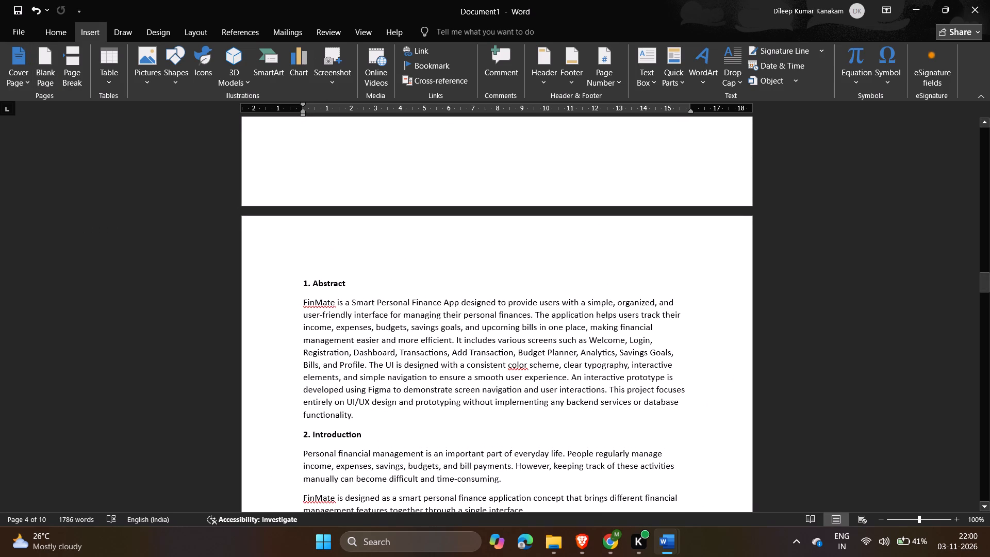
pyautogui.moveTo(358, 283); pyautogui.dragTo(280, 284)
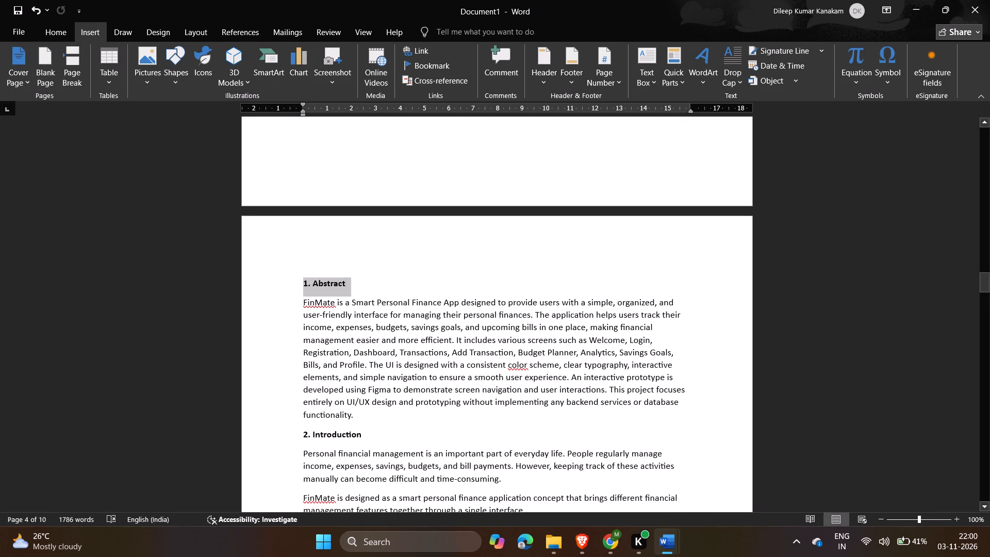
pyautogui.moveTo(280, 284); pyautogui.dragTo(282, 281)
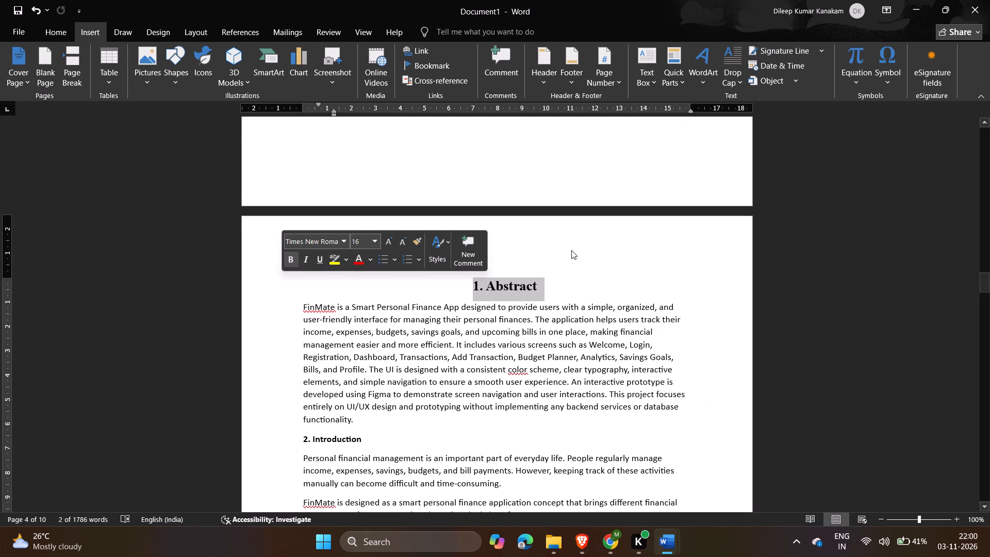
pyautogui.click(571, 250)
# Copy the formatting of the Abstract body text in mini_project_sl onto the FinMate abstract paragraph in Document1.
pyautogui.scroll(-1, 421, 311)
pyautogui.hotkey('alt', 'Tab')
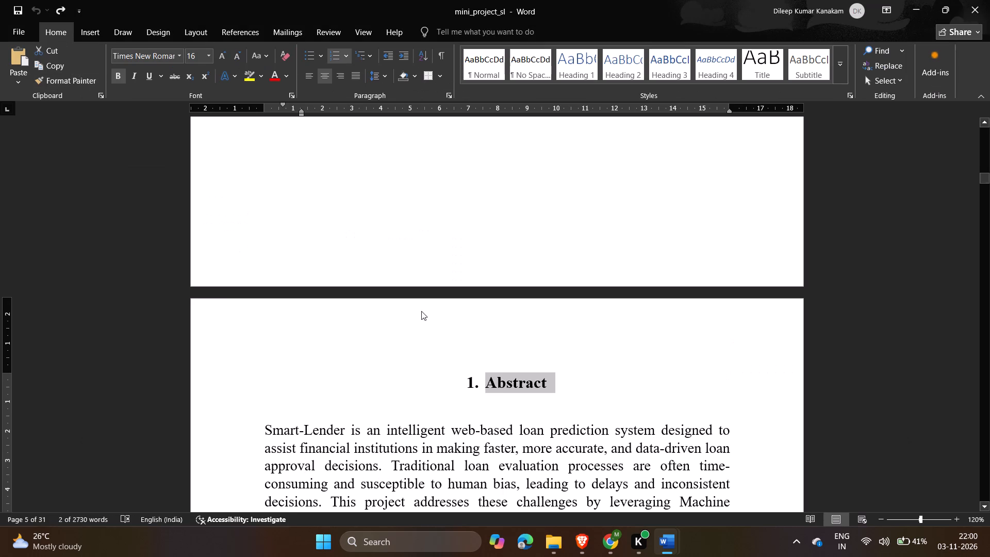
pyautogui.scroll(-3, 493, 345)
pyautogui.scroll(1, 341, 237)
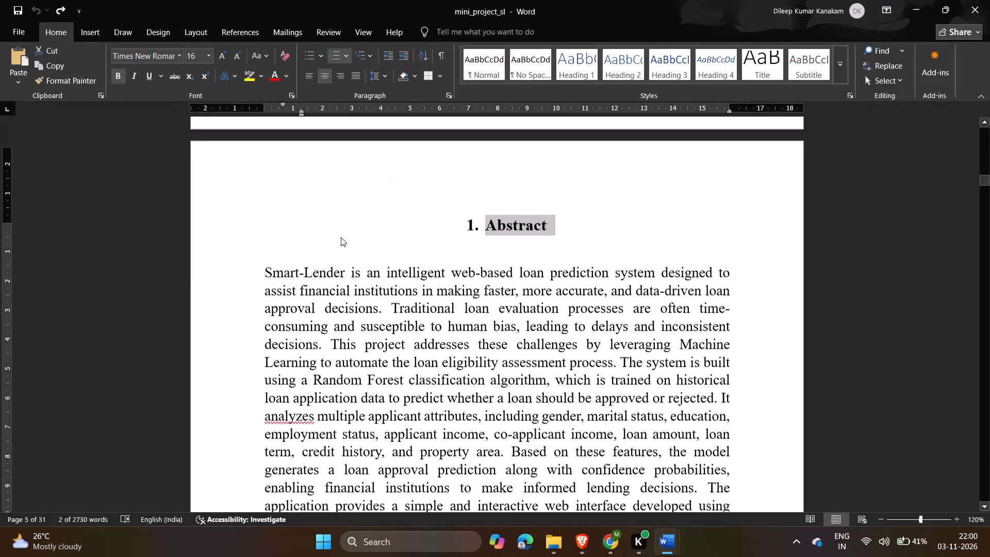
pyautogui.moveTo(266, 277); pyautogui.dragTo(386, 355)
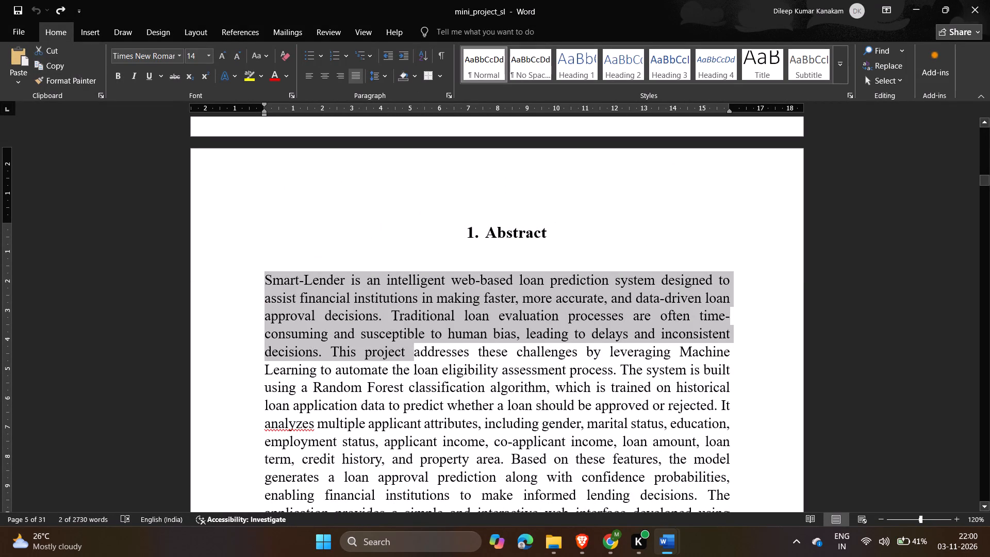
pyautogui.click(77, 83)
pyautogui.hotkey('alt', 'Tab')
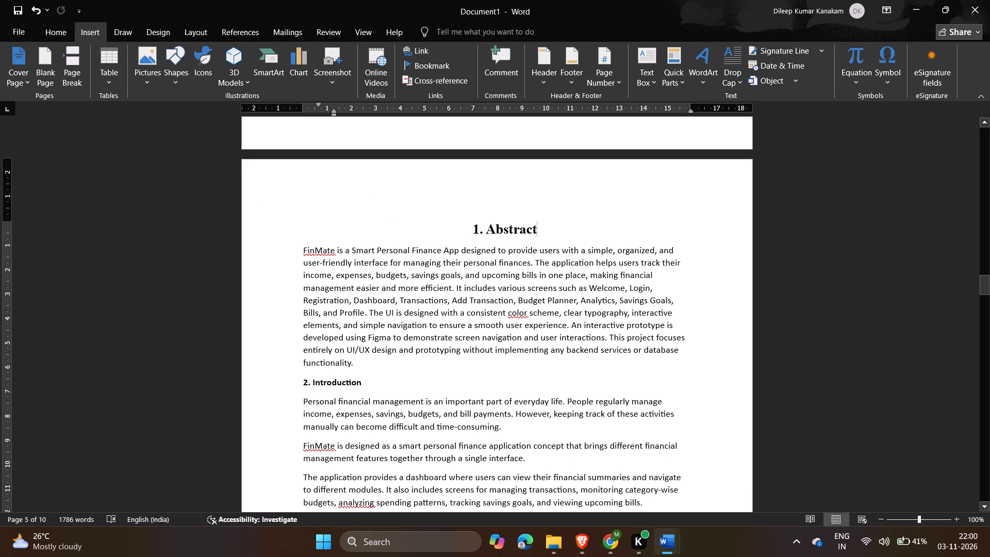
pyautogui.moveTo(302, 249); pyautogui.dragTo(382, 366)
pyautogui.scroll(-1, 382, 366)
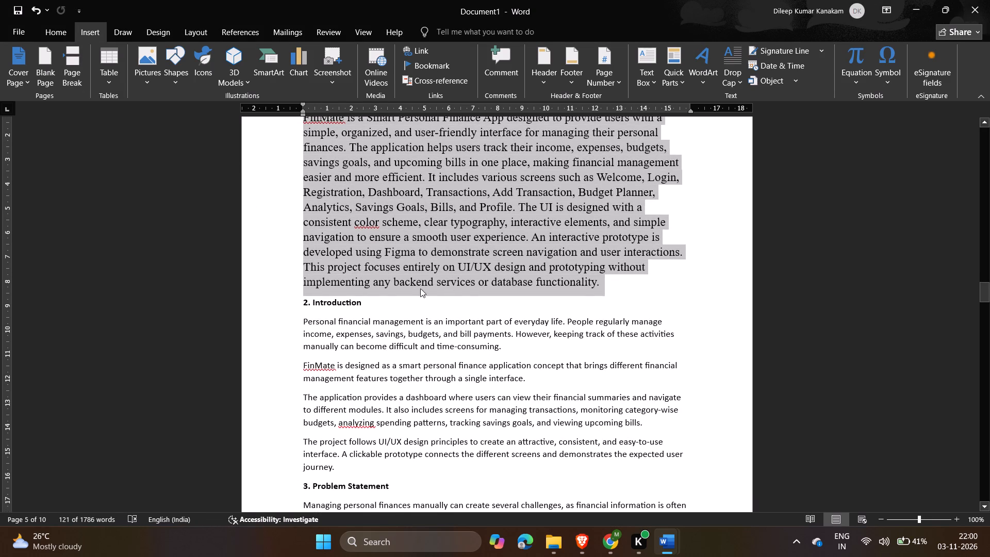
# Check the reference report's abstract alignment and justify the FinMate abstract paragraph in Document1 to match.
pyautogui.hotkey('alt', 'Tab')
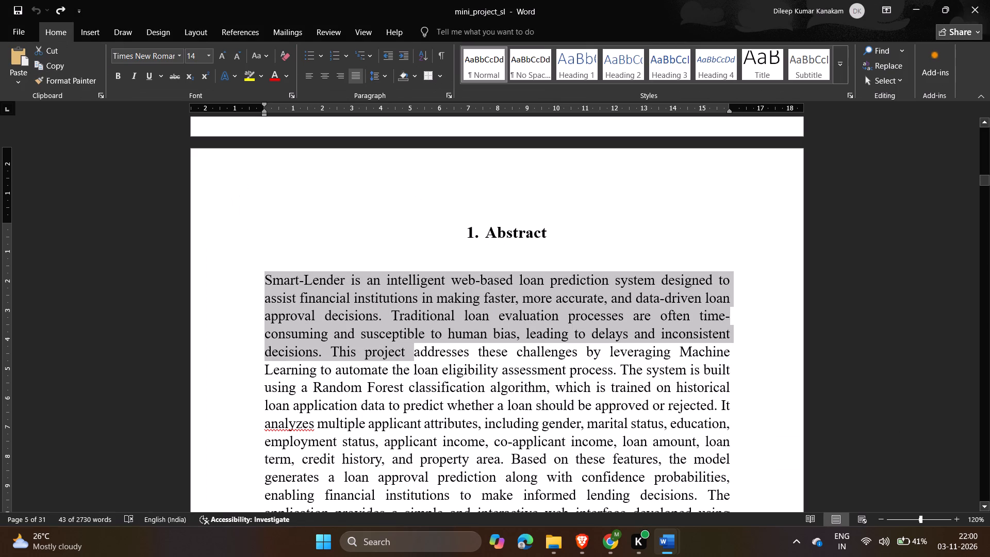
pyautogui.hotkey('alt', 'Tab')
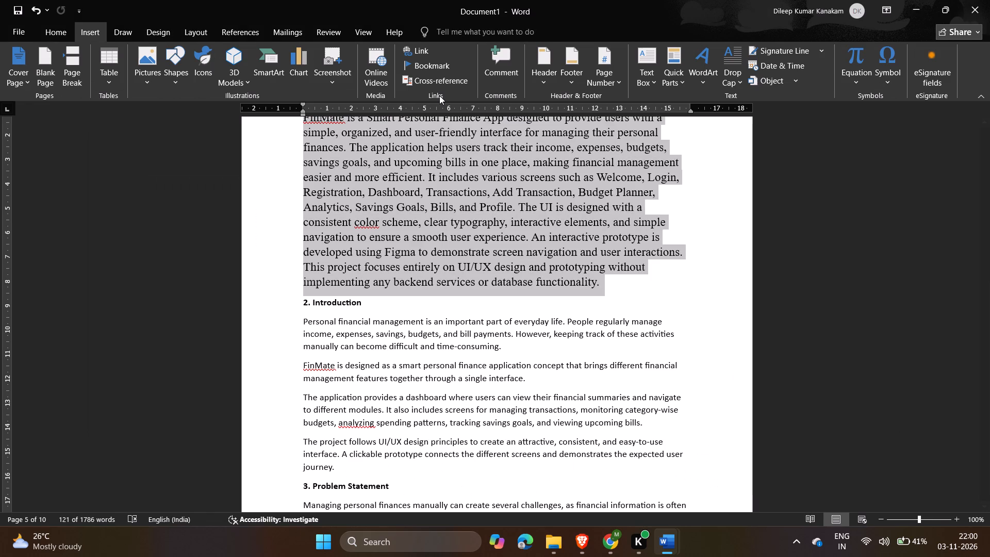
pyautogui.click(61, 31)
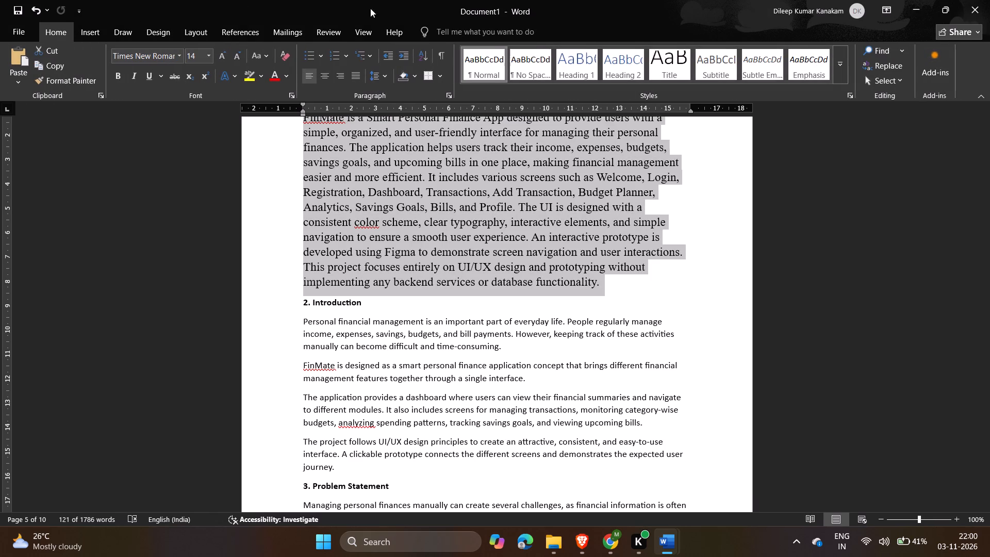
pyautogui.click(350, 83)
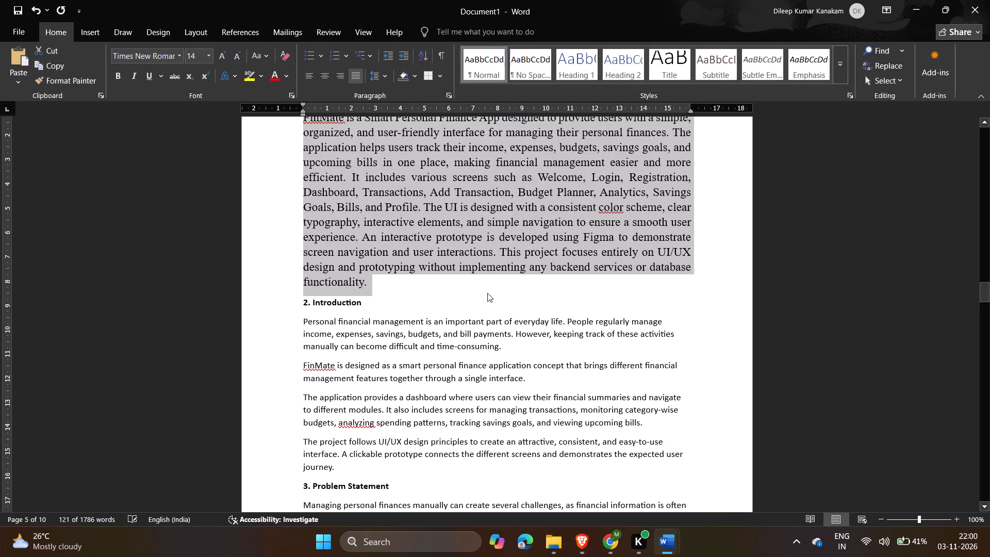
pyautogui.scroll(3, 487, 293)
pyautogui.click(722, 383)
# Apply the "1. Abstract" heading's formatting to the "2. Introduction" heading with Format Painter.
pyautogui.scroll(-2, 722, 383)
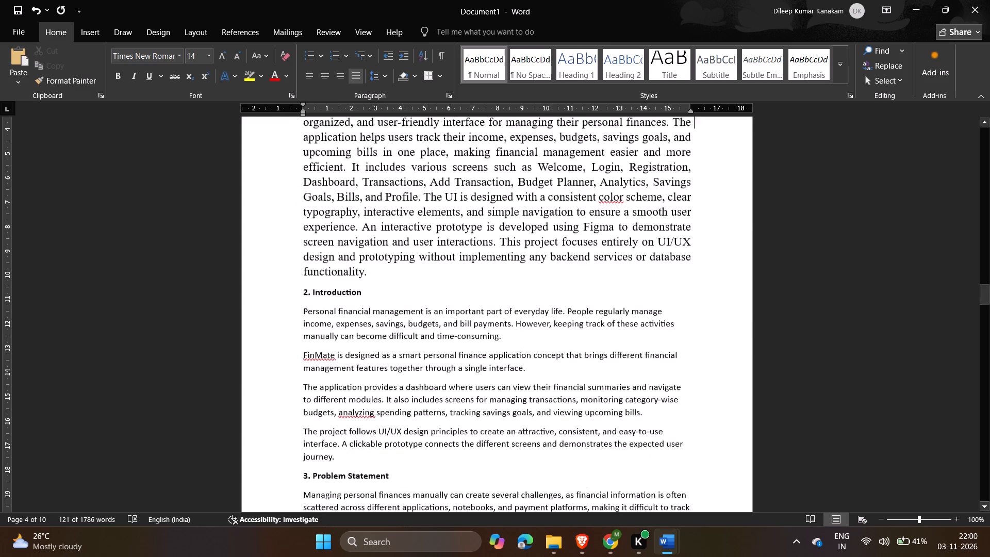
pyautogui.scroll(-1, 722, 383)
pyautogui.scroll(2, 412, 241)
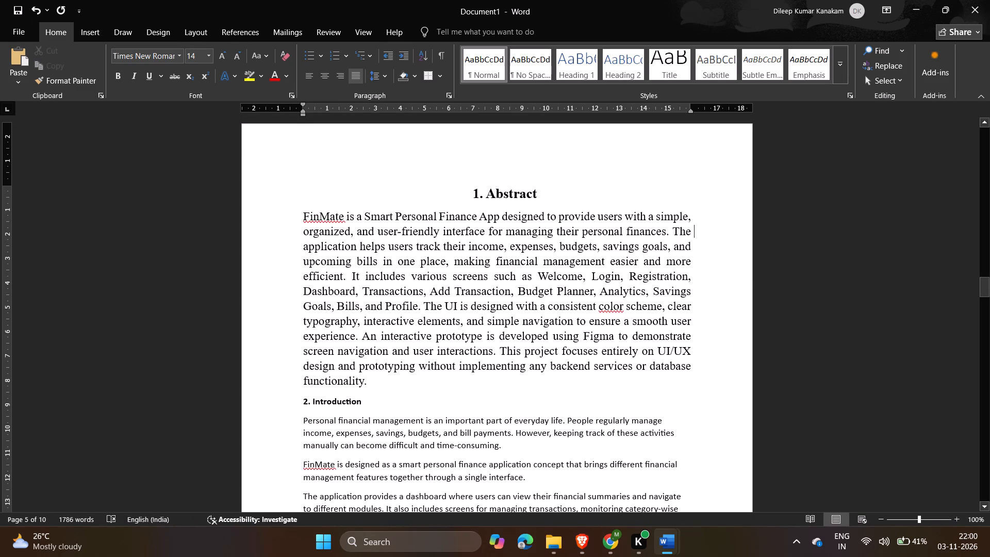
pyautogui.moveTo(547, 193); pyautogui.dragTo(465, 195)
pyautogui.click(89, 89)
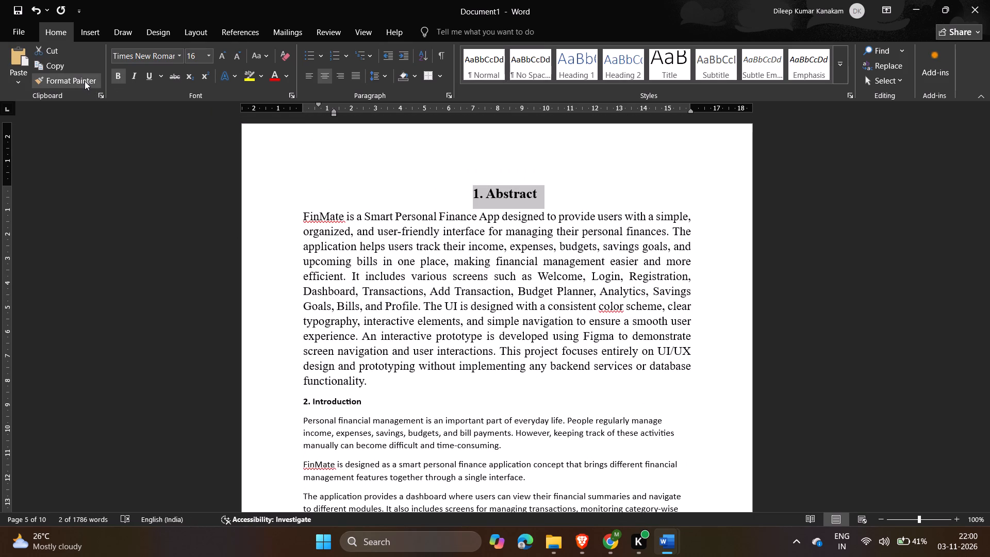
pyautogui.click(85, 81)
pyautogui.moveTo(398, 401); pyautogui.dragTo(303, 398)
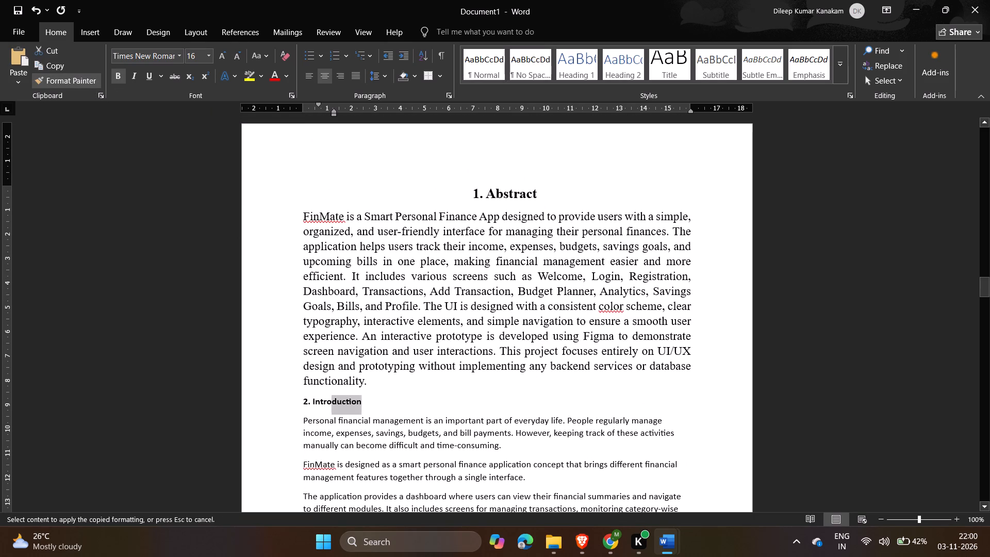
pyautogui.moveTo(303, 398); pyautogui.dragTo(239, 403)
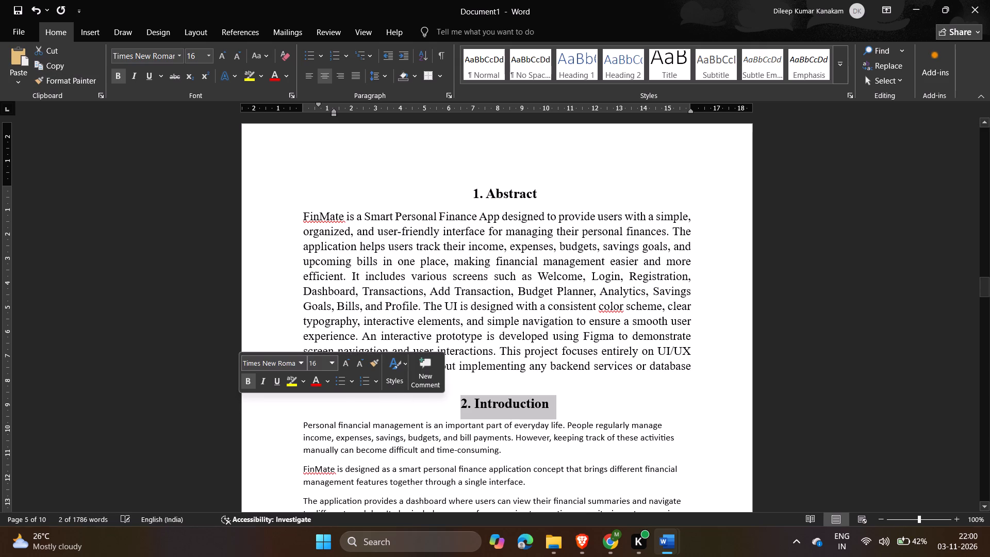
# Apply the abstract paragraph's text formatting to all four body paragraphs under "2. Introduction" with Format Painter.
pyautogui.moveTo(382, 272); pyautogui.dragTo(298, 221)
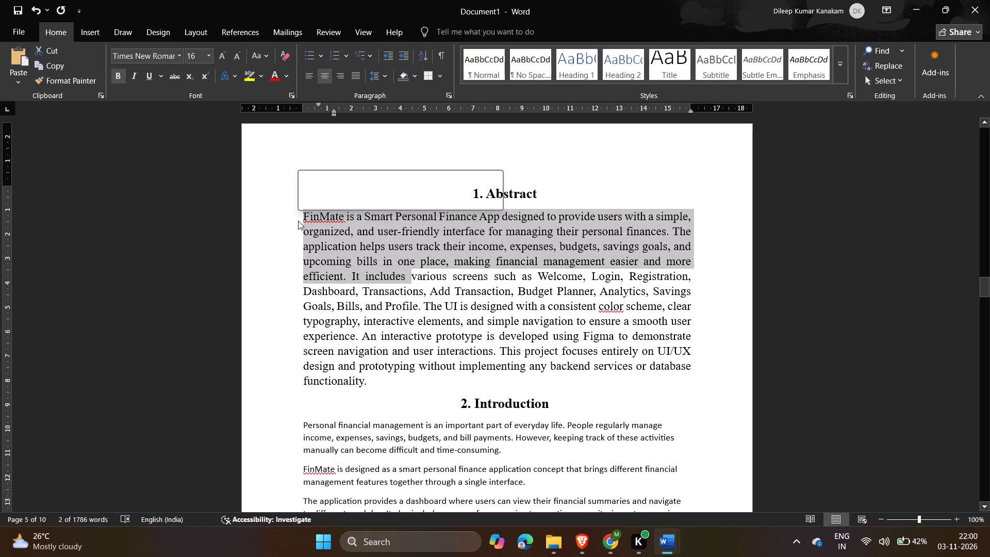
pyautogui.click(99, 84)
pyautogui.scroll(-2, 299, 253)
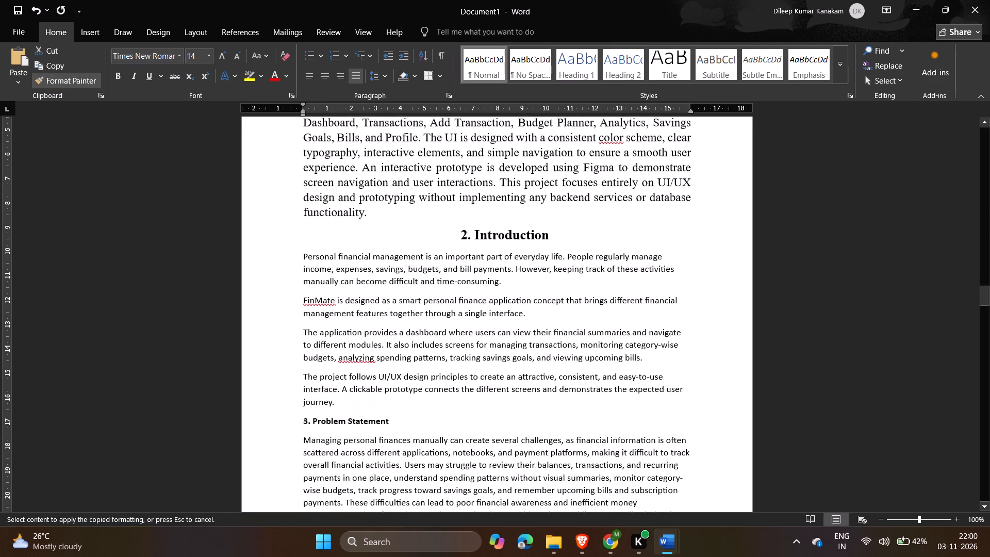
pyautogui.moveTo(302, 249); pyautogui.dragTo(436, 352)
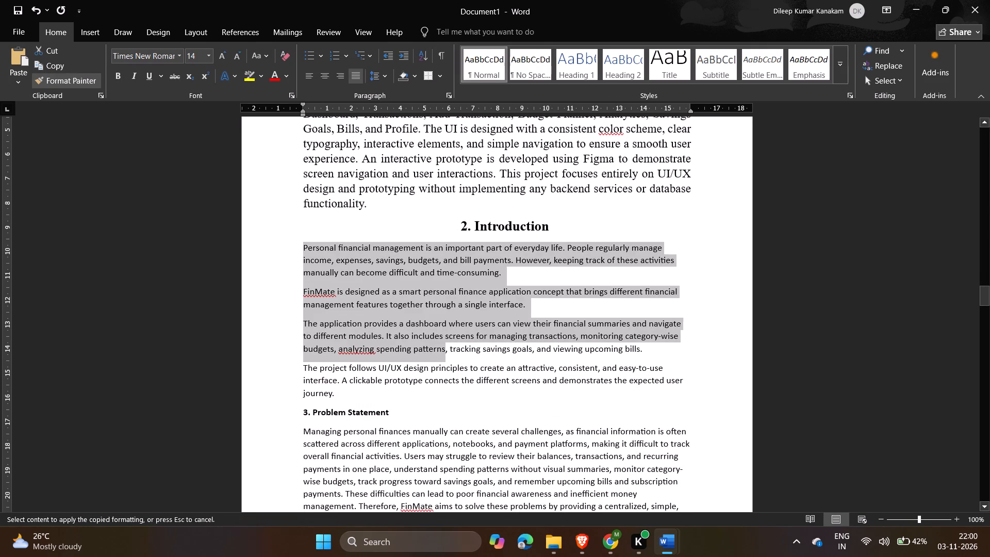
pyautogui.moveTo(436, 352); pyautogui.dragTo(399, 386)
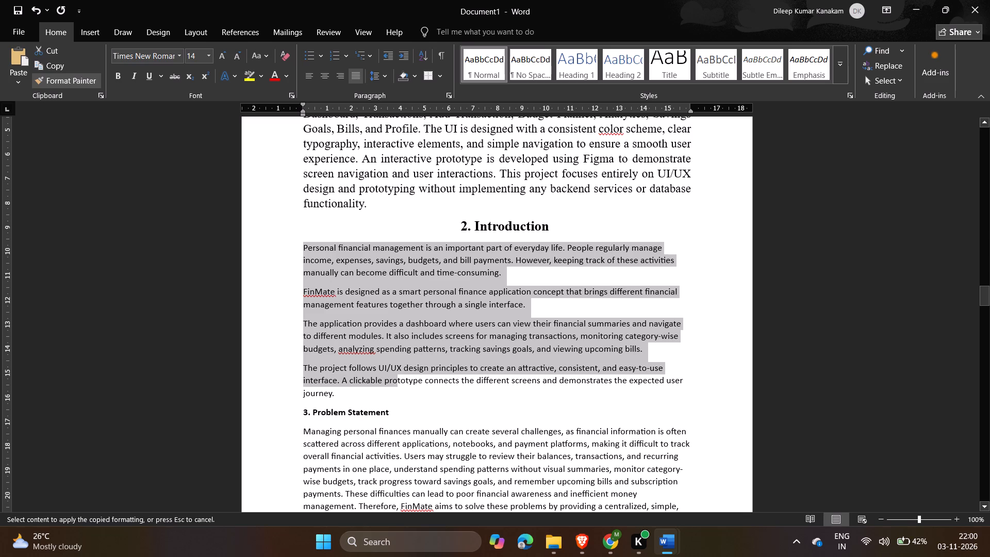
pyautogui.moveTo(399, 386); pyautogui.dragTo(399, 390)
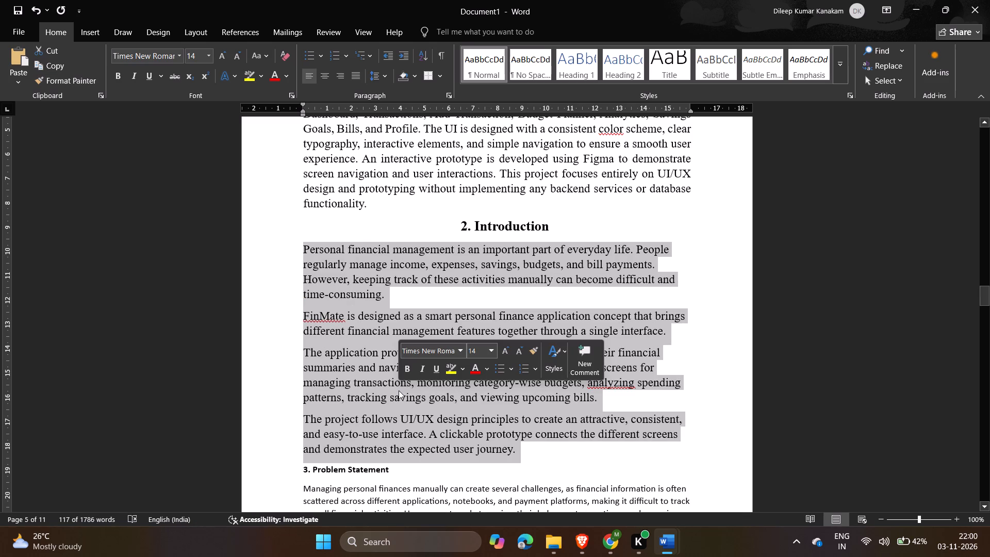
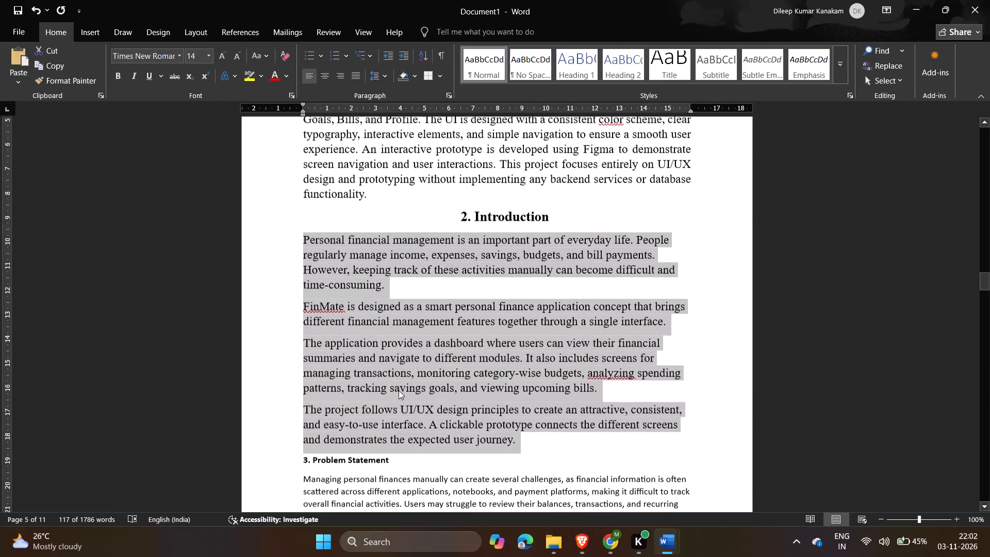
# Justify the four body paragraphs under "2. Introduction".
pyautogui.click(351, 80)
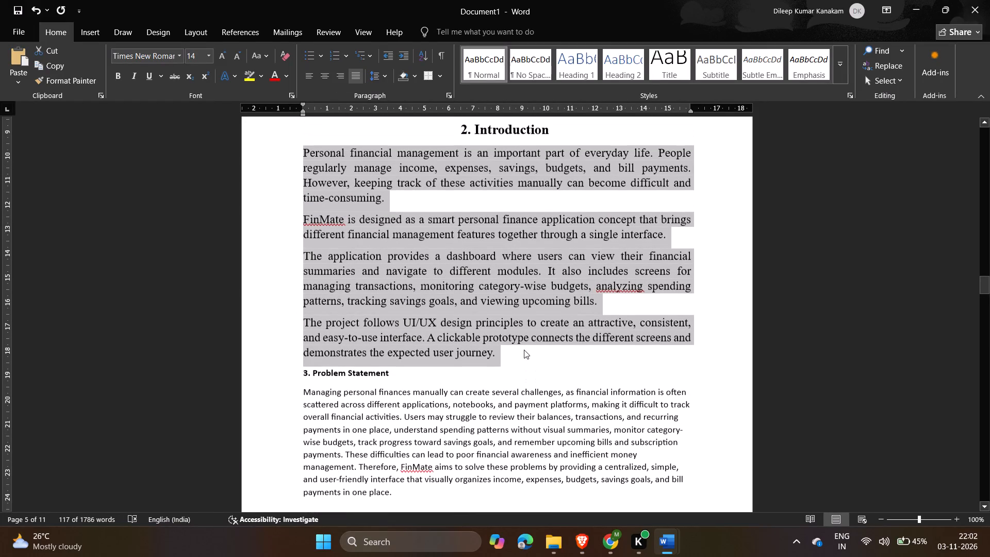
pyautogui.click(810, 287)
# Reapply the abstract paragraph's formatting to the four paragraphs under "2. Introduction" with Format Painter.
pyautogui.scroll(2, 810, 287)
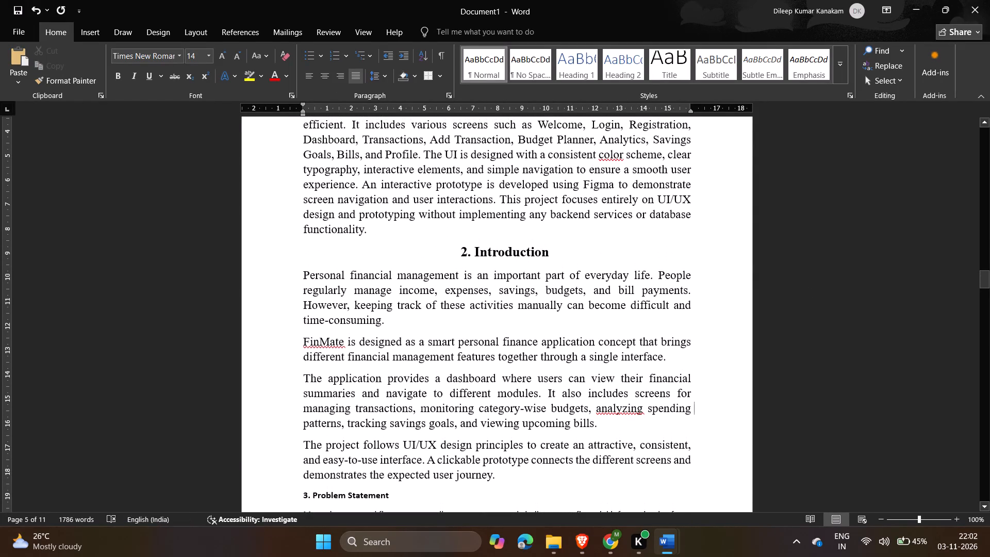
pyautogui.moveTo(374, 231); pyautogui.dragTo(287, 169)
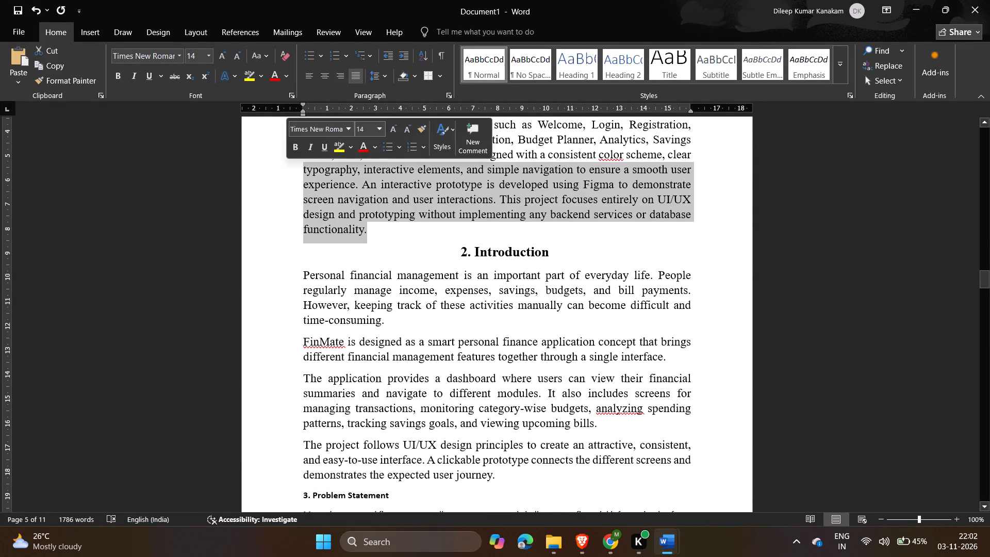
pyautogui.click(90, 86)
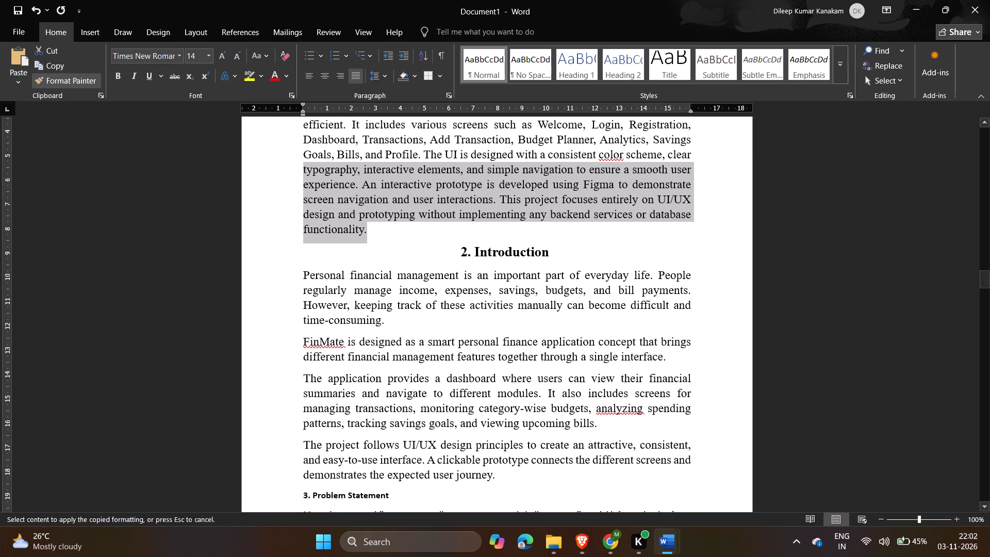
pyautogui.moveTo(301, 272); pyautogui.dragTo(445, 422)
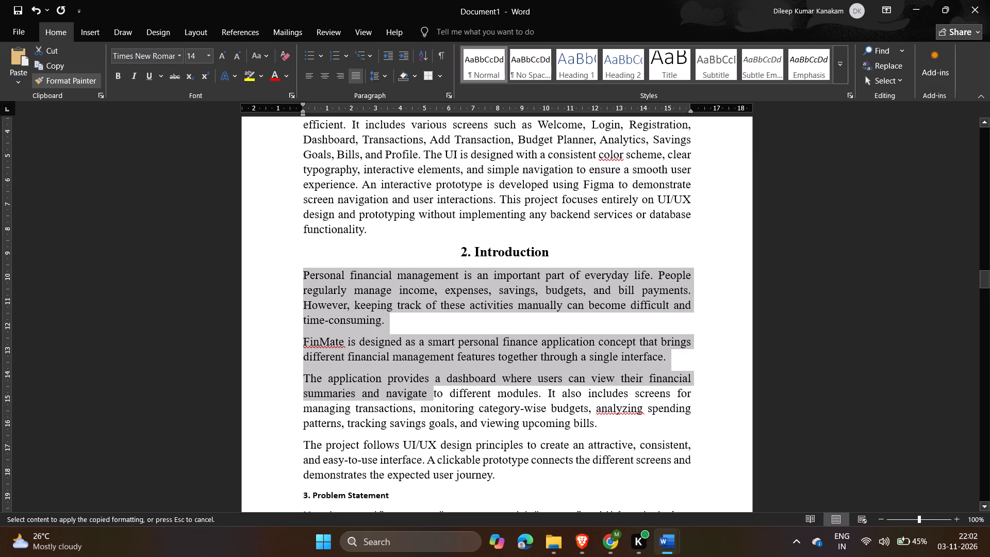
pyautogui.moveTo(445, 422); pyautogui.dragTo(507, 424)
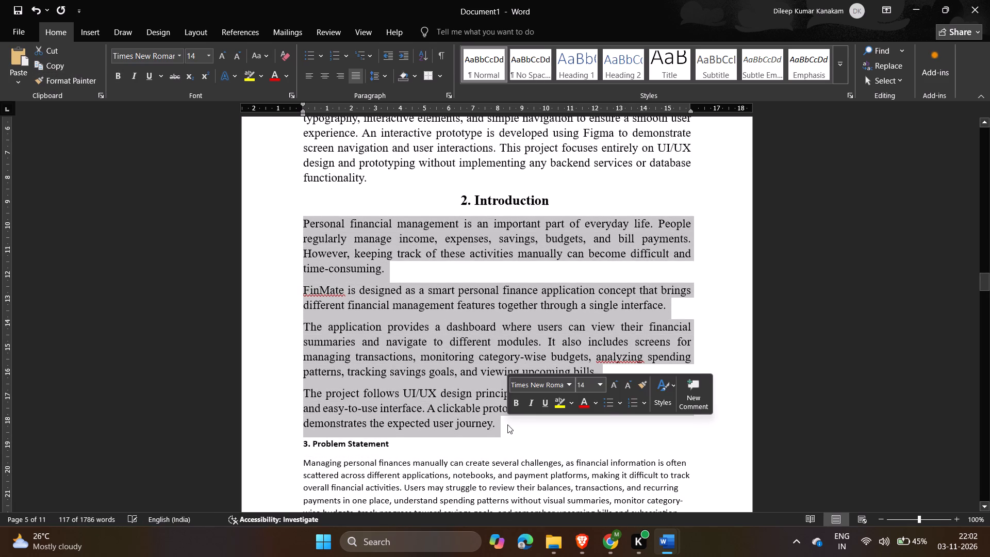
# Apply the "2. Introduction" heading's formatting to the "3. Problem Statement" heading with Format Painter.
pyautogui.moveTo(558, 199); pyautogui.dragTo(443, 195)
pyautogui.click(60, 78)
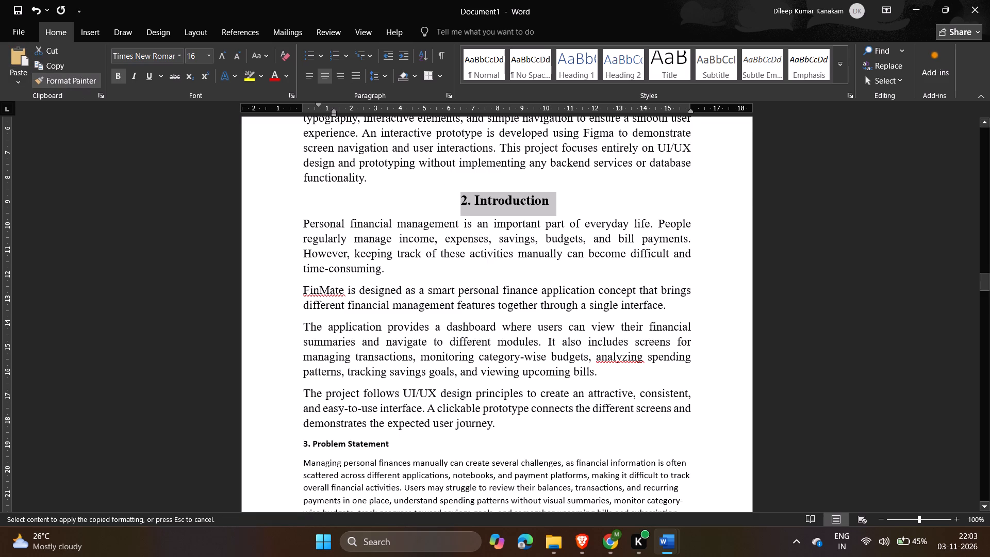
pyautogui.scroll(-2, 245, 254)
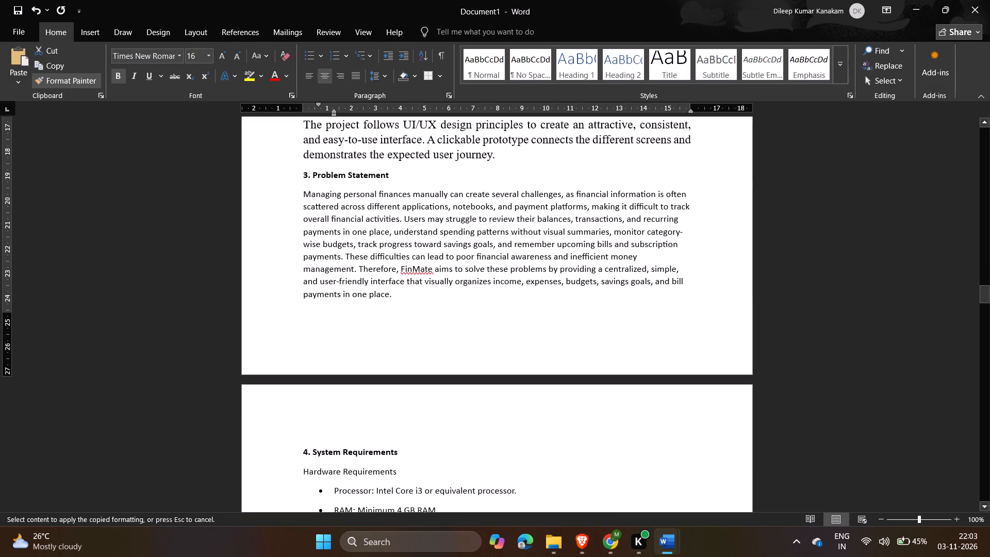
pyautogui.moveTo(405, 175); pyautogui.dragTo(268, 166)
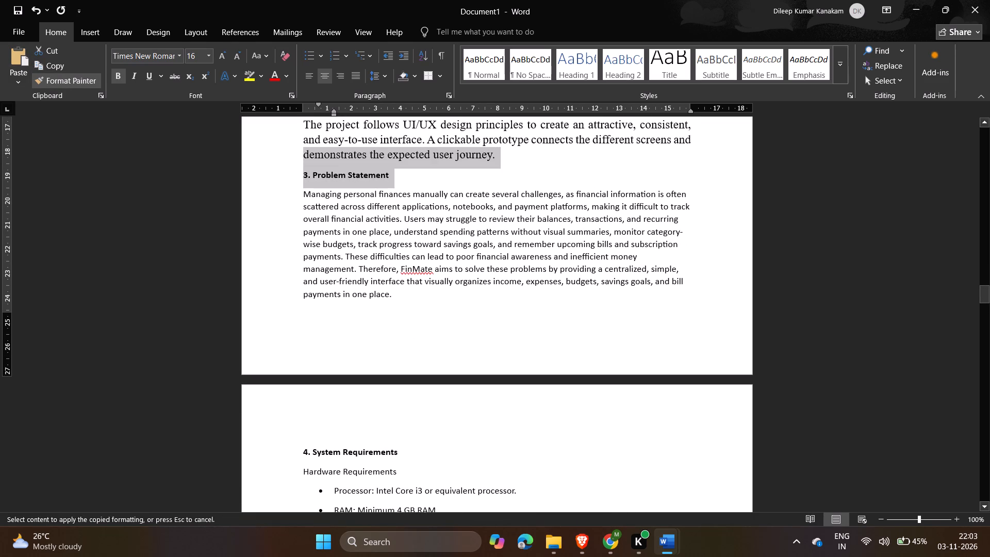
pyautogui.moveTo(268, 166); pyautogui.dragTo(268, 177)
# Apply the last Introduction paragraph's formatting to the body paragraph under "3. Problem Statement" with Format Painter.
pyautogui.scroll(1, 514, 274)
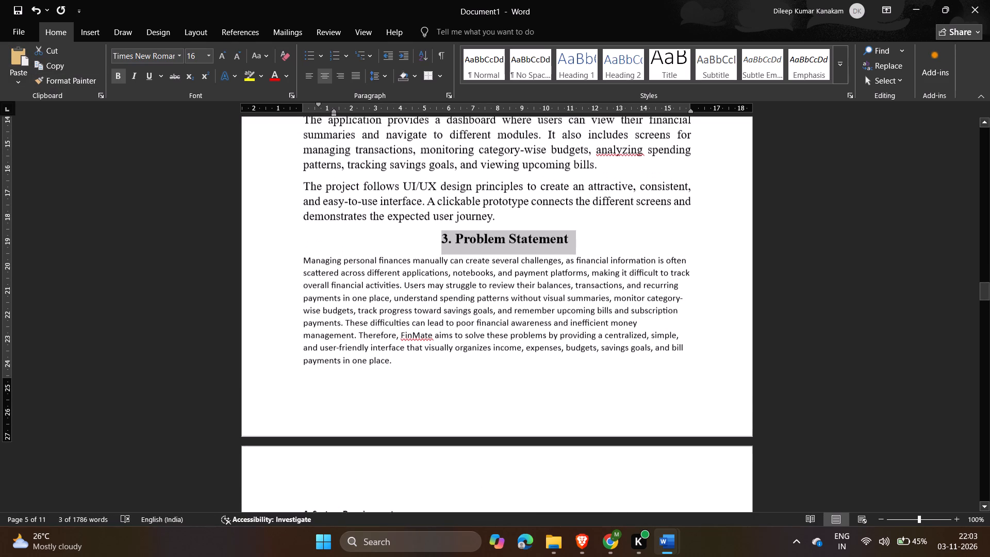
pyautogui.moveTo(502, 222); pyautogui.dragTo(299, 184)
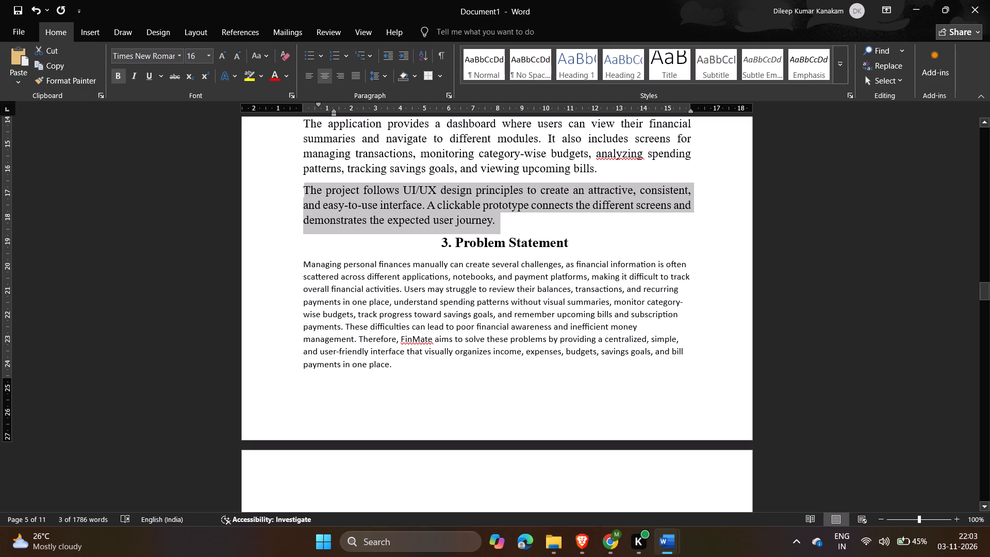
pyautogui.moveTo(299, 184); pyautogui.dragTo(297, 184)
pyautogui.click(44, 74)
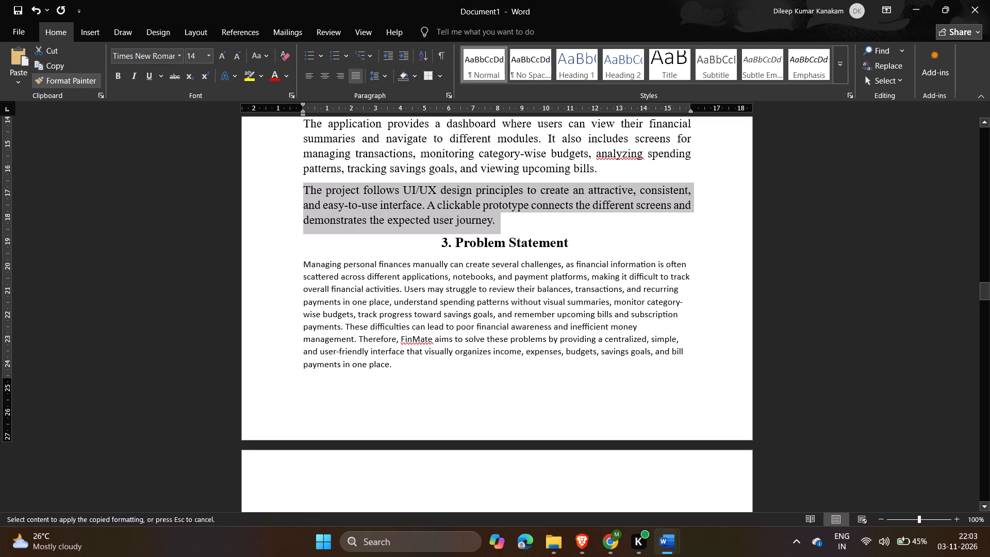
pyautogui.scroll(-1, 330, 371)
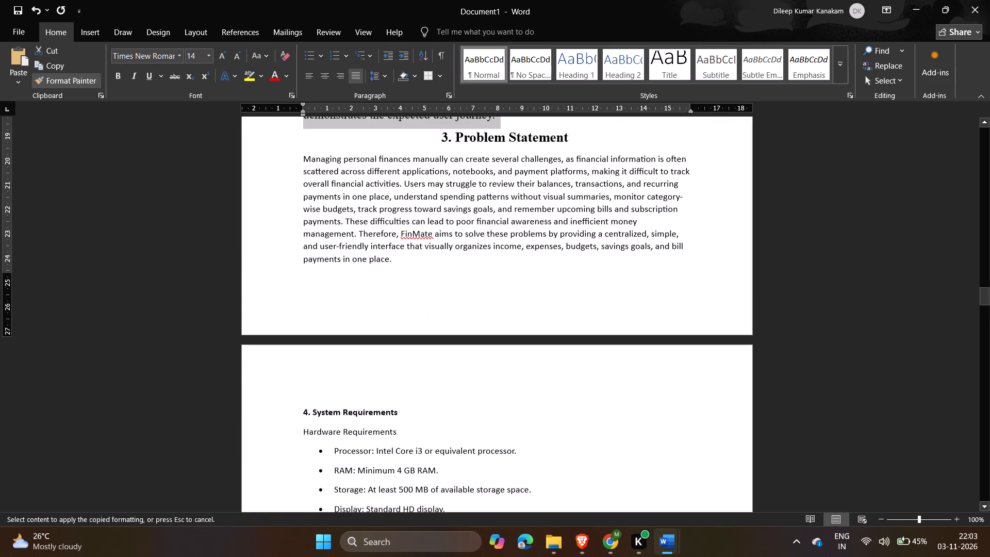
pyautogui.moveTo(417, 264); pyautogui.dragTo(267, 165)
pyautogui.scroll(-1, 435, 281)
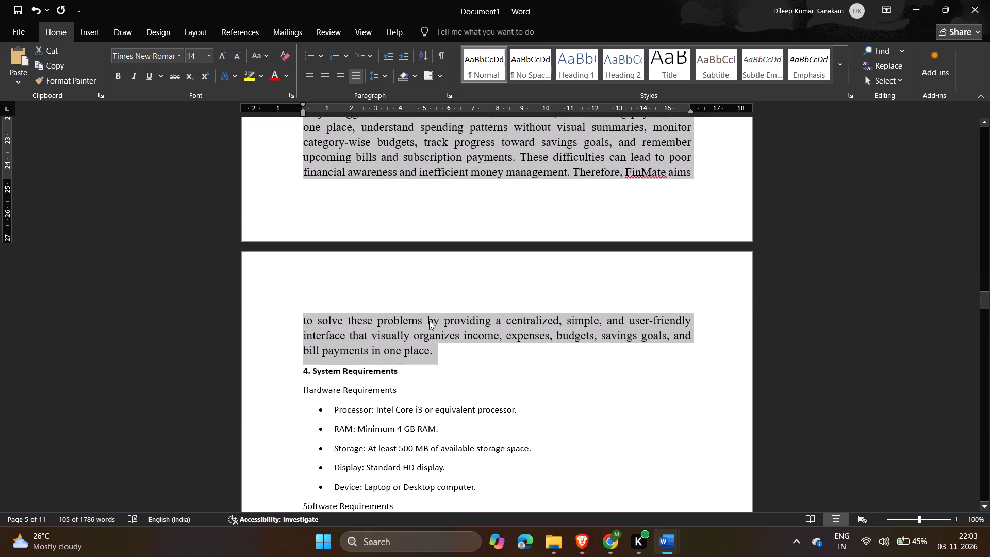
# Apply the "3. Problem Statement" heading's formatting to the "4. System Requirements" heading with Format Painter.
pyautogui.scroll(1, 425, 353)
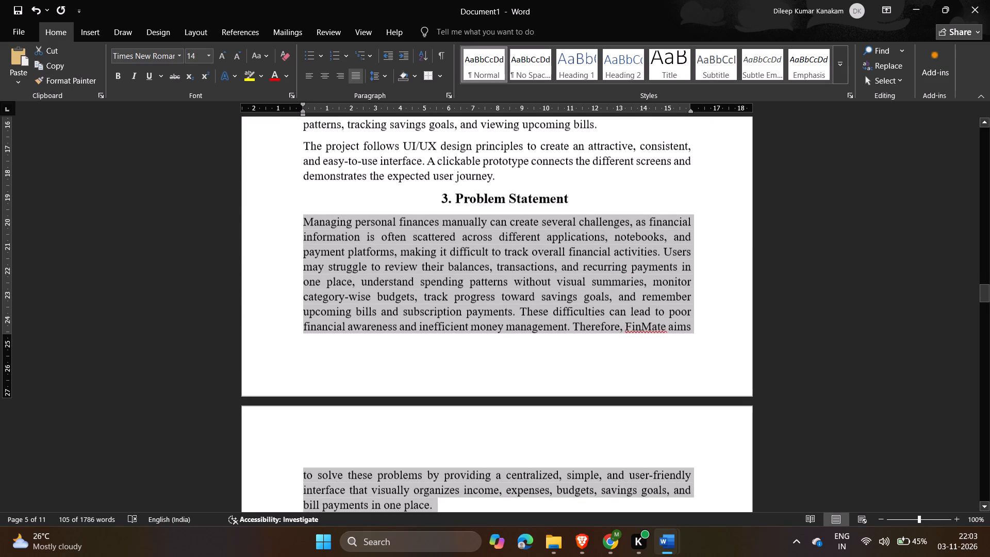
pyautogui.moveTo(570, 200); pyautogui.dragTo(440, 190)
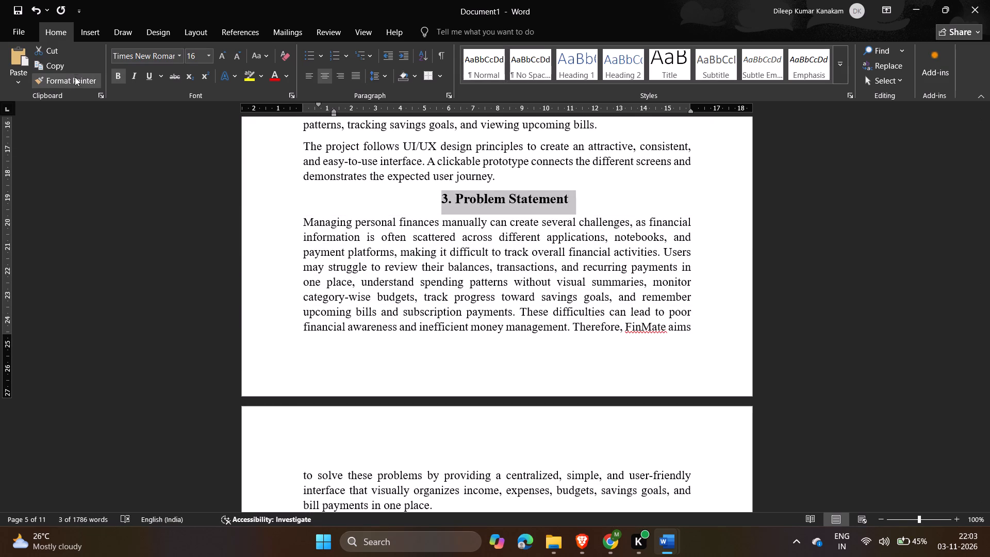
pyautogui.click(78, 81)
pyautogui.scroll(-3, 355, 298)
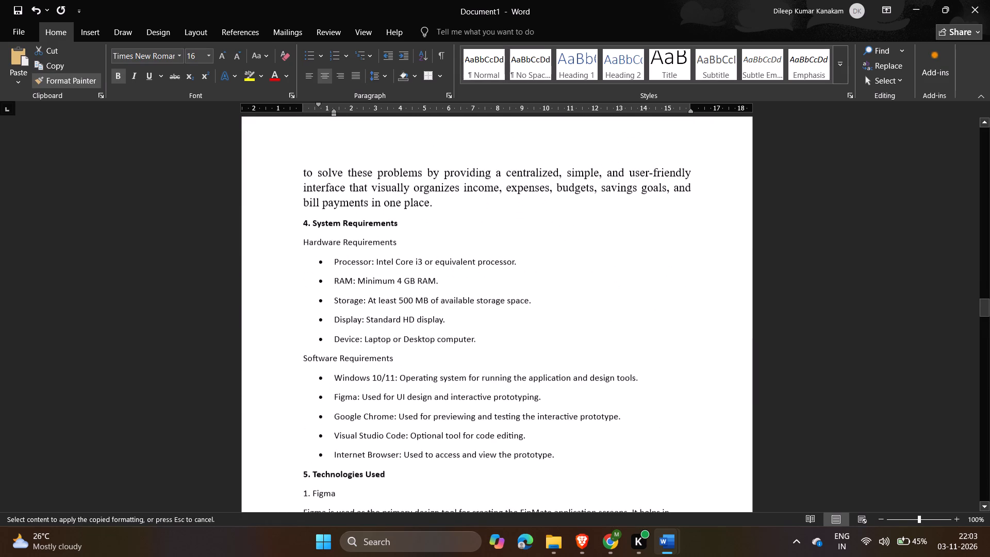
pyautogui.moveTo(419, 221); pyautogui.dragTo(294, 218)
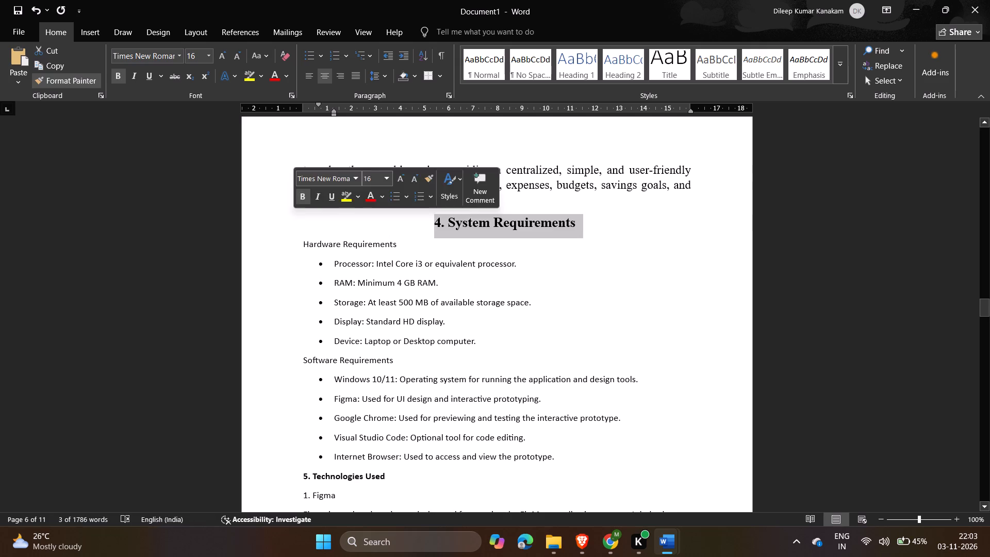
pyautogui.click(785, 245)
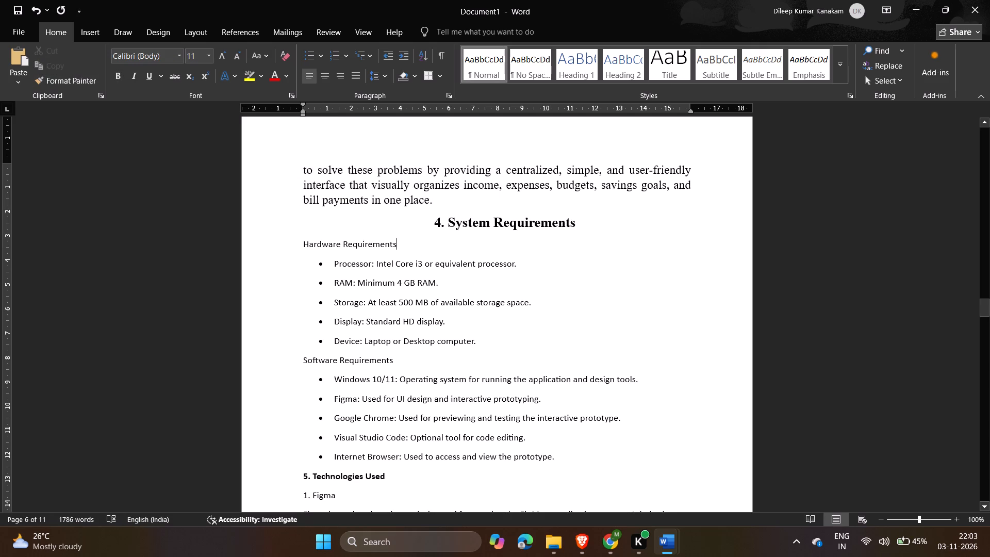
# Copy the formatting of the "4.1 Hardware Requirements" subheading in mini_project_sl onto the "Hardware Requirements" line in Document1.
pyautogui.hotkey('alt', 'Tab')
pyautogui.scroll(-4, 589, 212)
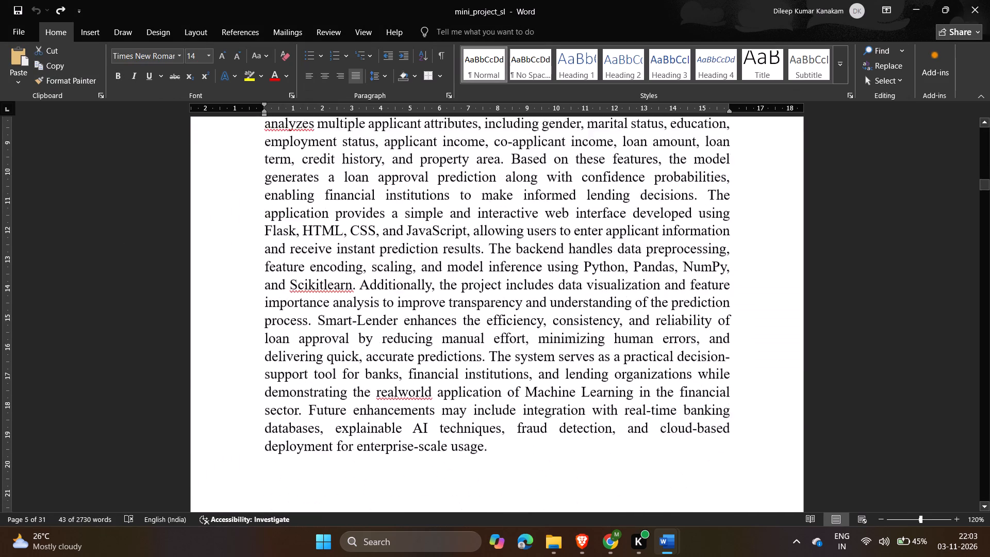
pyautogui.scroll(-6, 589, 212)
pyautogui.hscroll(1, 589, 212)
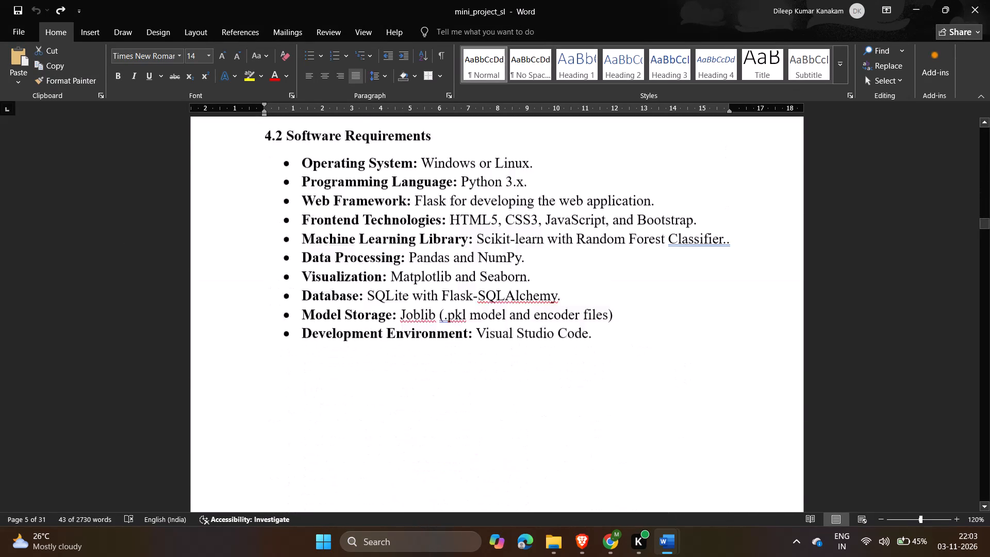
pyautogui.hscroll(1, 589, 212)
pyautogui.scroll(2, 589, 212)
pyautogui.hscroll(1, 589, 212)
pyautogui.scroll(1, 589, 212)
pyautogui.hscroll(1, 589, 212)
pyautogui.scroll(-4, 589, 212)
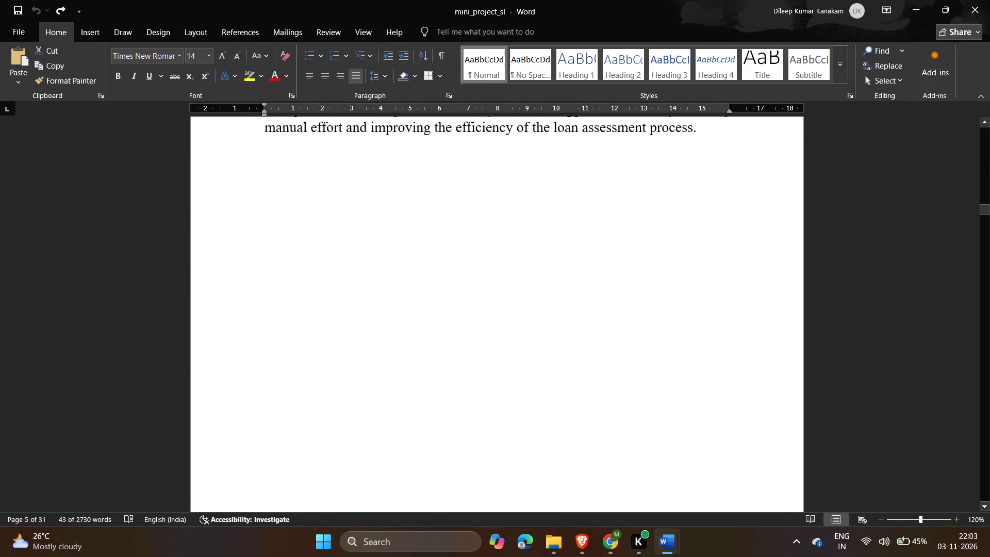
pyautogui.scroll(-2, 589, 212)
pyautogui.scroll(3, 589, 212)
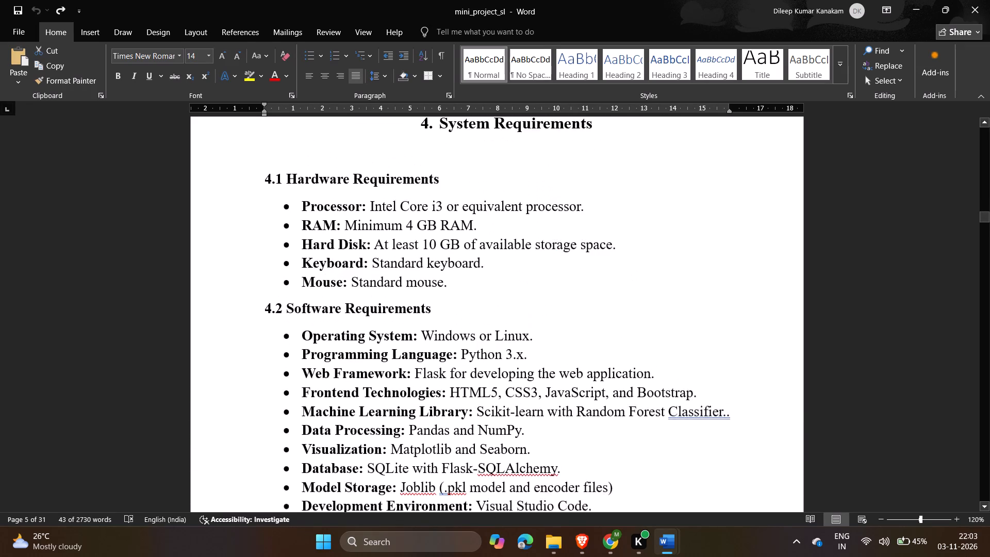
pyautogui.scroll(1, 589, 212)
pyautogui.moveTo(444, 215); pyautogui.dragTo(263, 215)
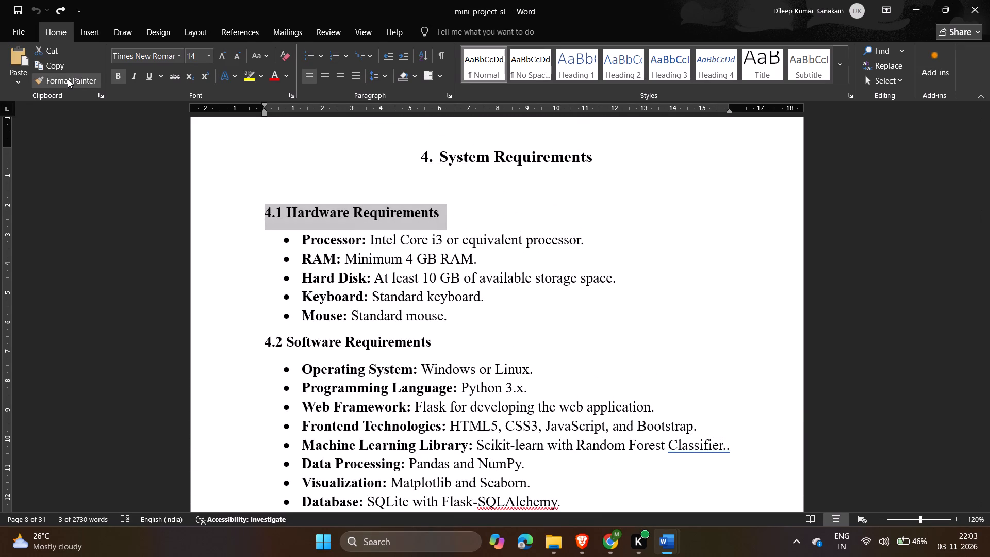
pyautogui.click(68, 79)
pyautogui.hotkey('alt', 'Tab')
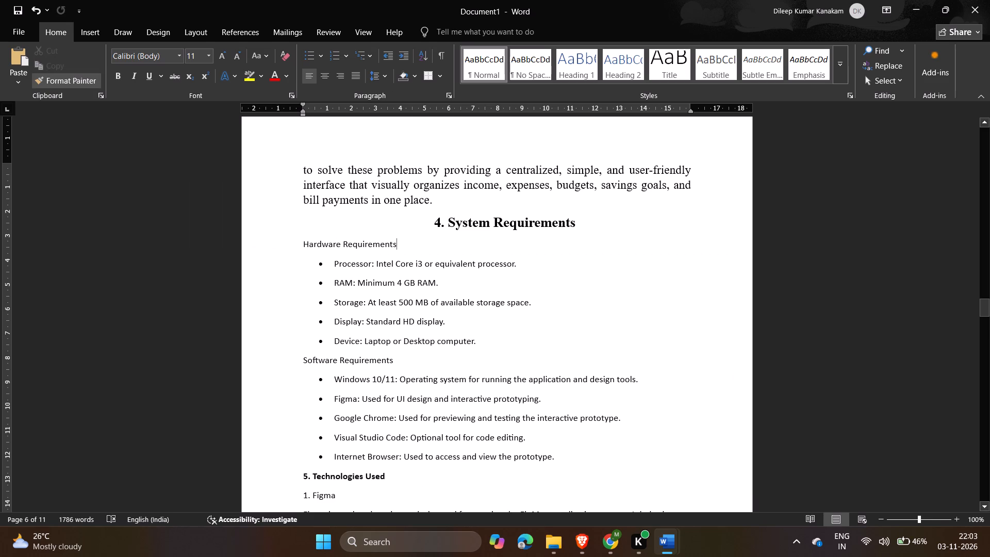
pyautogui.moveTo(405, 243); pyautogui.dragTo(285, 240)
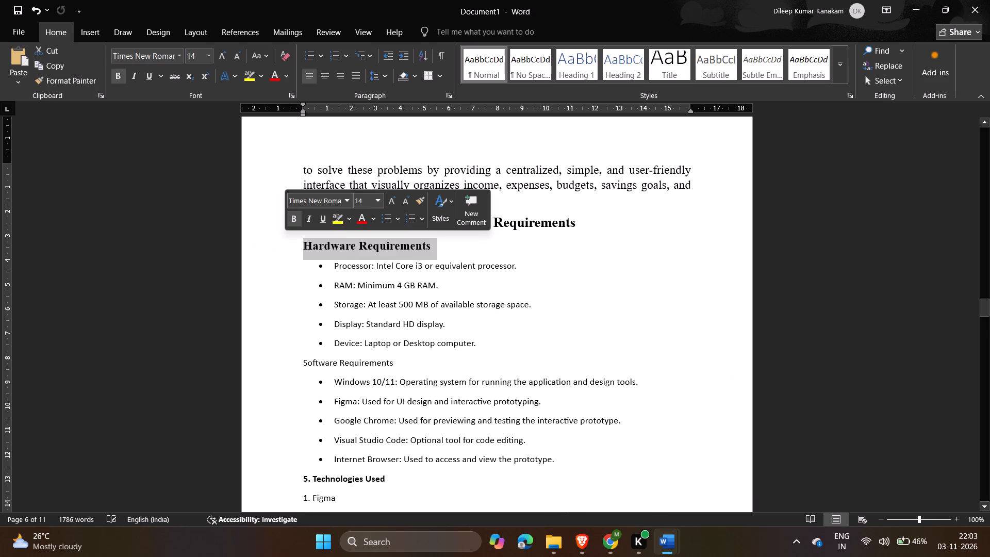
# Number the "Hardware Requirements" subheading 4.1 and the "Software Requirements" subheading 4.2.
pyautogui.click(304, 245)
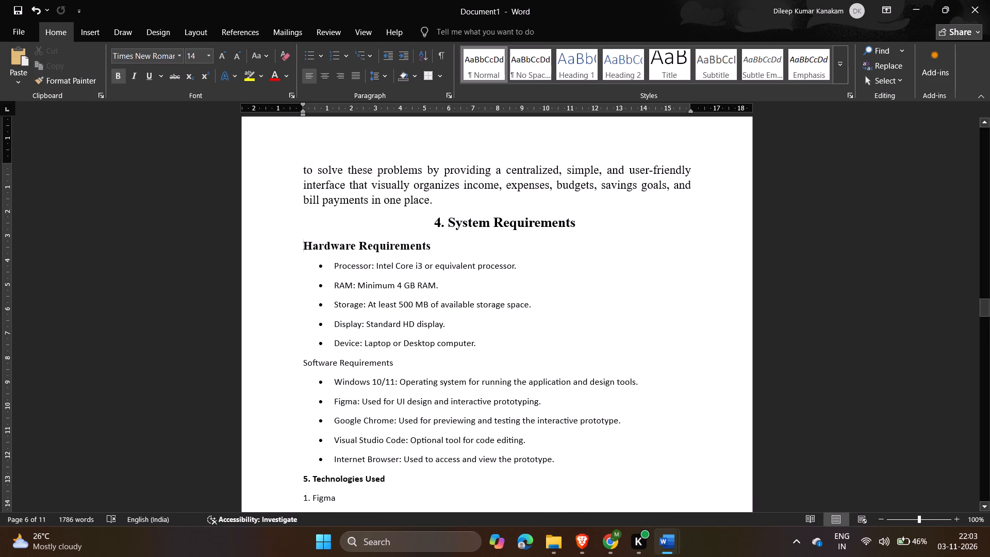
pyautogui.write('4.1')
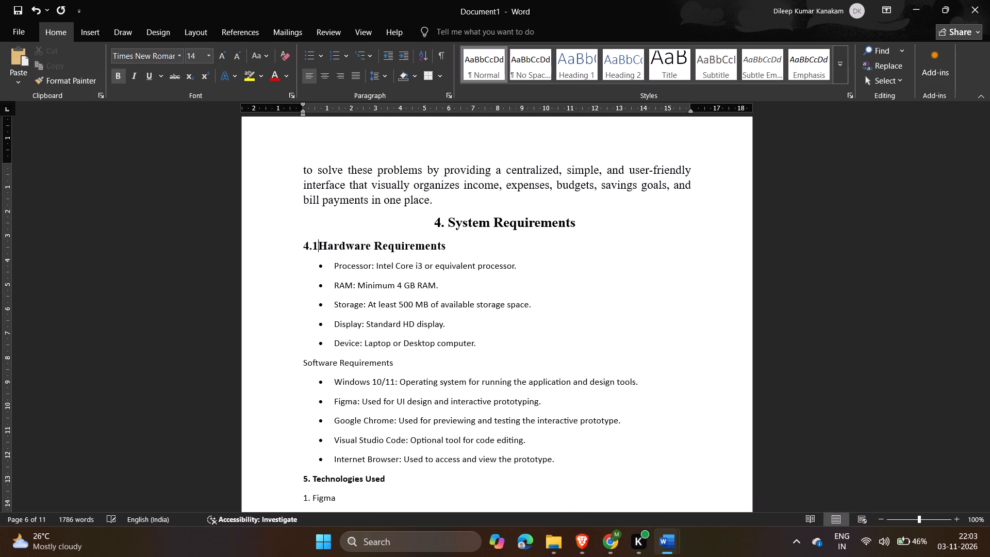
pyautogui.press('space')
pyautogui.click(306, 362)
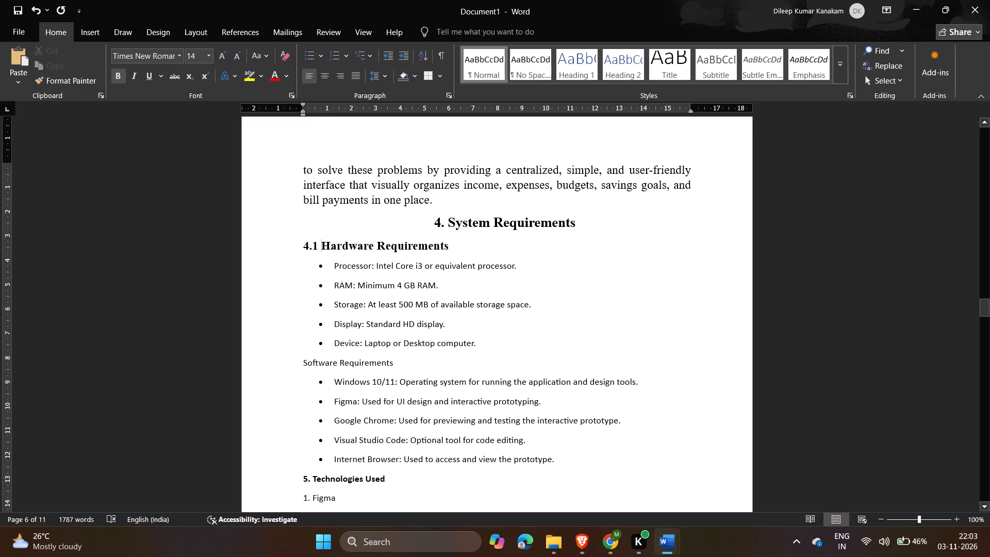
pyautogui.press('Left')
pyautogui.write('4.2')
pyautogui.press('space')
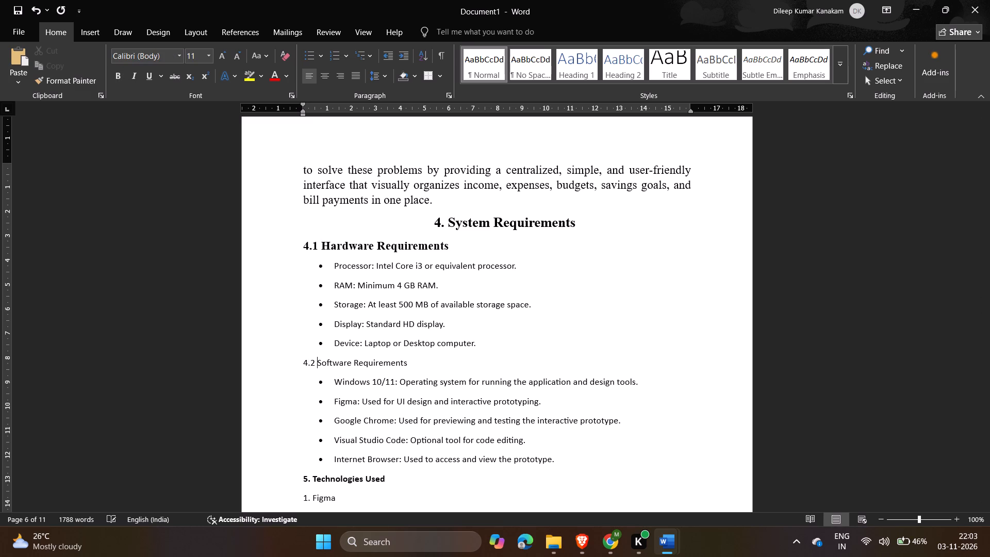
# Apply the "4.1 Hardware Requirements" subheading's formatting to "4.2 Software Requirements" with Format Painter.
pyautogui.moveTo(461, 245); pyautogui.dragTo(303, 250)
pyautogui.click(66, 80)
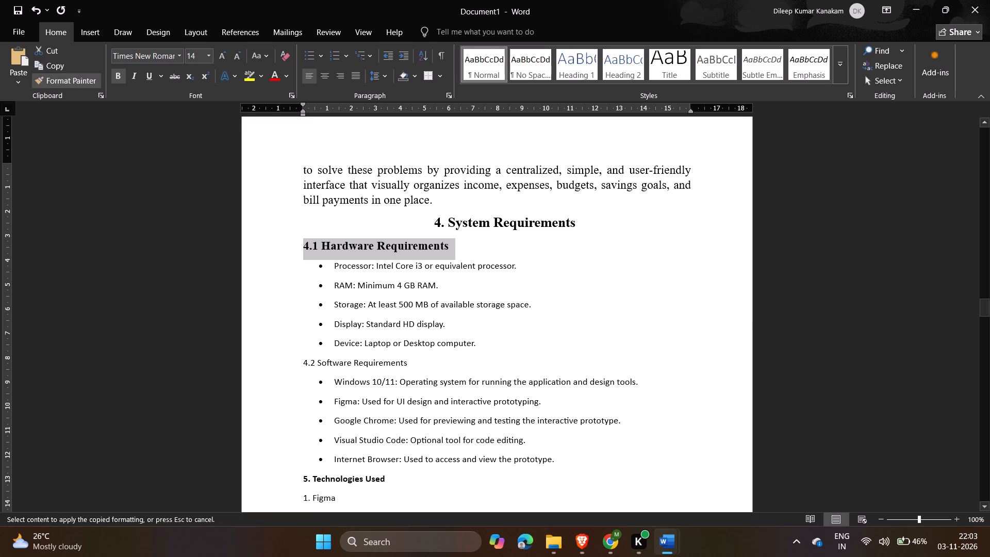
pyautogui.moveTo(426, 361); pyautogui.dragTo(294, 365)
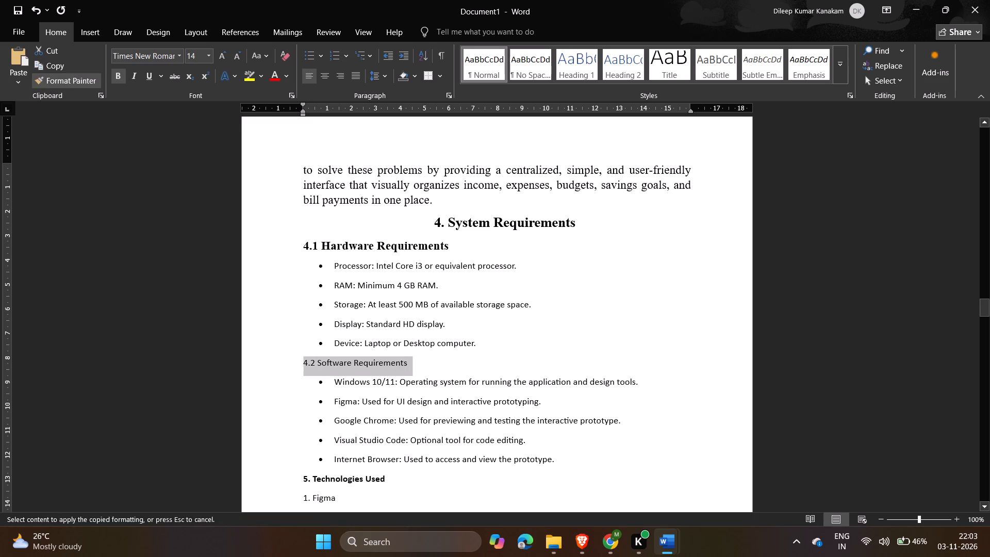
pyautogui.moveTo(294, 365); pyautogui.dragTo(289, 366)
pyautogui.click(601, 307)
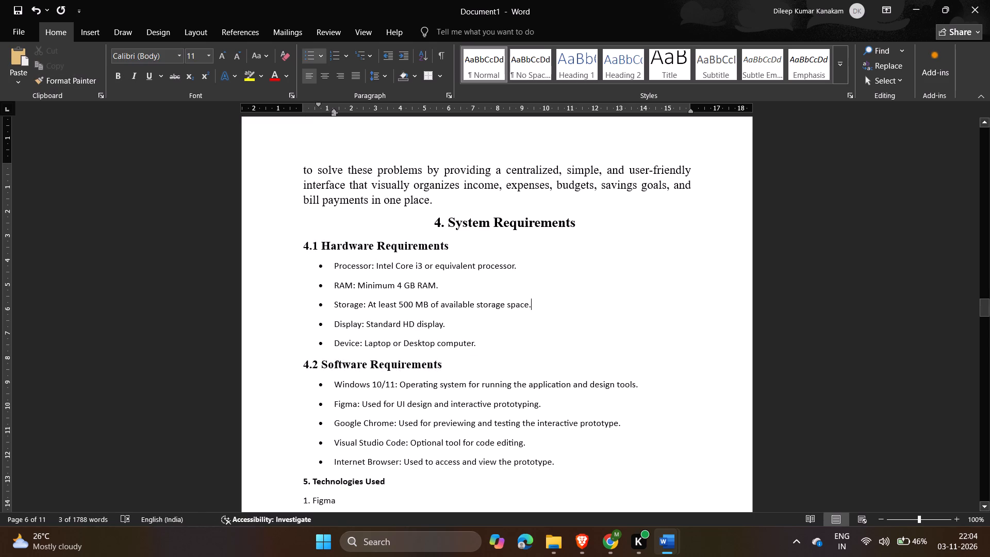
# Copy the formatting of the 4.1 Hardware Requirements bullet list in mini_project_sl onto the five hardware bullets in Document1.
pyautogui.hotkey('alt', 'Tab')
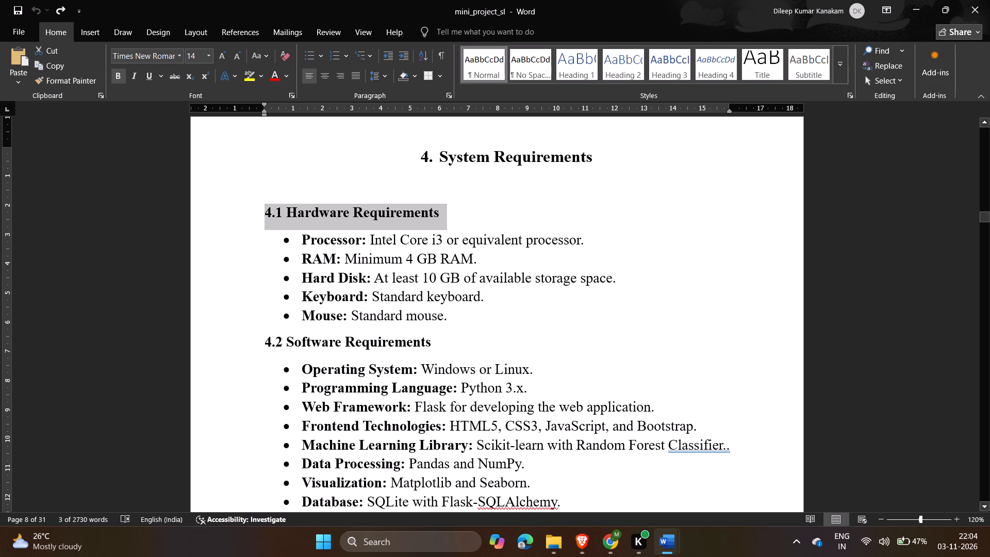
pyautogui.moveTo(457, 322); pyautogui.dragTo(274, 242)
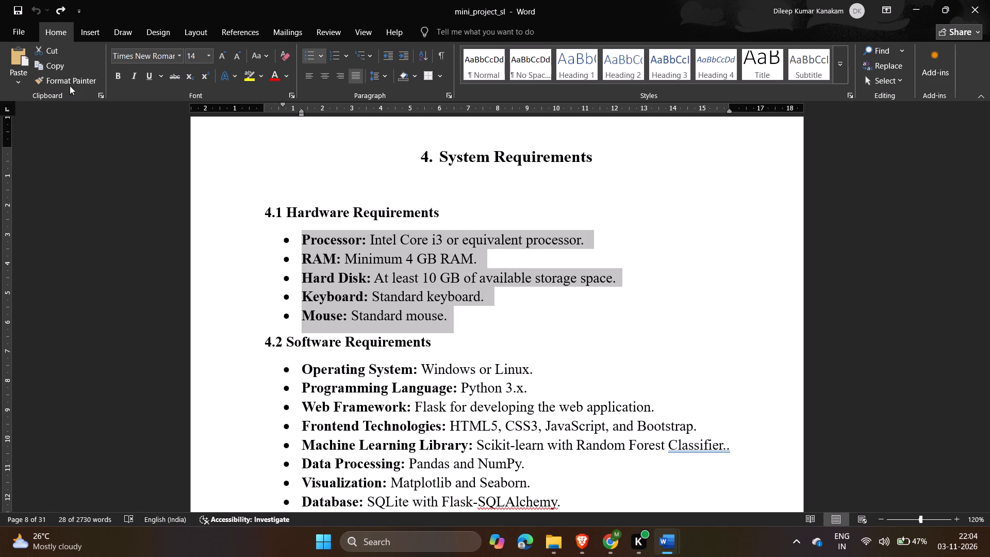
pyautogui.click(75, 77)
pyautogui.hotkey('alt', 'Tab')
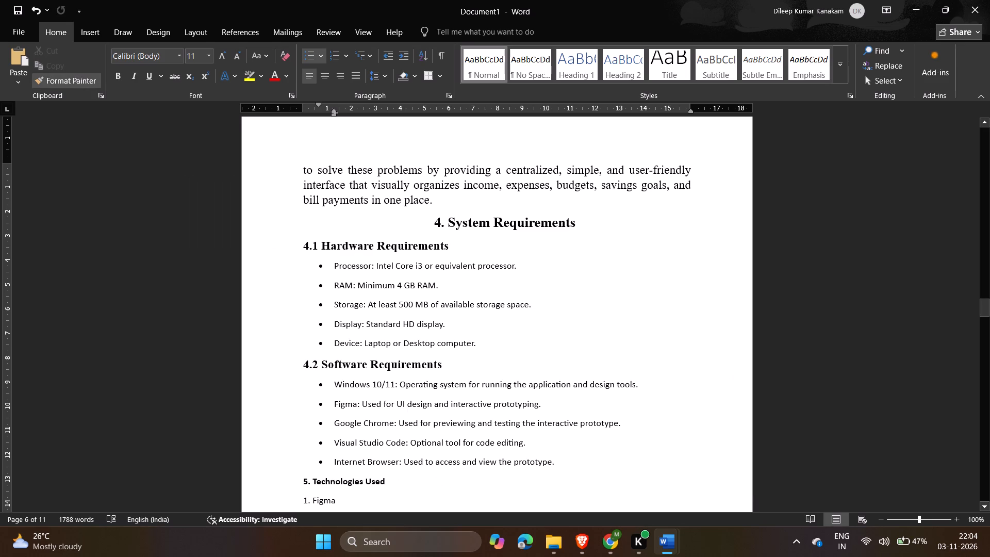
pyautogui.moveTo(495, 344); pyautogui.dragTo(338, 272)
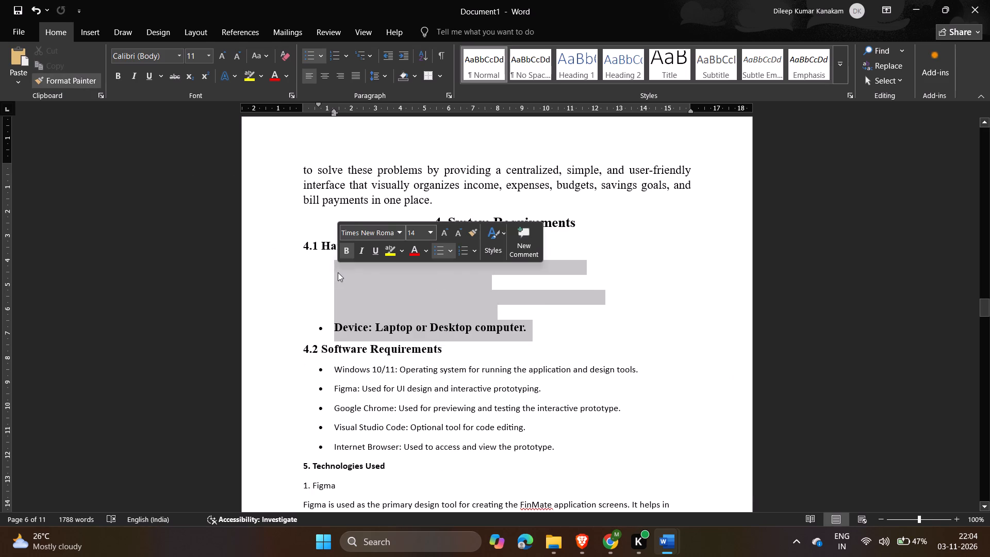
# Remove bold from "Laptop or Desktop computer" in the Device bullet and delete the bullet's final period.
pyautogui.click(538, 331)
pyautogui.moveTo(538, 331); pyautogui.dragTo(427, 331)
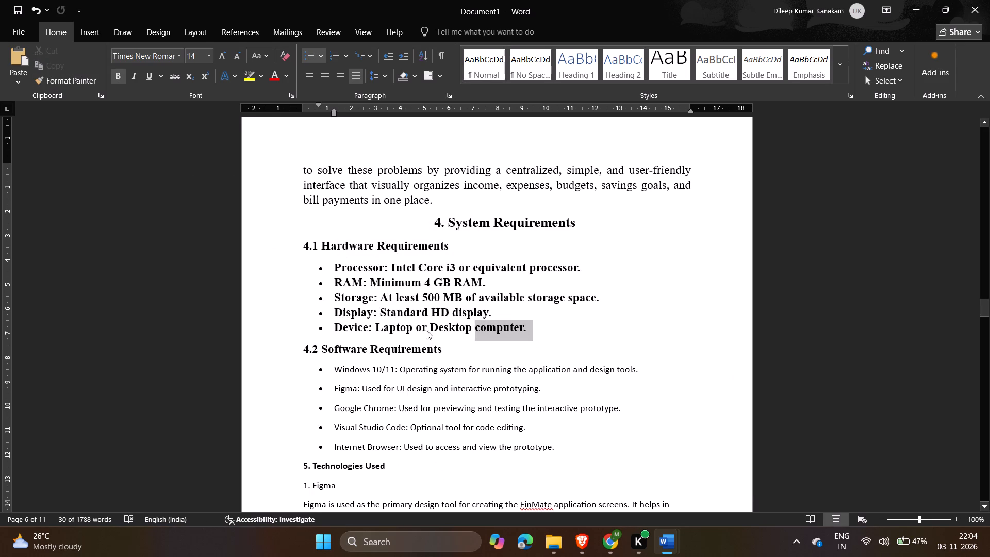
pyautogui.moveTo(427, 331); pyautogui.dragTo(377, 323)
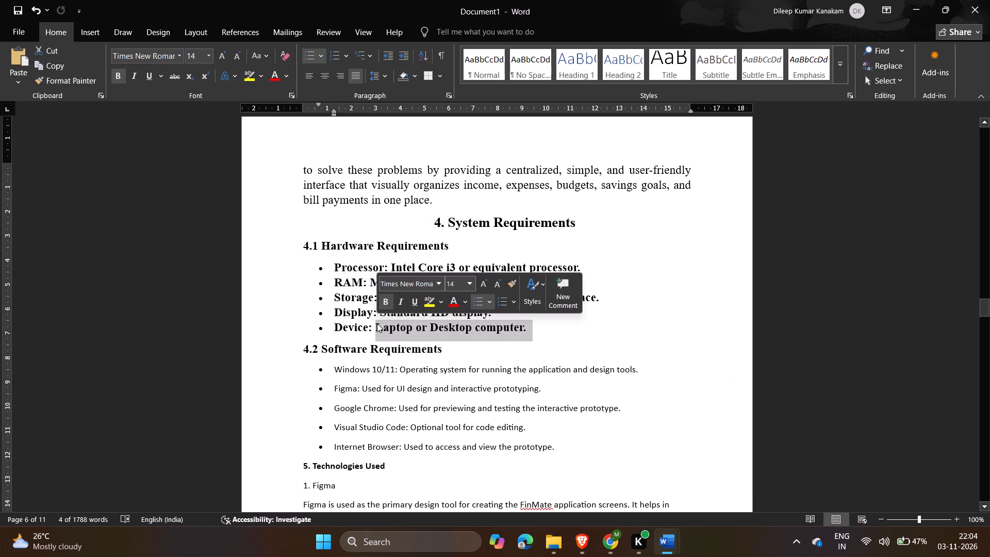
pyautogui.hotkey('ctrl', 'b')
pyautogui.click(527, 324)
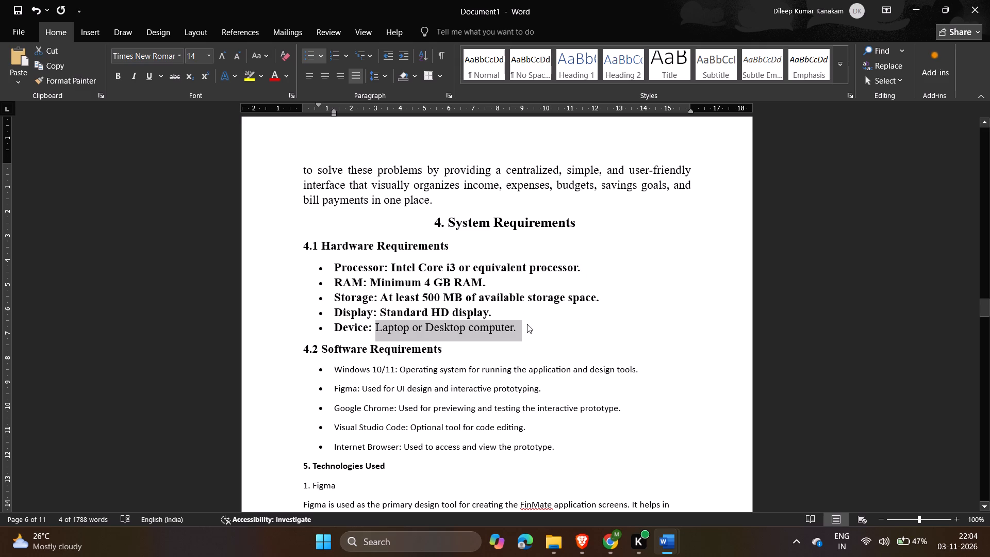
pyautogui.press('BackSpace')
# Delete the Display bullet's final period and remove bold from "Standard HD display", keeping the "Display:" label bold.
pyautogui.click(506, 317)
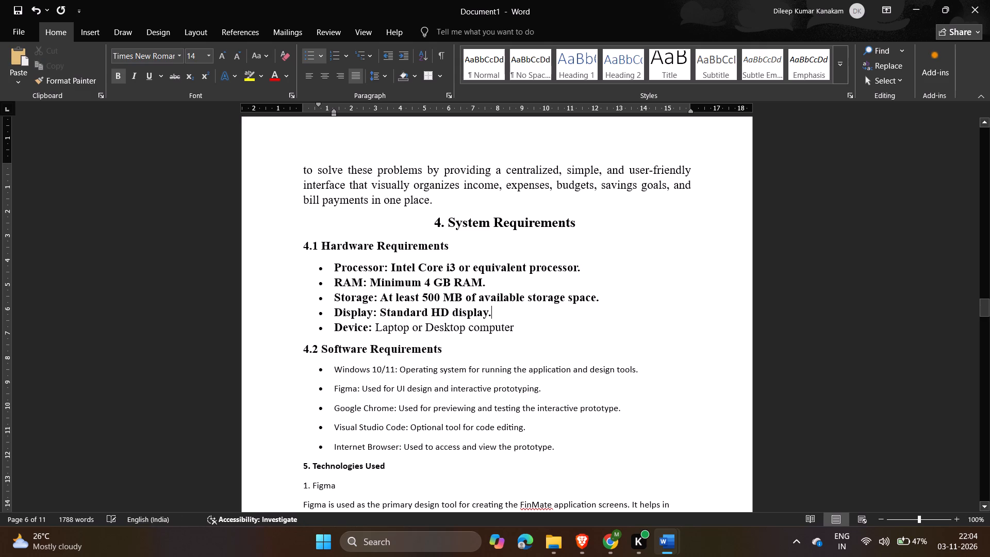
pyautogui.press('BackSpace')
pyautogui.moveTo(506, 317); pyautogui.dragTo(361, 312)
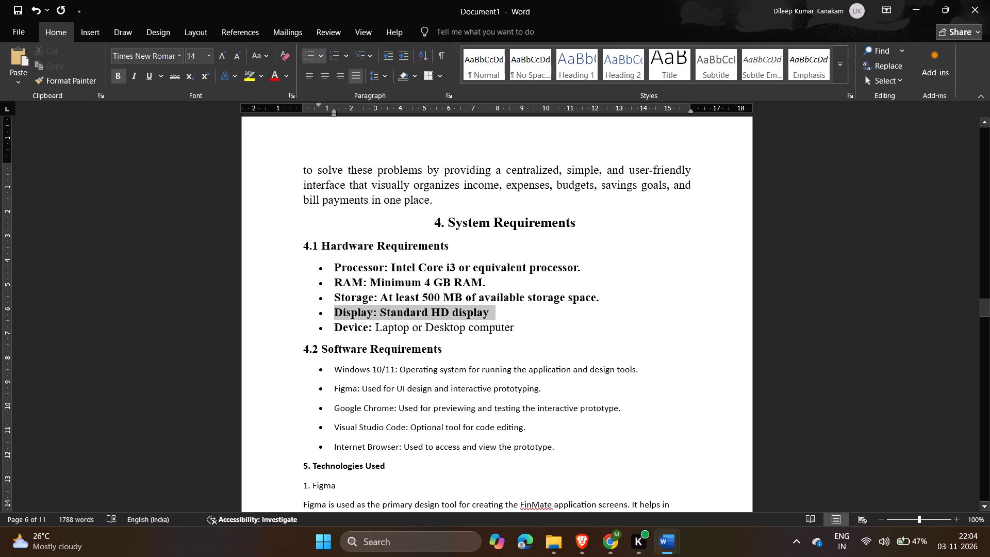
pyautogui.moveTo(361, 312); pyautogui.dragTo(382, 312)
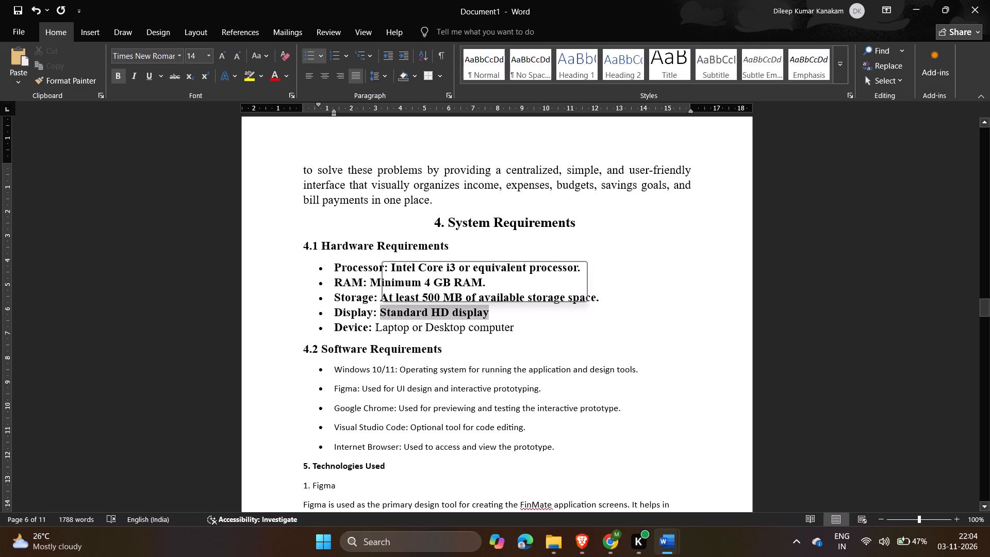
pyautogui.hotkey('ctrl', 'b')
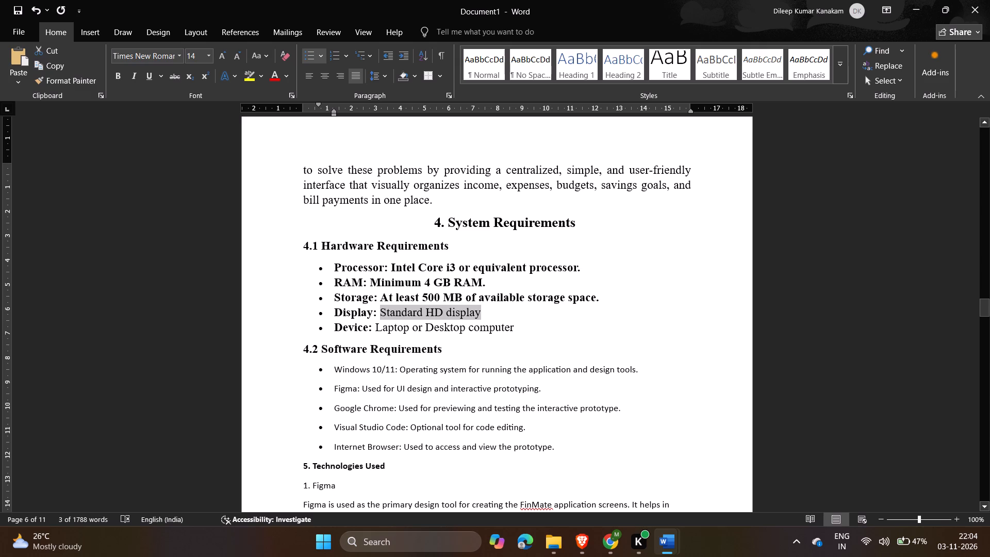
# Delete the final periods from the Processor, RAM and Storage bullets under 4.1 Hardware Requirements.
pyautogui.click(584, 265)
pyautogui.press('BackSpace')
pyautogui.click(532, 281)
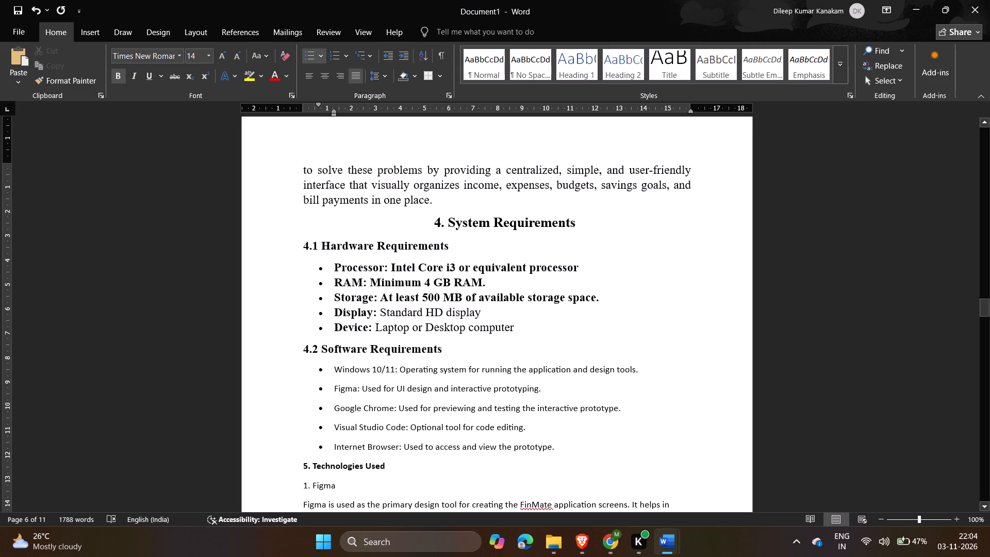
pyautogui.press('BackSpace')
pyautogui.click(624, 303)
pyautogui.press('BackSpace')
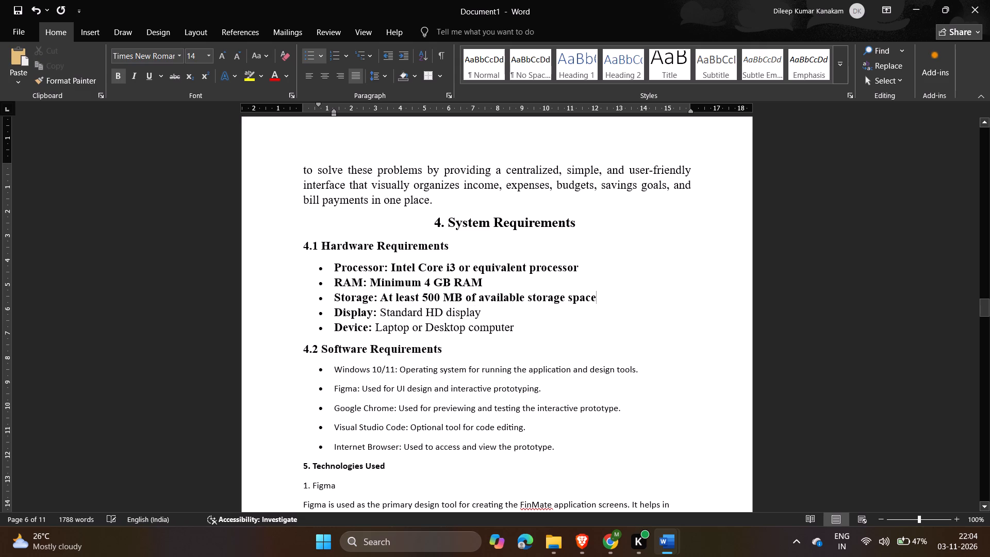
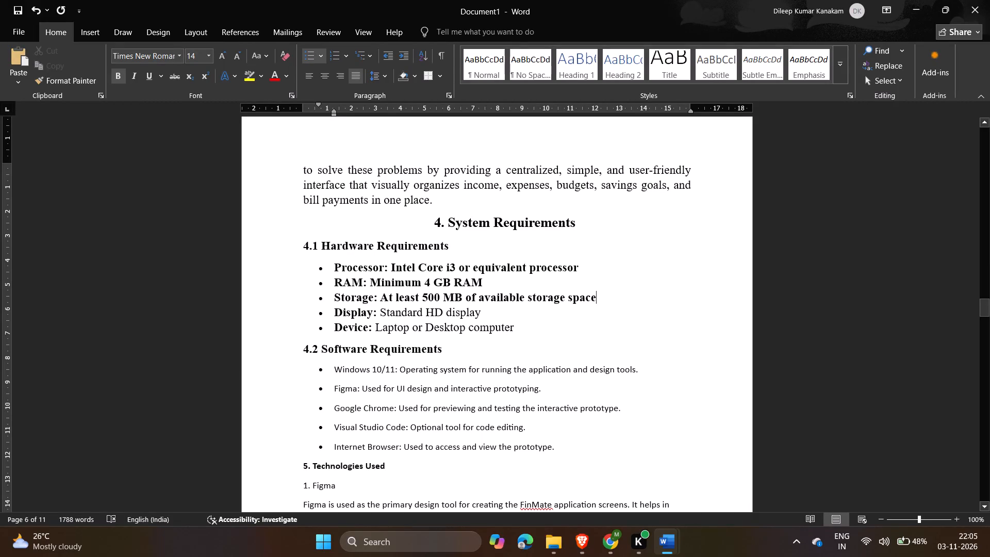
# Remove bold from the descriptions in the Storage, RAM and Processor bullets under 4.1 Hardware Requirements, keeping their labels bold.
pyautogui.scroll(-1, 663, 267)
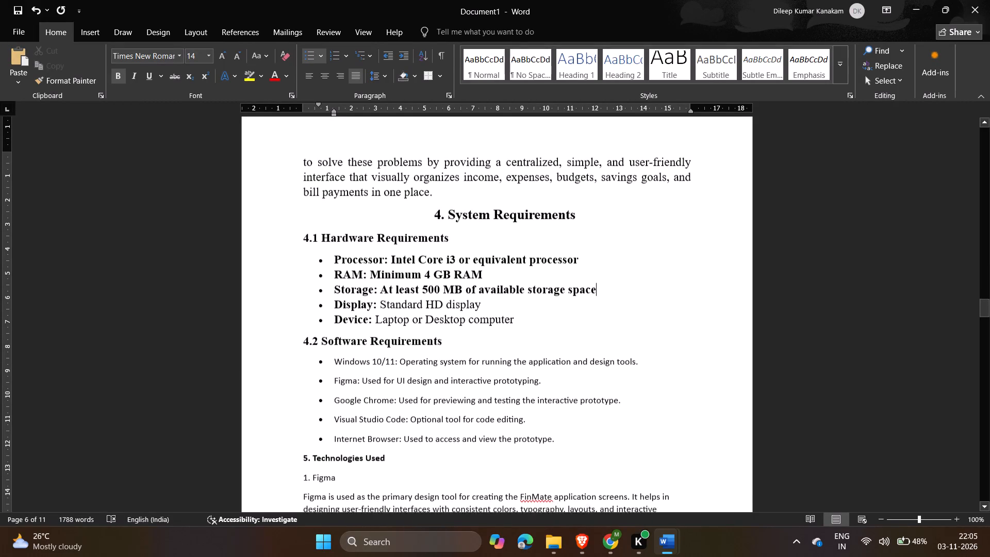
pyautogui.scroll(-1, 663, 267)
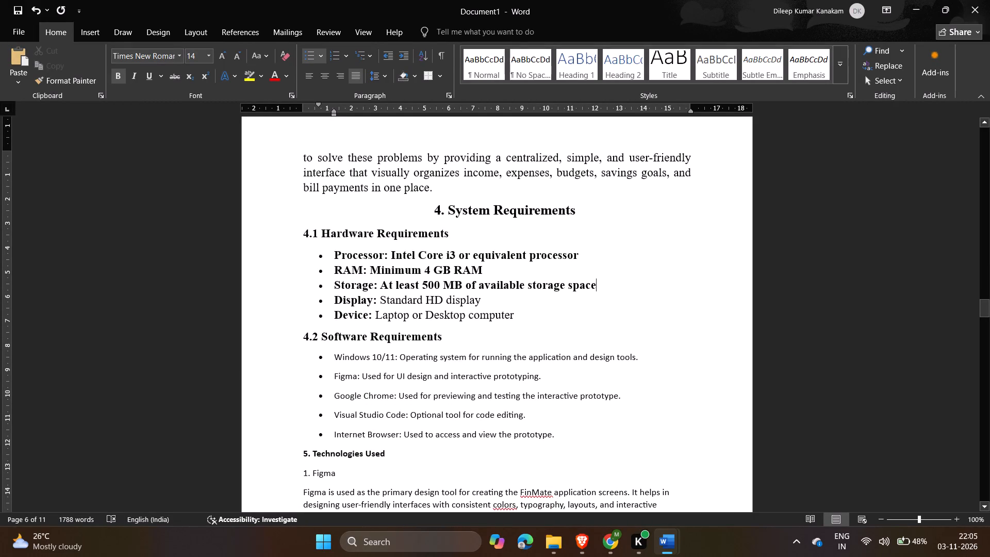
pyautogui.moveTo(605, 287); pyautogui.dragTo(384, 285)
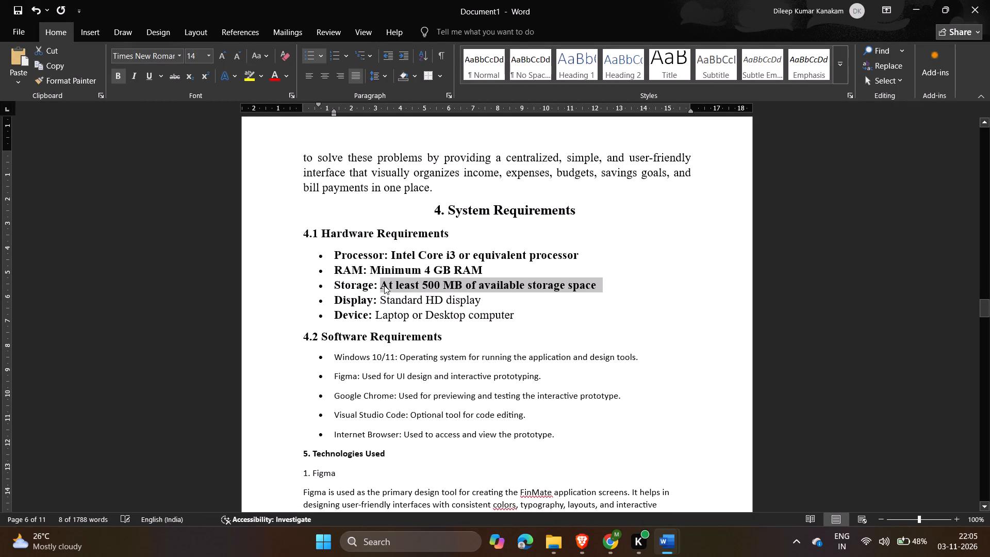
pyautogui.hotkey('ctrl', 'b')
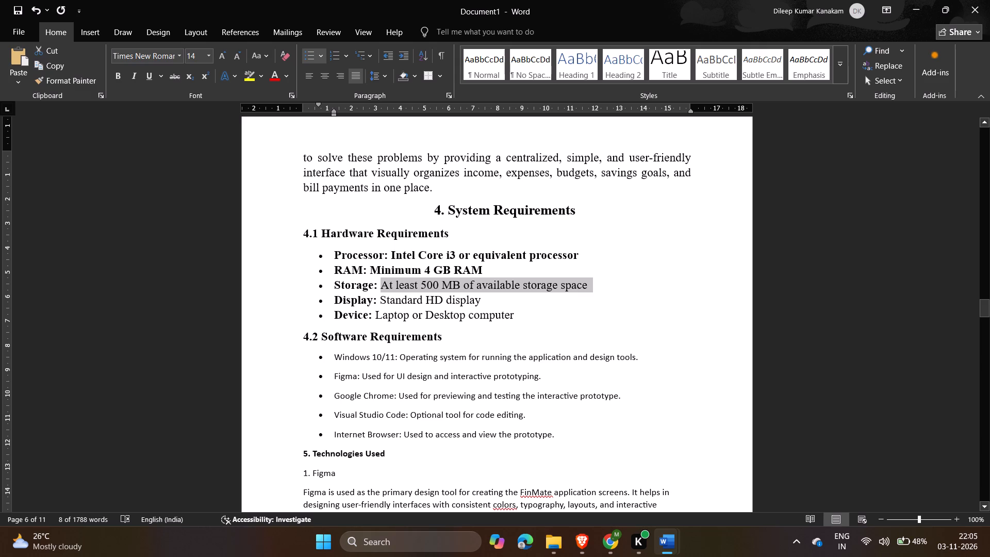
pyautogui.moveTo(487, 269); pyautogui.dragTo(371, 264)
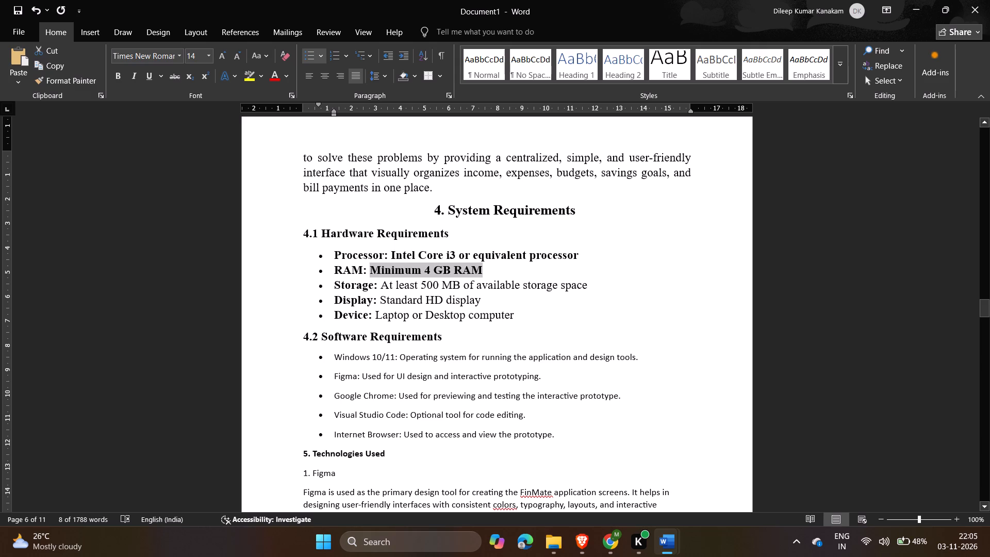
pyautogui.moveTo(371, 264); pyautogui.dragTo(371, 264)
pyautogui.hotkey('ctrl', 'b')
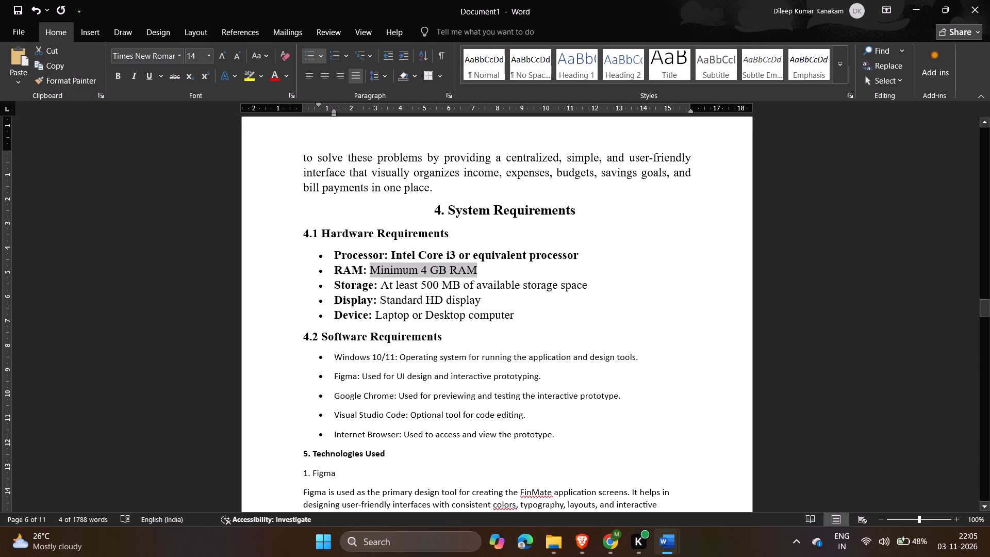
pyautogui.moveTo(583, 257); pyautogui.dragTo(392, 256)
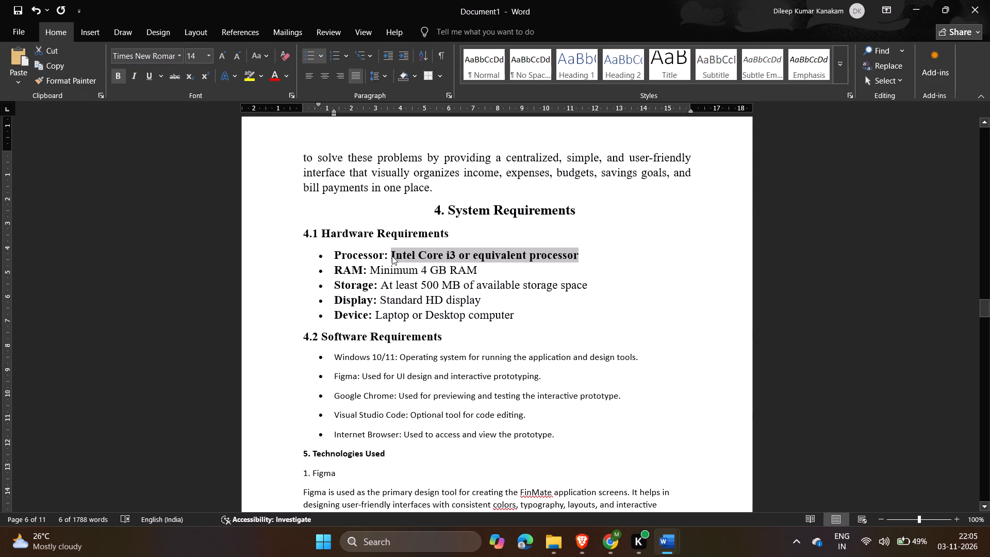
pyautogui.hotkey('ctrl', 'b')
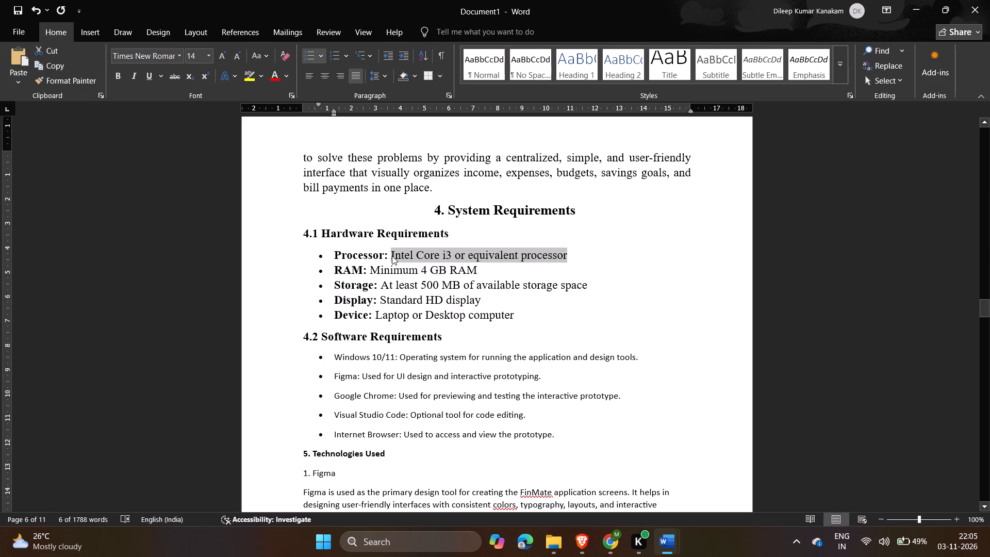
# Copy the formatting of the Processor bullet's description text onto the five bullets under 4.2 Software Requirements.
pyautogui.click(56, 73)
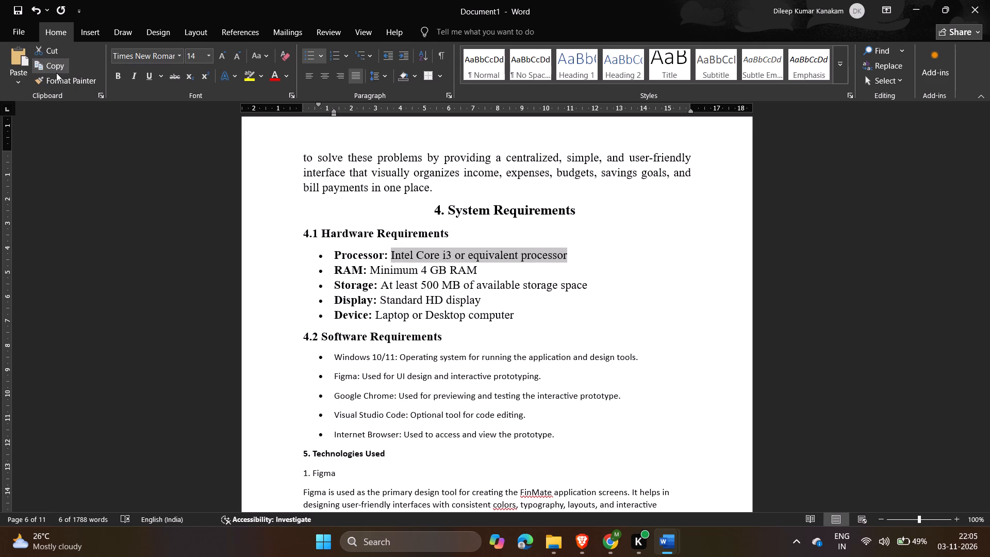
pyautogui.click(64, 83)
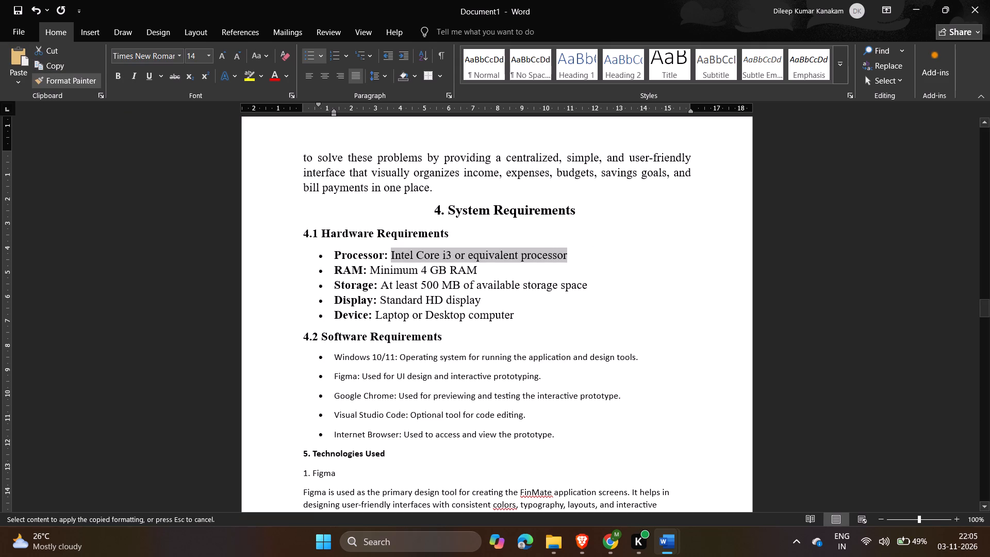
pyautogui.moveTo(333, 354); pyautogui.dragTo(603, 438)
# Copy the formatting of the whole 4.1 Hardware Requirements bullet list onto the five bullets under 4.2 Software Requirements.
pyautogui.scroll(-1, 408, 429)
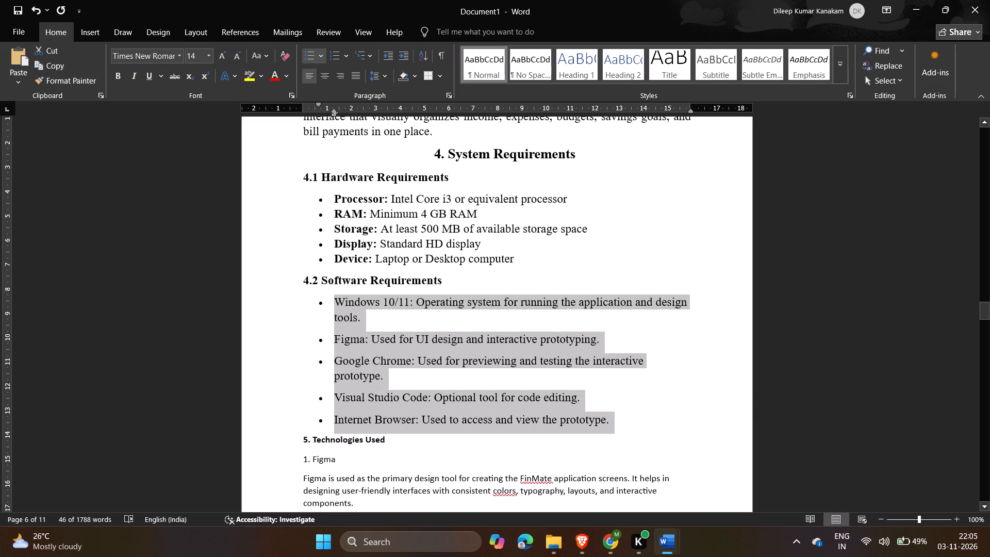
pyautogui.moveTo(530, 253); pyautogui.dragTo(306, 197)
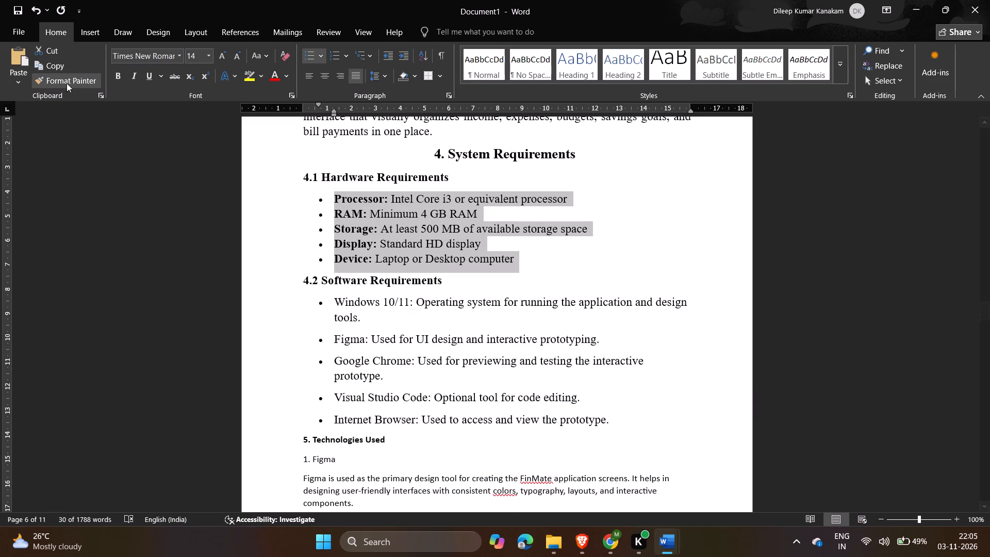
pyautogui.click(67, 83)
pyautogui.scroll(-1, 406, 331)
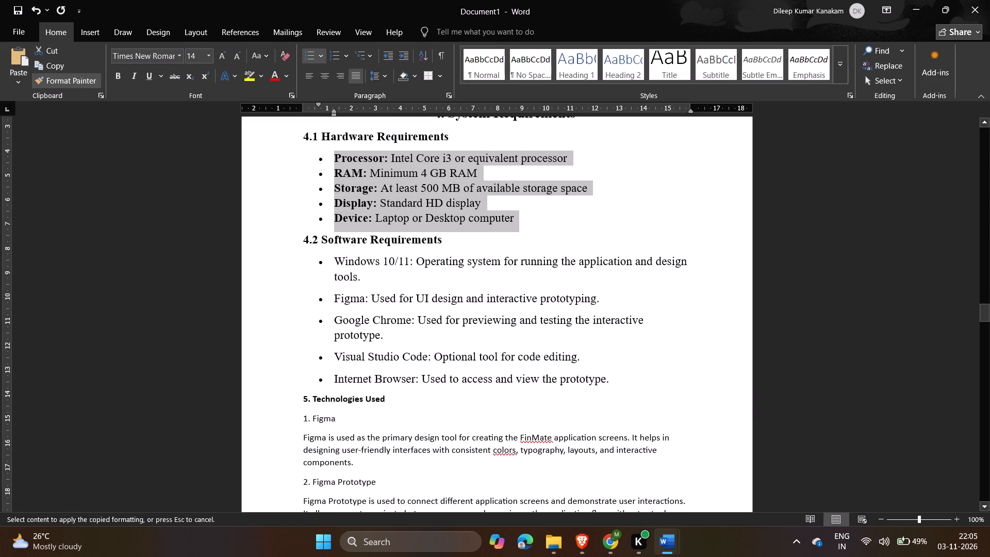
pyautogui.moveTo(621, 382); pyautogui.dragTo(301, 264)
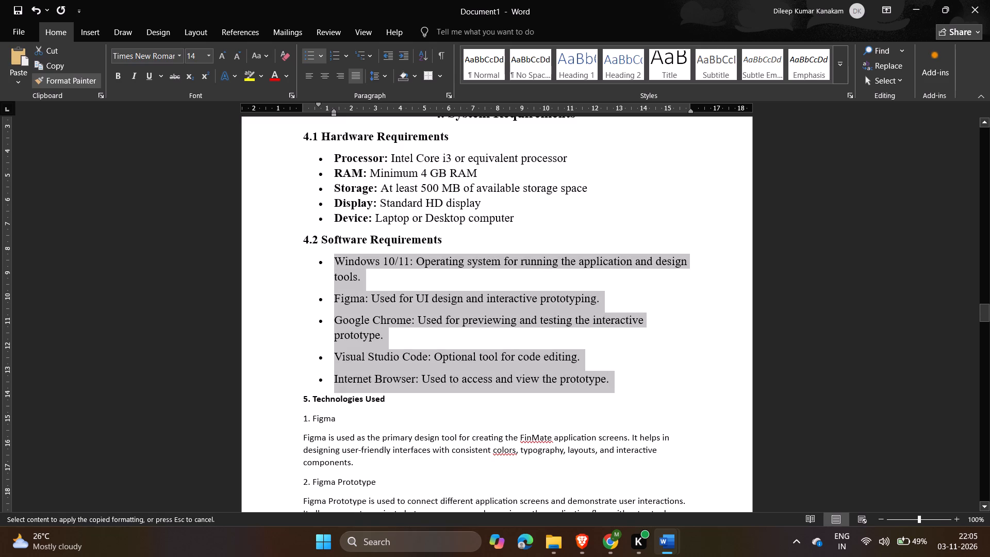
pyautogui.moveTo(301, 264); pyautogui.dragTo(301, 263)
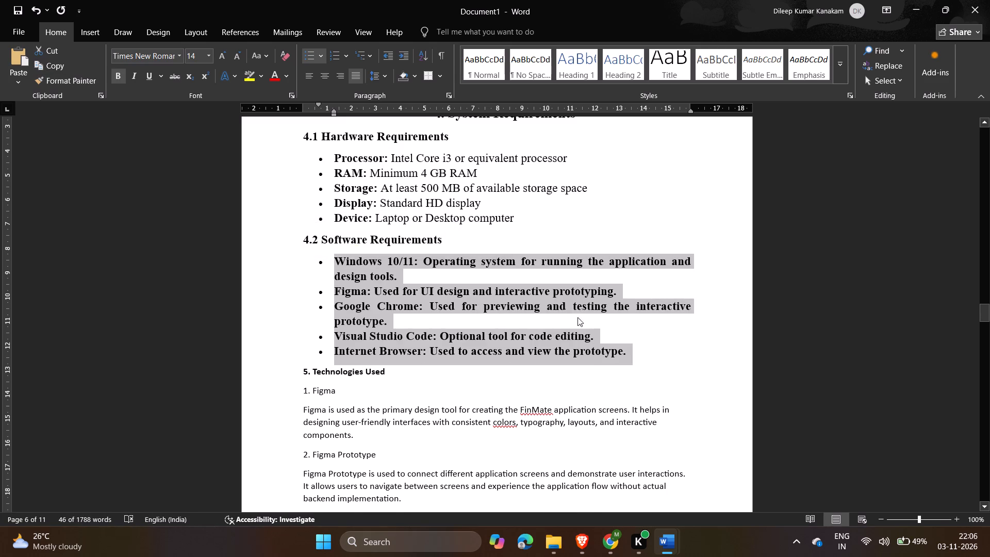
# Remove bold from the descriptions in the Windows 10/11, Figma and Google Chrome bullets and delete their final periods, keeping the labels bold.
pyautogui.click(425, 263)
pyautogui.moveTo(425, 263); pyautogui.dragTo(487, 272)
pyautogui.hotkey('ctrl', 'b')
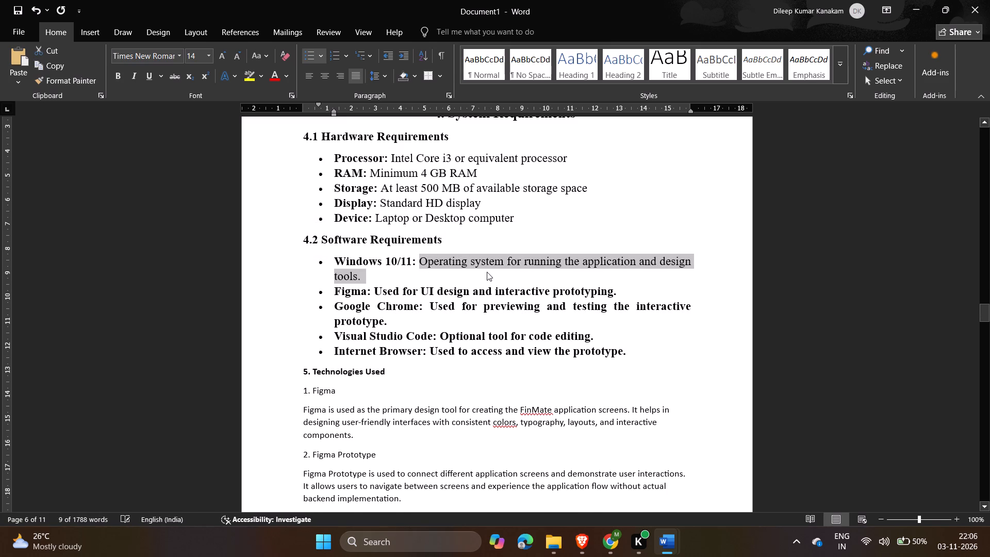
pyautogui.click(467, 277)
pyautogui.press('BackSpace')
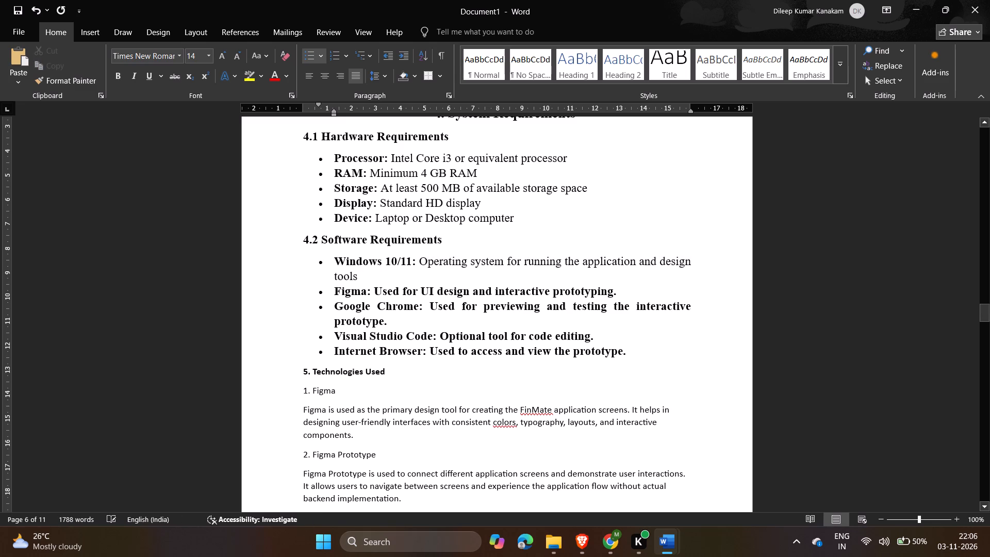
pyautogui.click(620, 294)
pyautogui.press('BackSpace')
pyautogui.moveTo(620, 294); pyautogui.dragTo(373, 284)
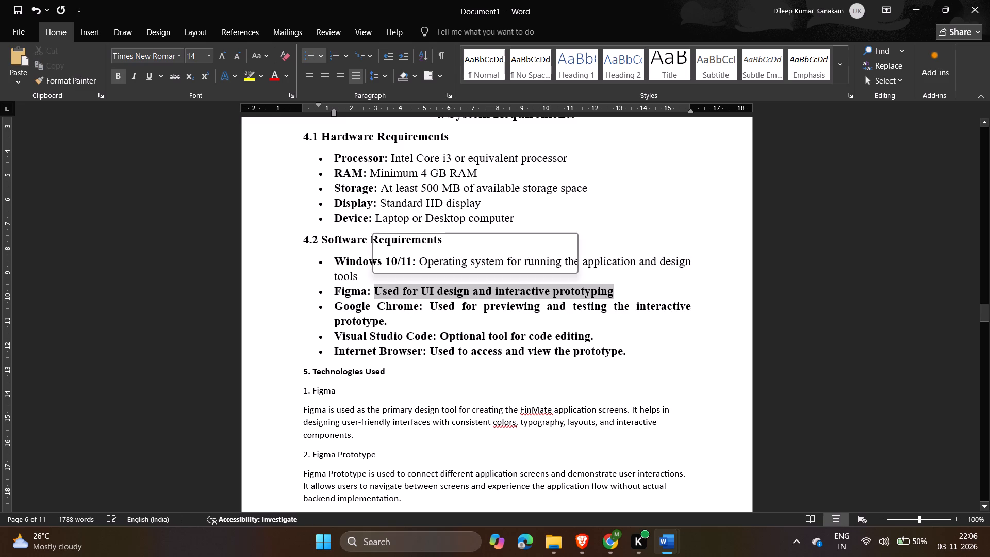
pyautogui.hotkey('ctrl', 'b')
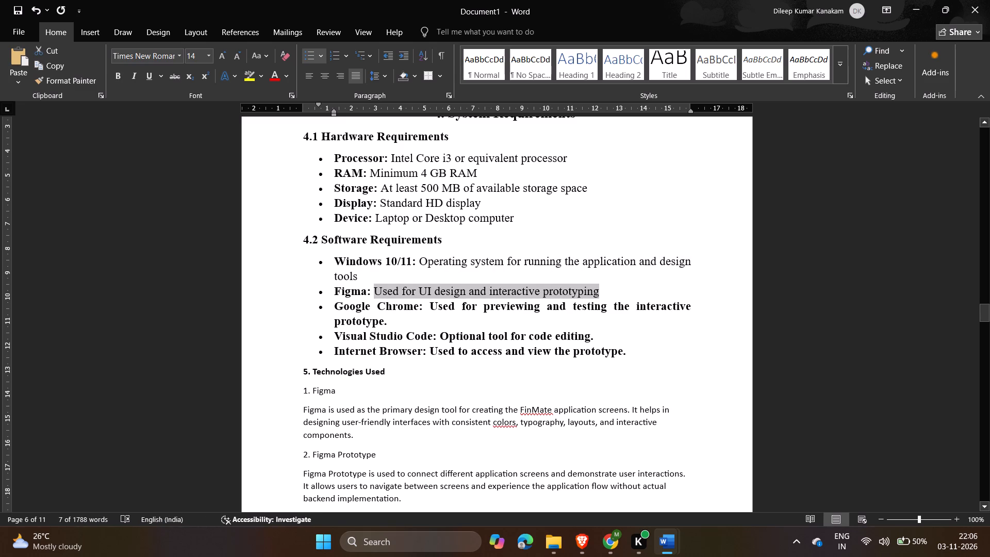
pyautogui.moveTo(396, 323); pyautogui.dragTo(433, 311)
pyautogui.hotkey('ctrl', 'b')
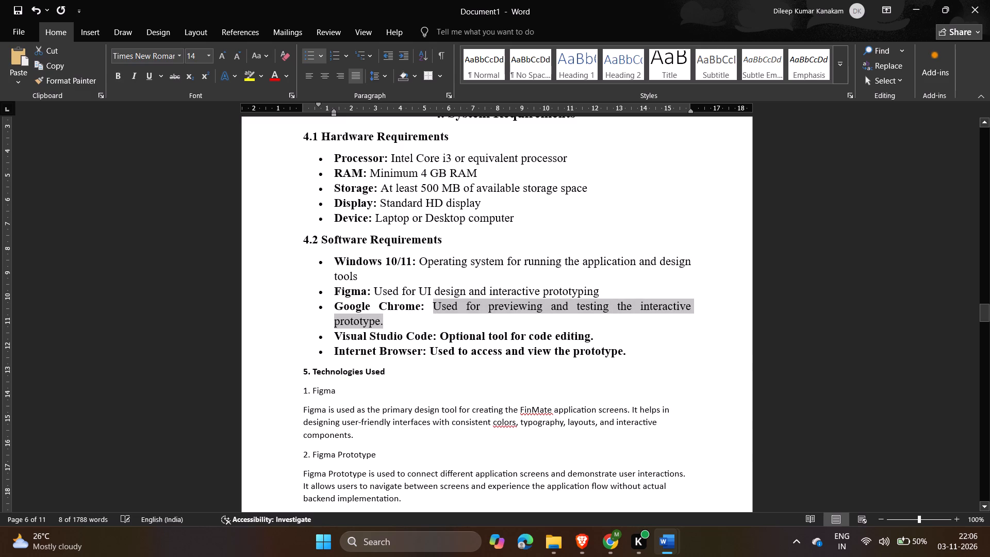
pyautogui.click(430, 320)
pyautogui.press('BackSpace')
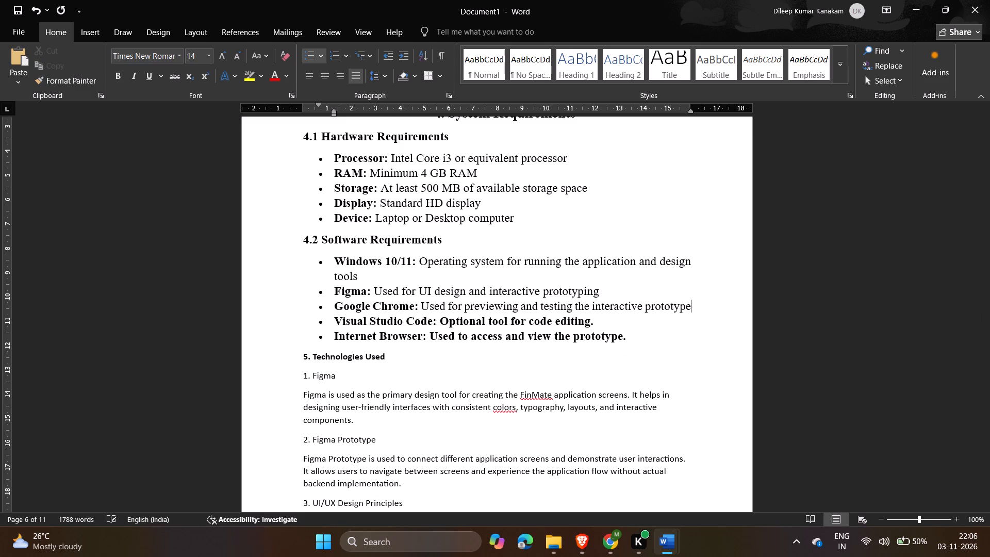
# Delete the final periods from the Internet Browser and Visual Studio Code bullets and remove bold from their descriptions, keeping the labels bold.
pyautogui.click(640, 337)
pyautogui.press('BackSpace')
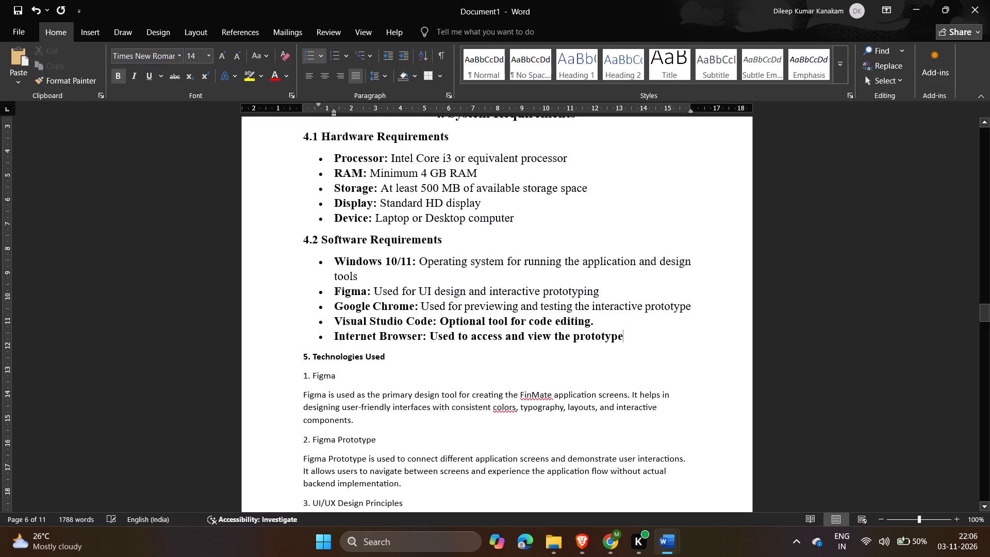
pyautogui.click(608, 325)
pyautogui.press('BackSpace')
pyautogui.moveTo(639, 339); pyautogui.dragTo(432, 338)
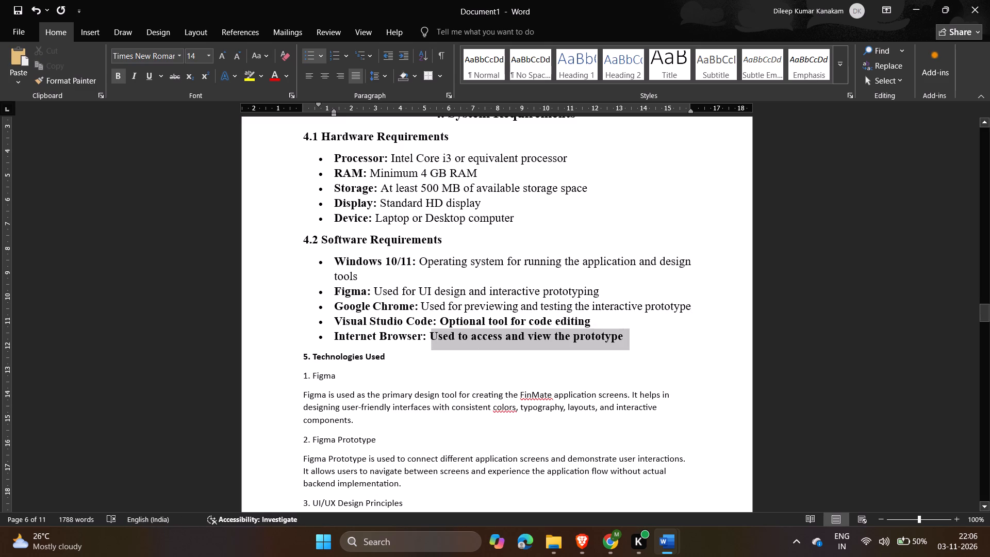
pyautogui.moveTo(432, 338); pyautogui.dragTo(428, 339)
pyautogui.hotkey('ctrl', 'b')
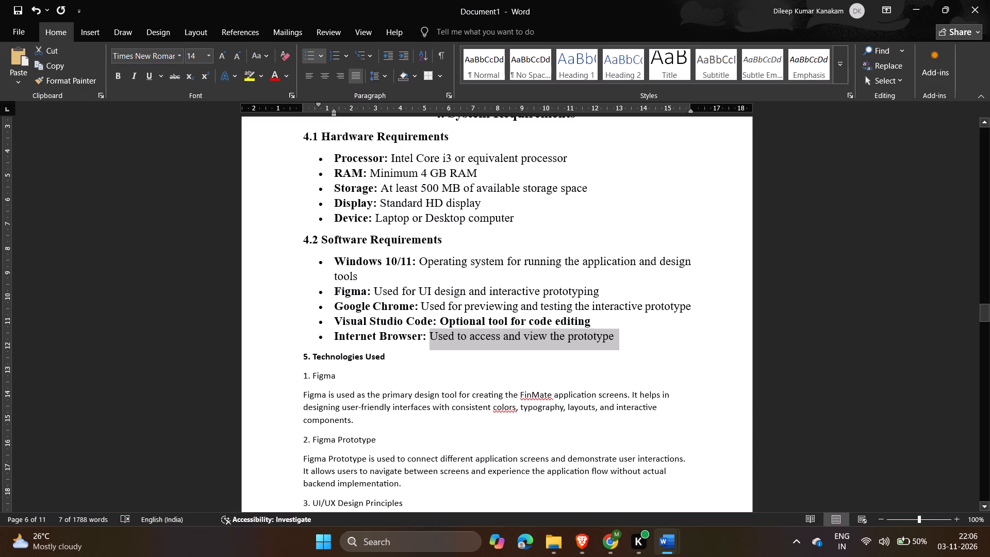
pyautogui.moveTo(600, 319); pyautogui.dragTo(434, 323)
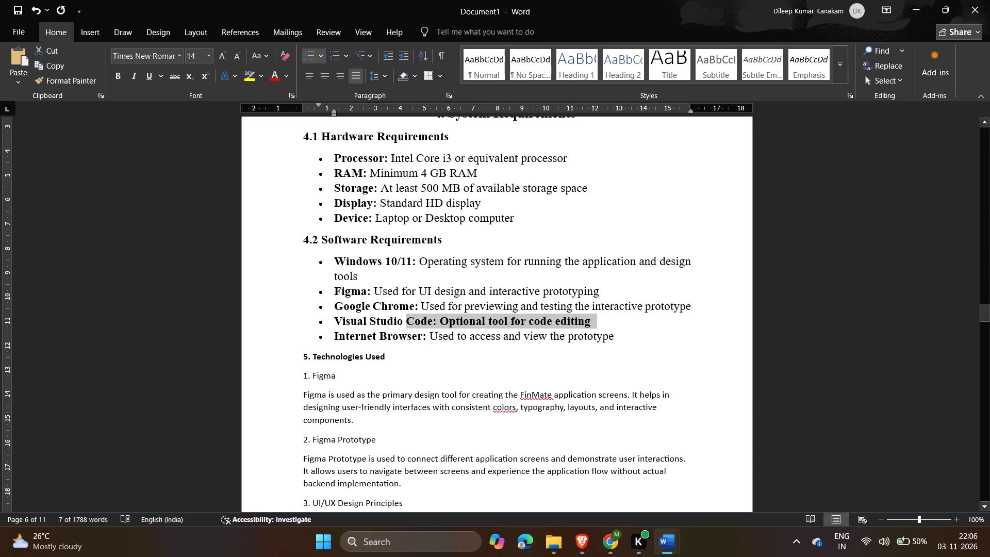
pyautogui.moveTo(434, 323); pyautogui.dragTo(441, 323)
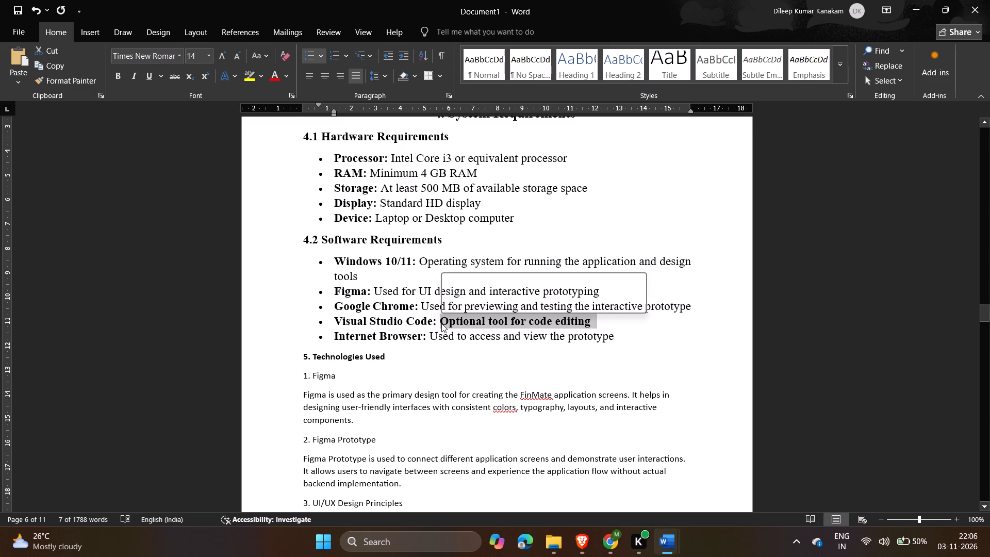
pyautogui.hotkey('ctrl', 'b')
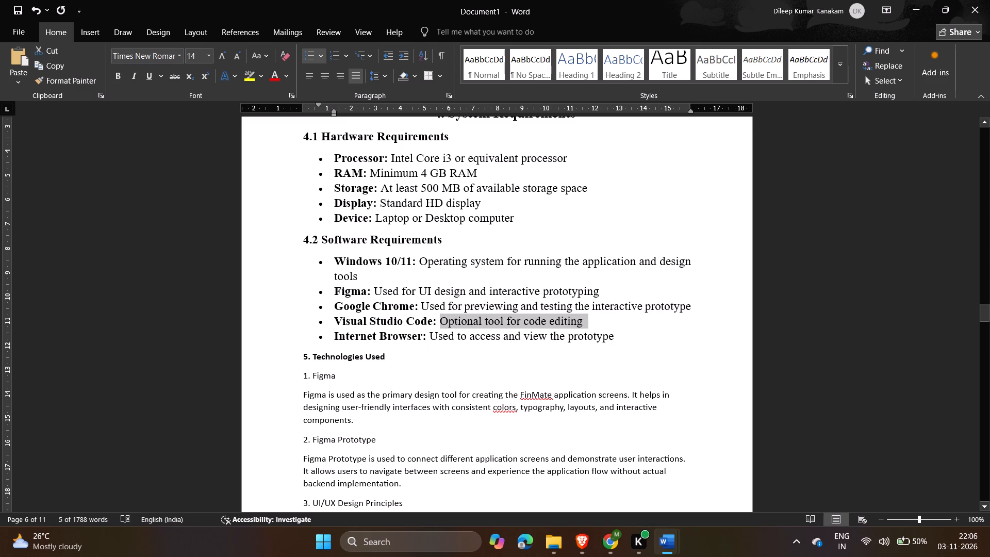
pyautogui.click(628, 341)
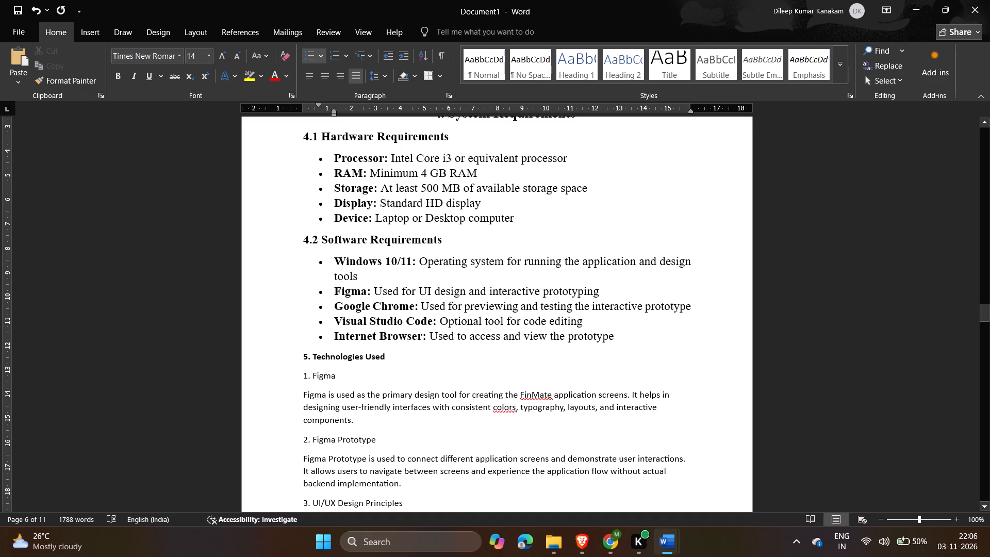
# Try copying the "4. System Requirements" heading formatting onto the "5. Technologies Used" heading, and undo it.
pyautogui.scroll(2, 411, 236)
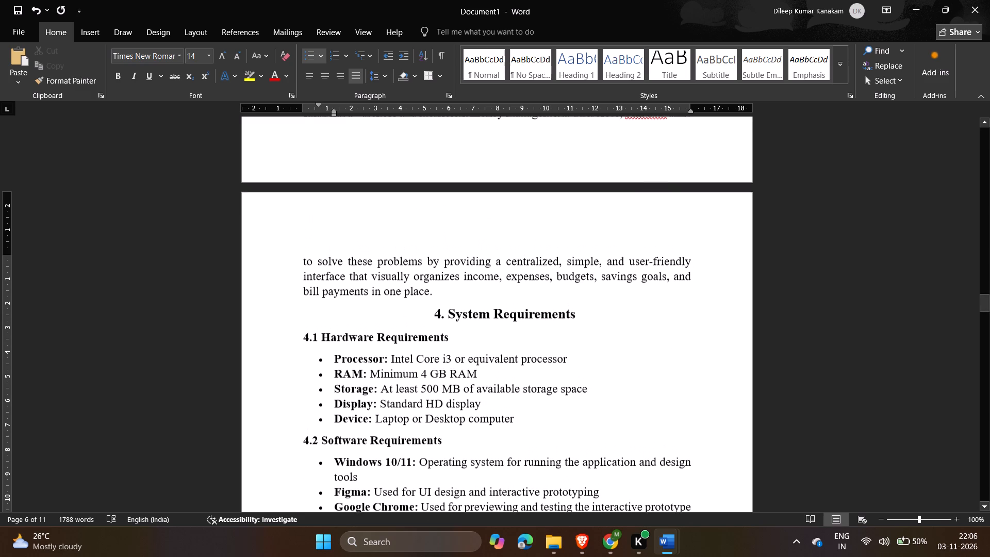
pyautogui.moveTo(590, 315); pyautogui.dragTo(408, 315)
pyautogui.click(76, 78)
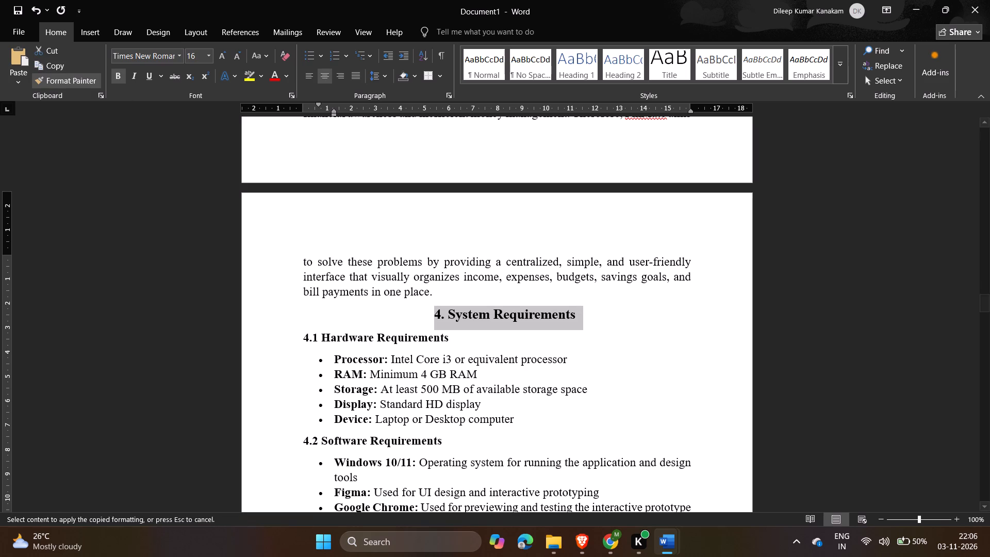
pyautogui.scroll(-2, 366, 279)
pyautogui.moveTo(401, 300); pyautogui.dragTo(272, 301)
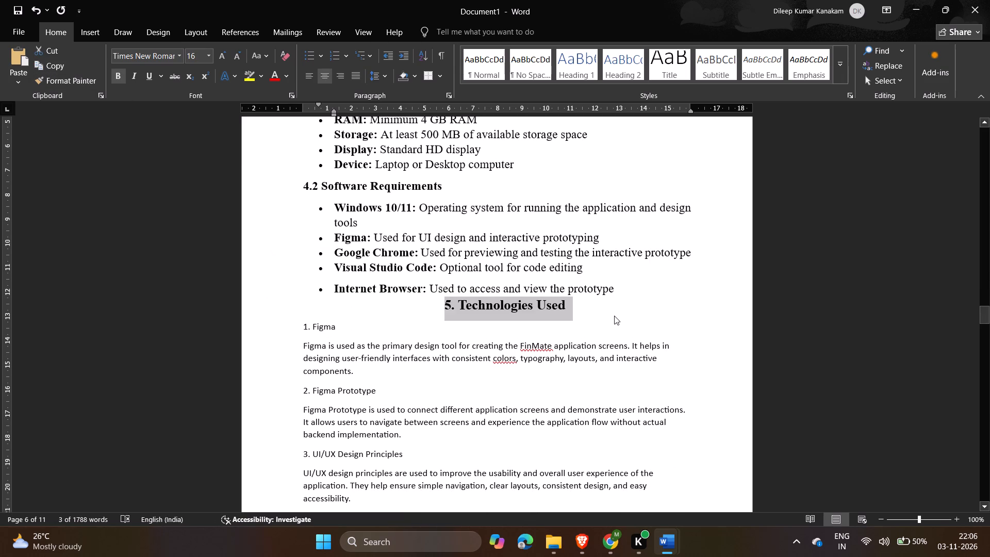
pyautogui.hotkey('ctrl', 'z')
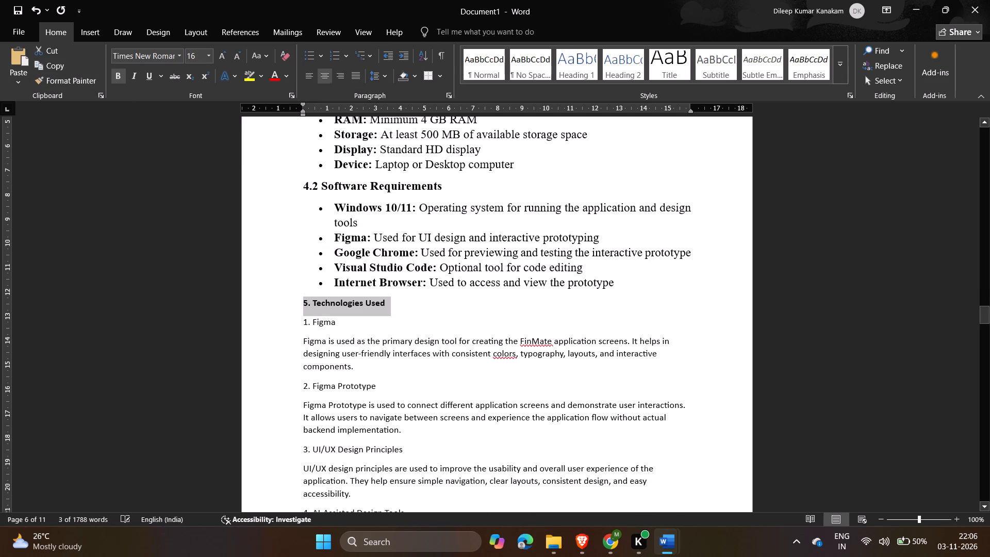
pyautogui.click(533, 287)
# Copy the formatting of the "4. System Requirements" heading onto the "5. Technologies Used" heading.
pyautogui.scroll(2, 527, 338)
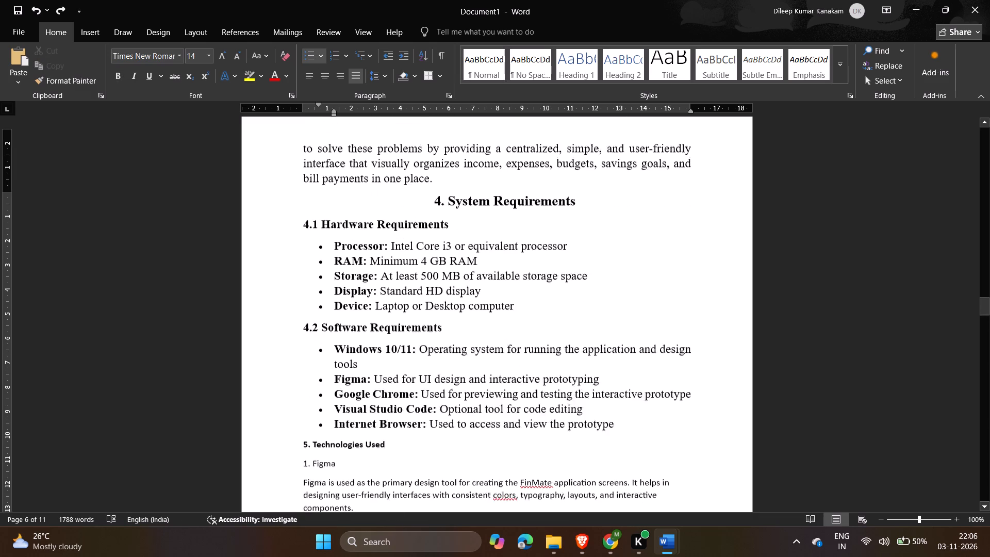
pyautogui.moveTo(588, 258); pyautogui.dragTo(399, 242)
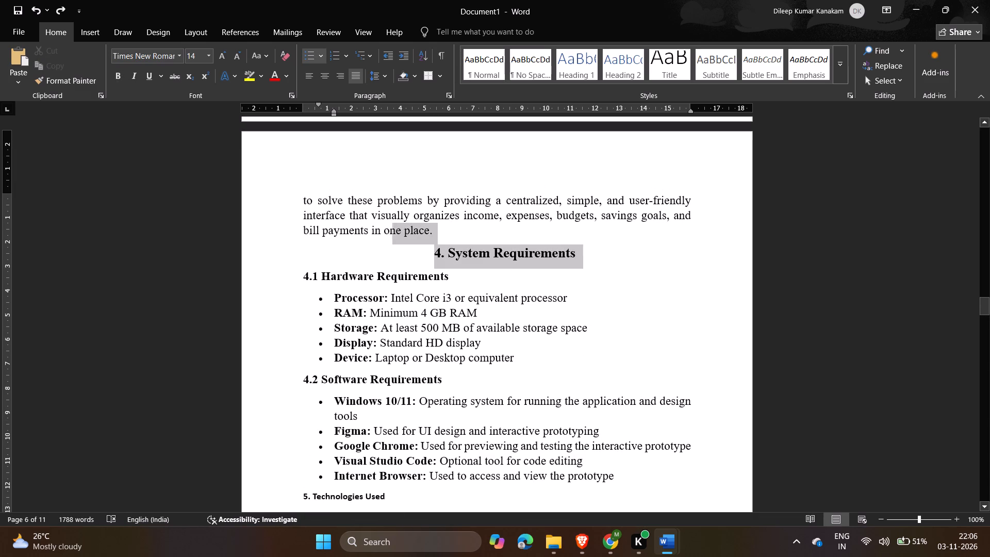
pyautogui.moveTo(399, 242); pyautogui.dragTo(433, 259)
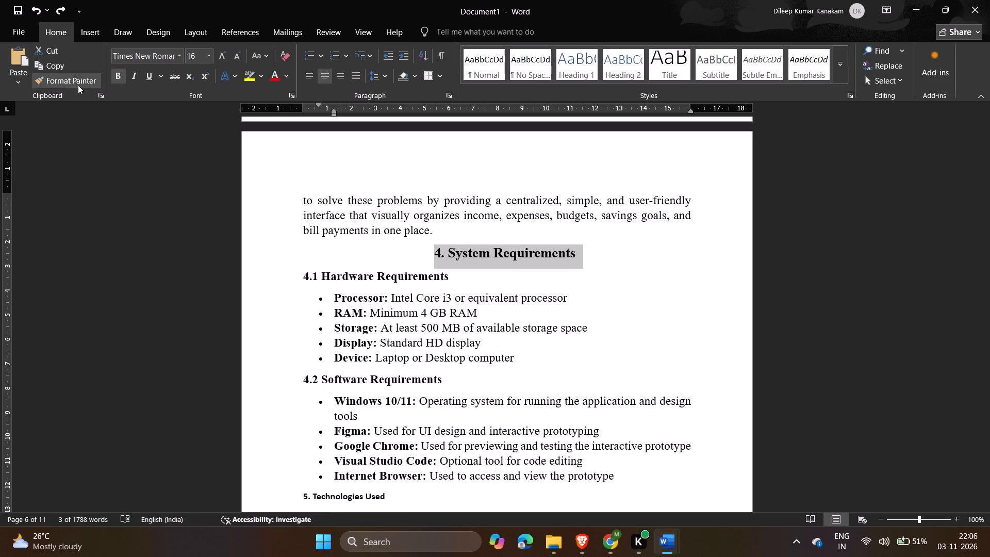
pyautogui.click(78, 85)
pyautogui.scroll(-4, 404, 358)
pyautogui.scroll(1, 285, 260)
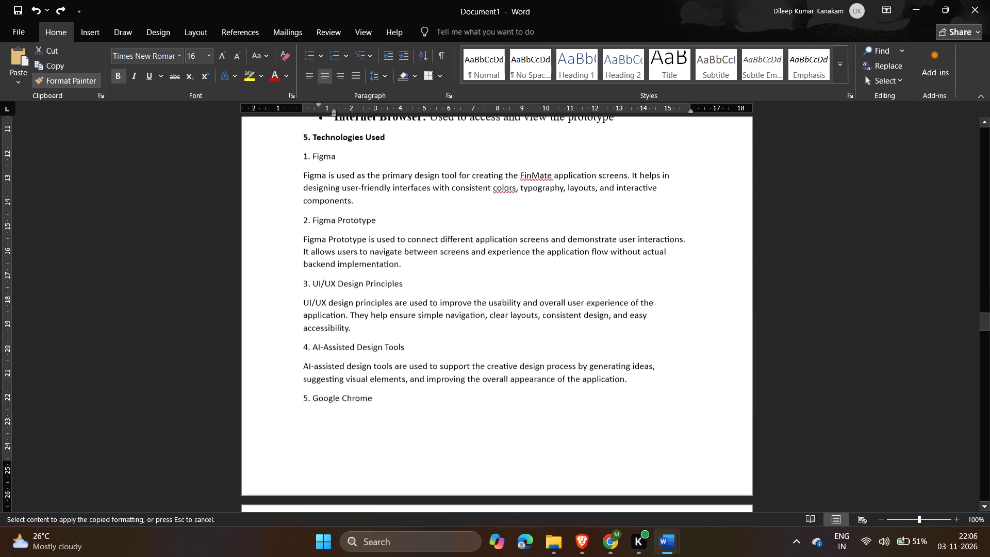
pyautogui.scroll(1, 285, 260)
pyautogui.moveTo(305, 190); pyautogui.dragTo(384, 201)
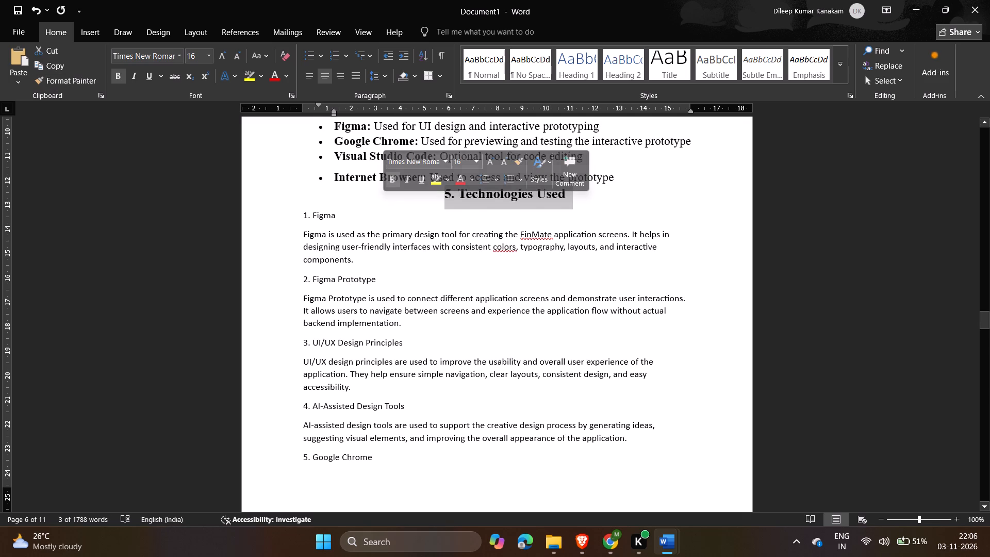
# Remove the extra gap above the Internet Browser bullet by merging it into the Visual Studio Code bullet and splitting them again.
pyautogui.click(609, 211)
pyautogui.click(563, 168)
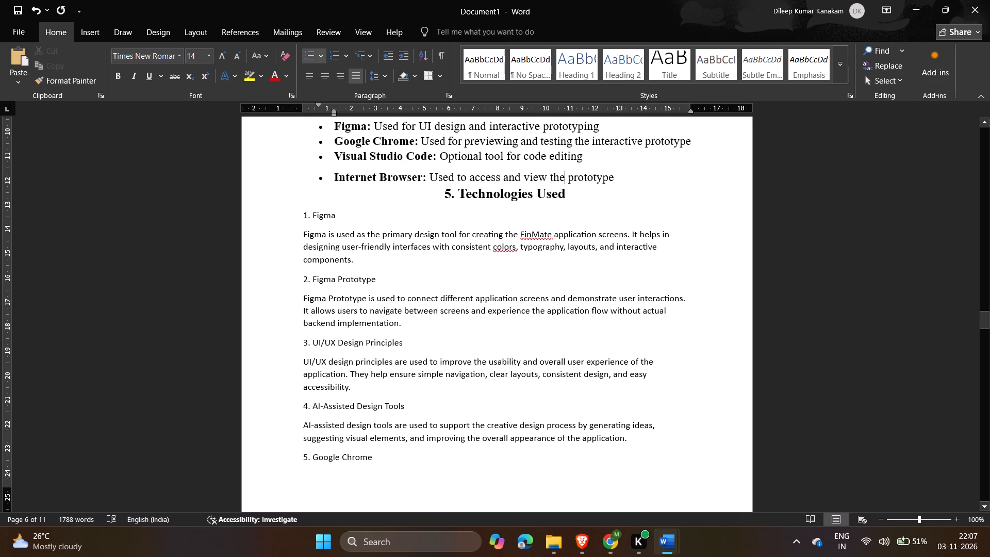
pyautogui.click(613, 162)
pyautogui.press('Delete')
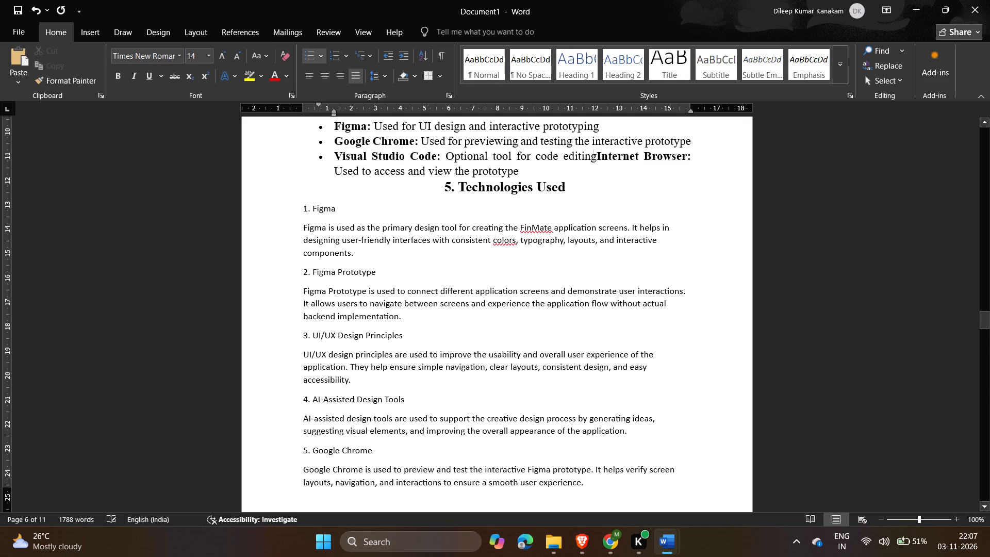
pyautogui.press('Return')
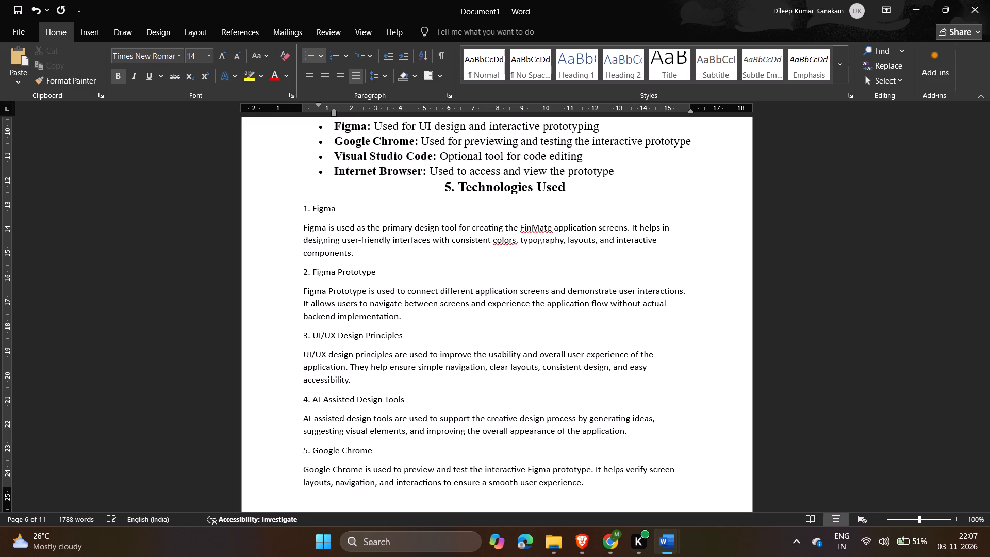
# Insert an empty line without a bullet between the Internet Browser bullet and the "5. Technologies Used" heading.
pyautogui.click(648, 180)
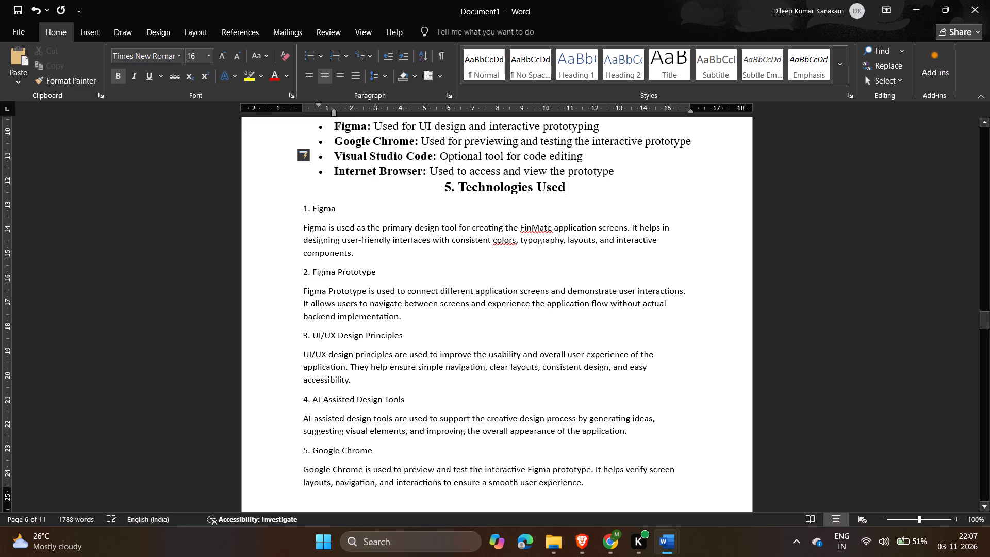
pyautogui.click(640, 154)
pyautogui.click(643, 166)
pyautogui.press('Return')
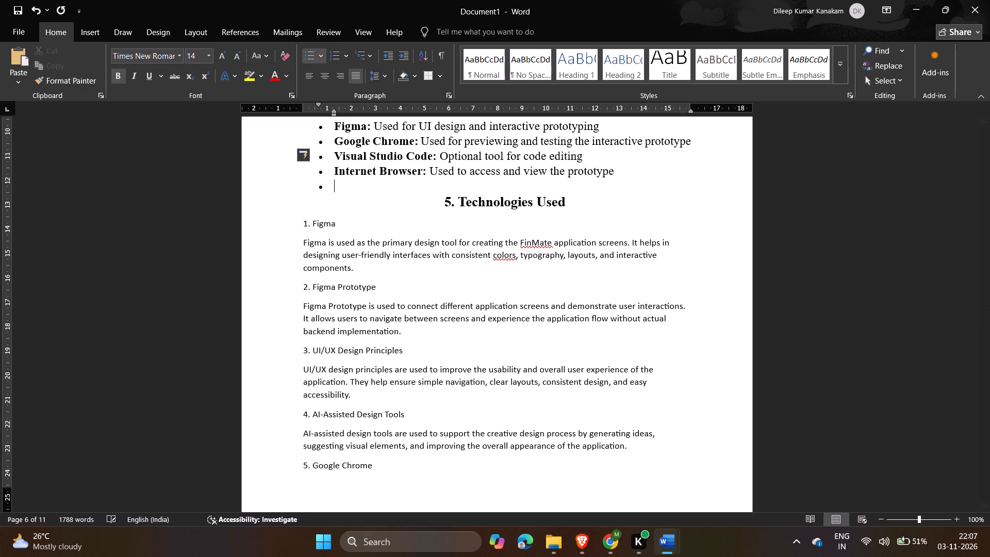
pyautogui.press('BackSpace')
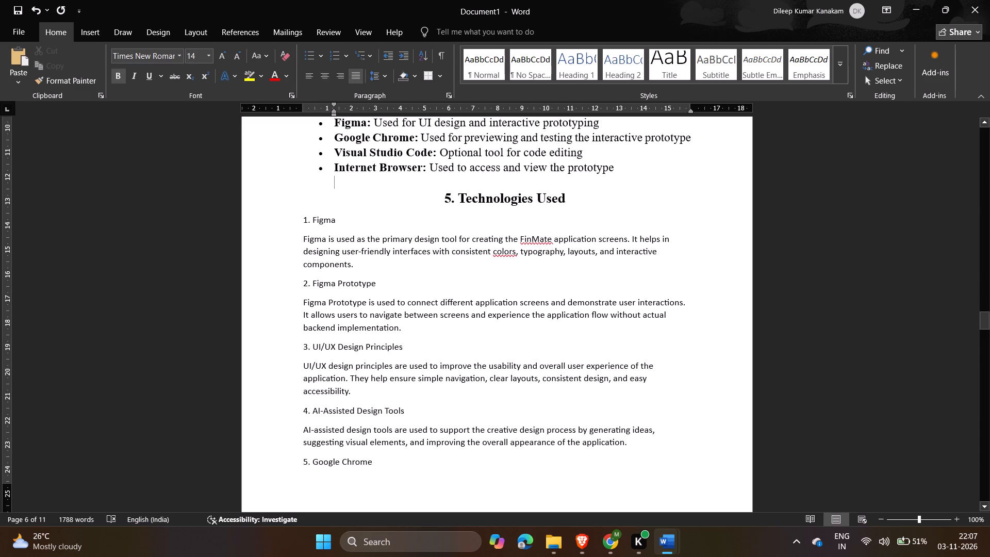
# Copy the formatting of the "1. Python" subheading in mini_project_sl onto the "1. Figma" subheading in Document1.
pyautogui.hotkey('alt', 'Tab')
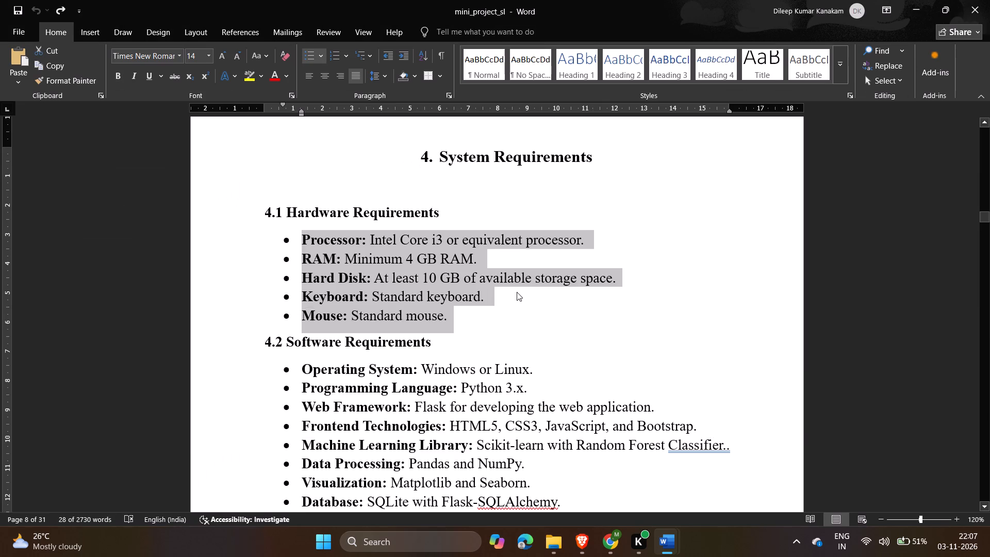
pyautogui.scroll(-6, 517, 292)
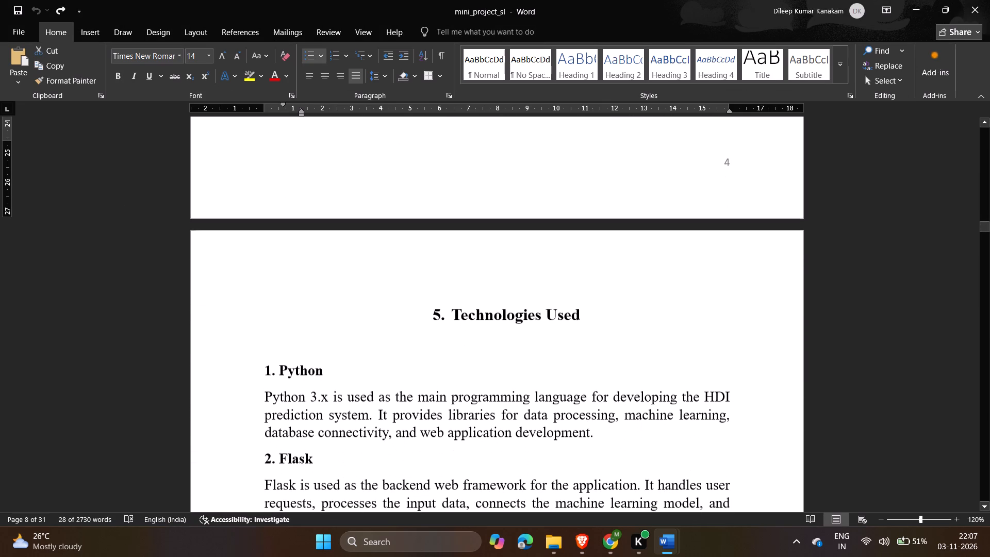
pyautogui.moveTo(346, 367); pyautogui.dragTo(252, 369)
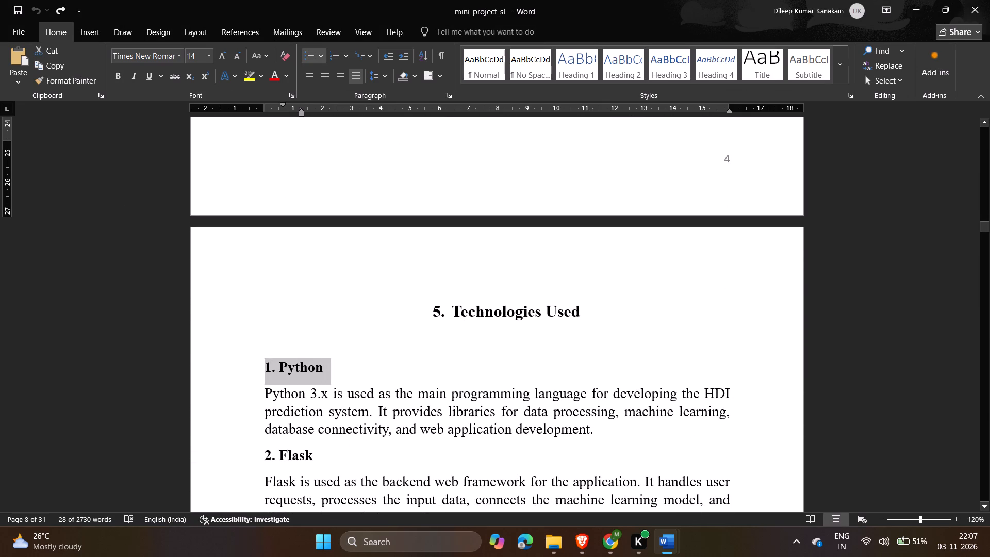
pyautogui.moveTo(252, 369); pyautogui.dragTo(247, 369)
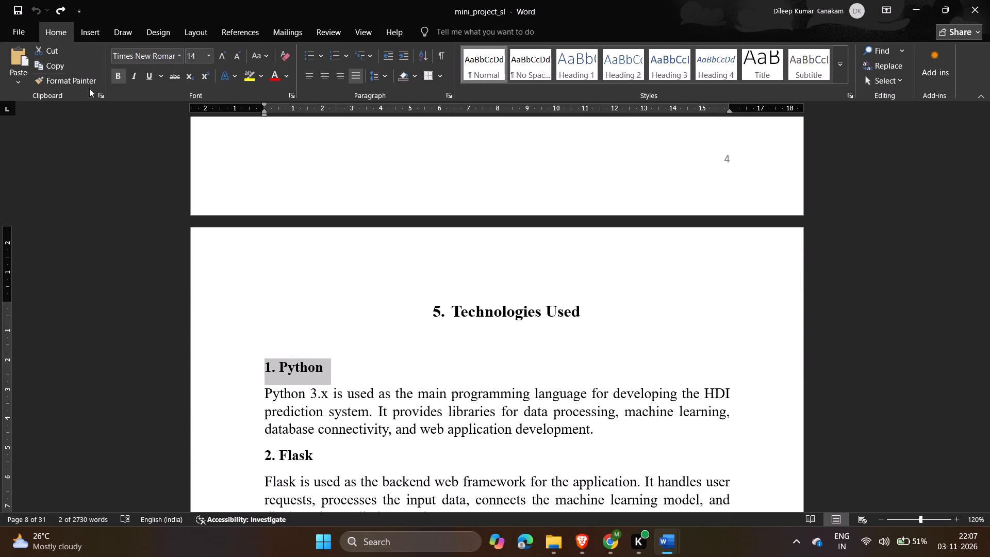
pyautogui.click(89, 82)
pyautogui.hotkey('alt', 'Tab')
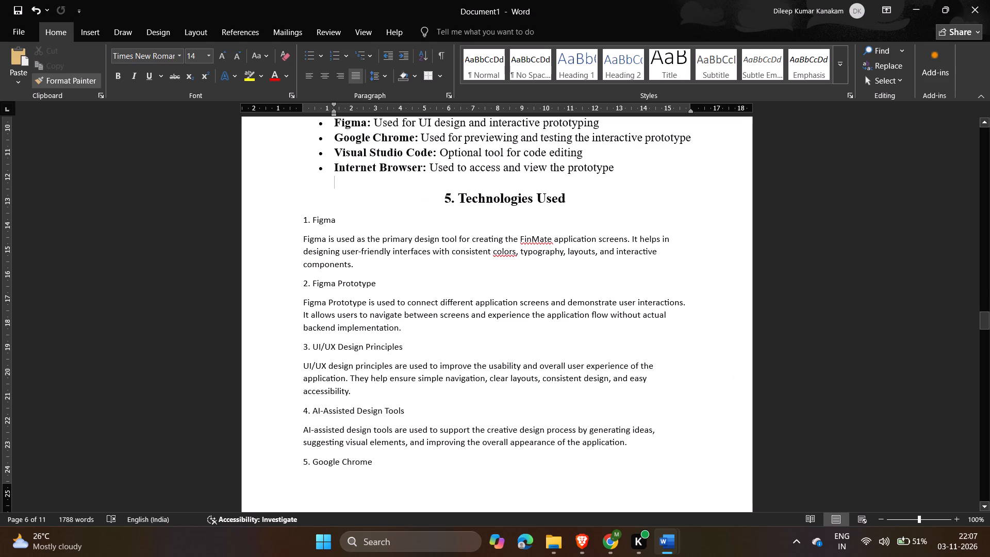
pyautogui.moveTo(346, 223); pyautogui.dragTo(253, 224)
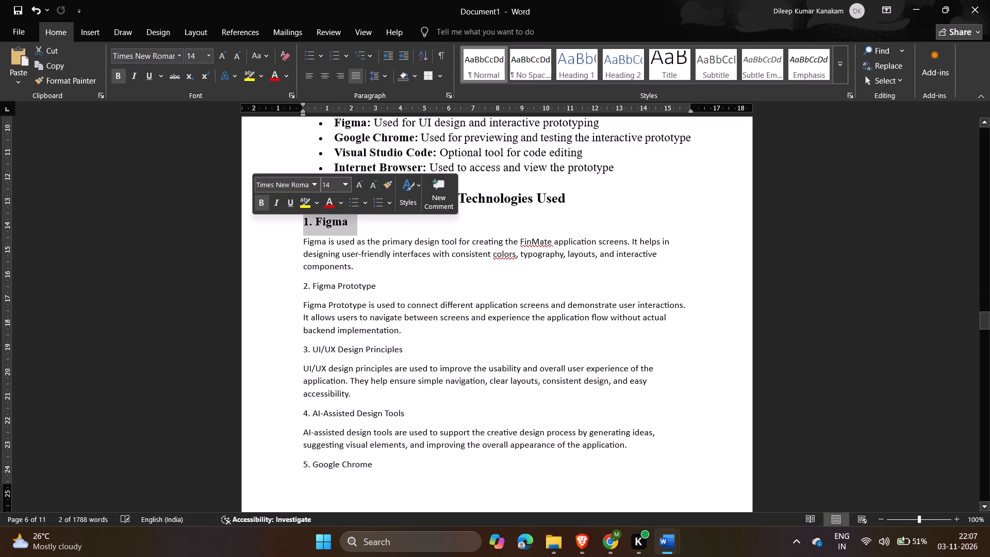
# Copy the "1. Figma" subheading formatting onto the Figma Prototype, UI/UX Design Principles and AI-Assisted Design Tools subheadings.
pyautogui.click(80, 85)
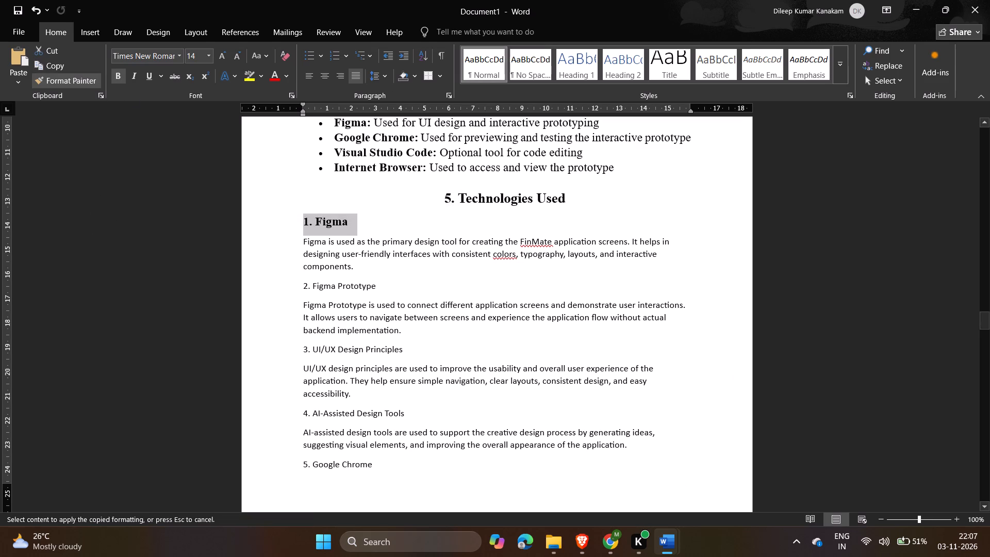
pyautogui.moveTo(389, 283); pyautogui.dragTo(269, 287)
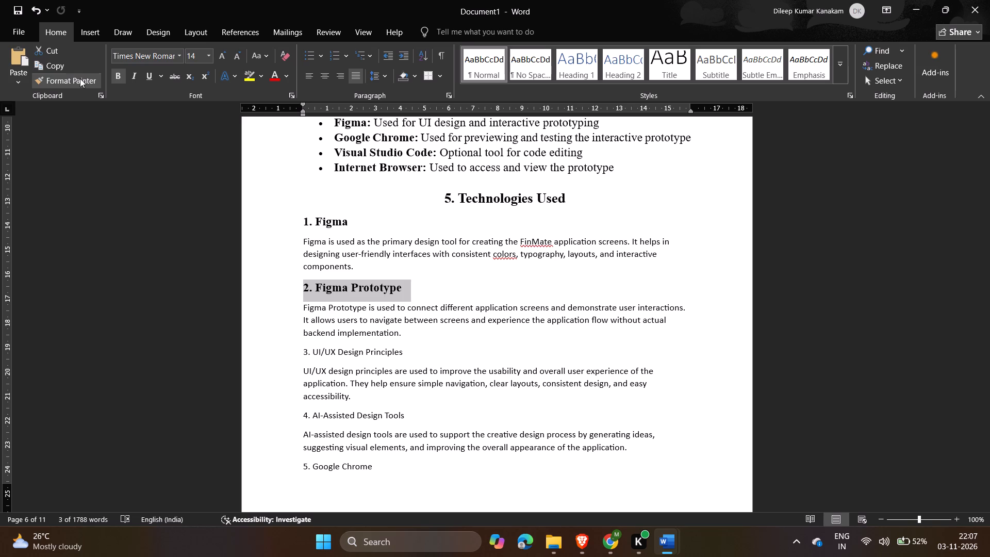
pyautogui.click(80, 78)
pyautogui.moveTo(427, 354); pyautogui.dragTo(267, 334)
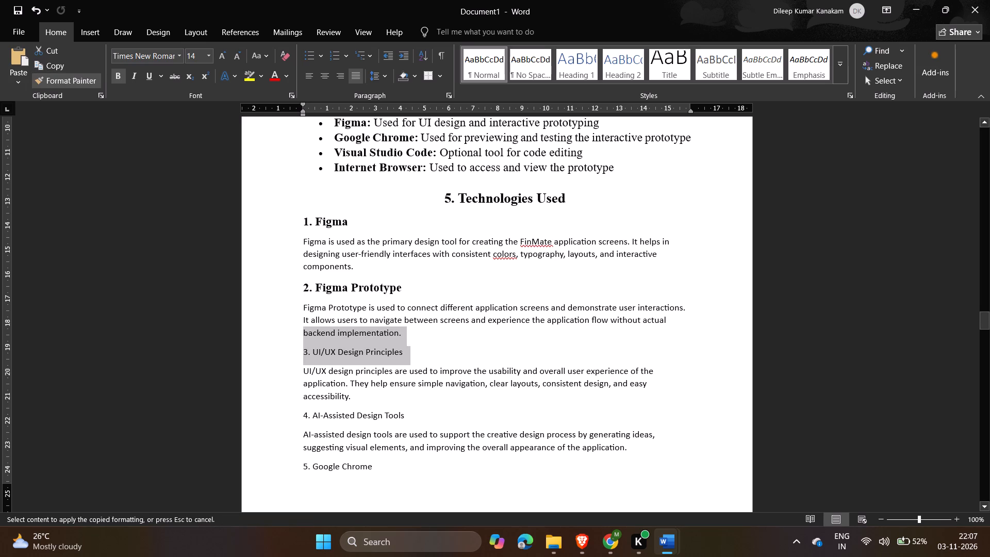
pyautogui.moveTo(267, 334); pyautogui.dragTo(269, 350)
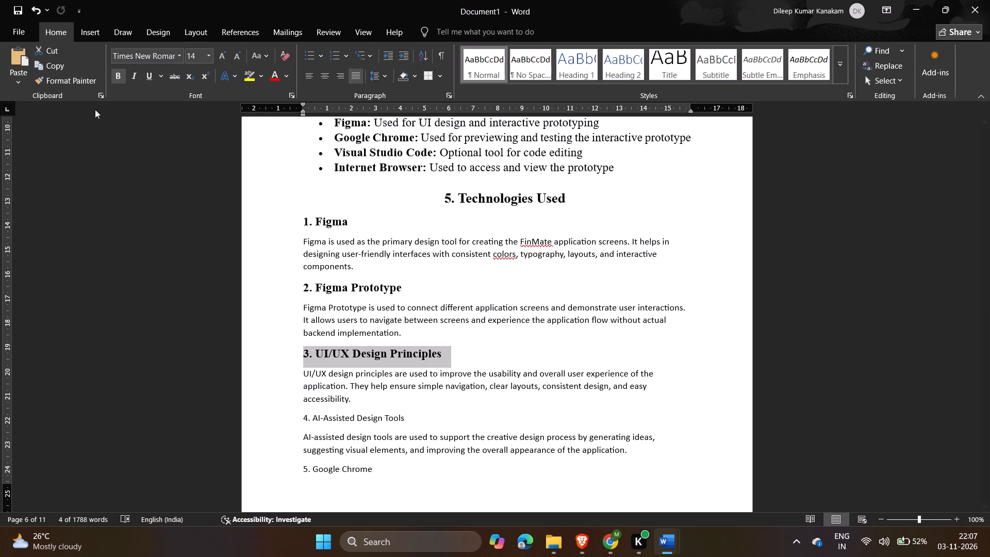
pyautogui.click(84, 82)
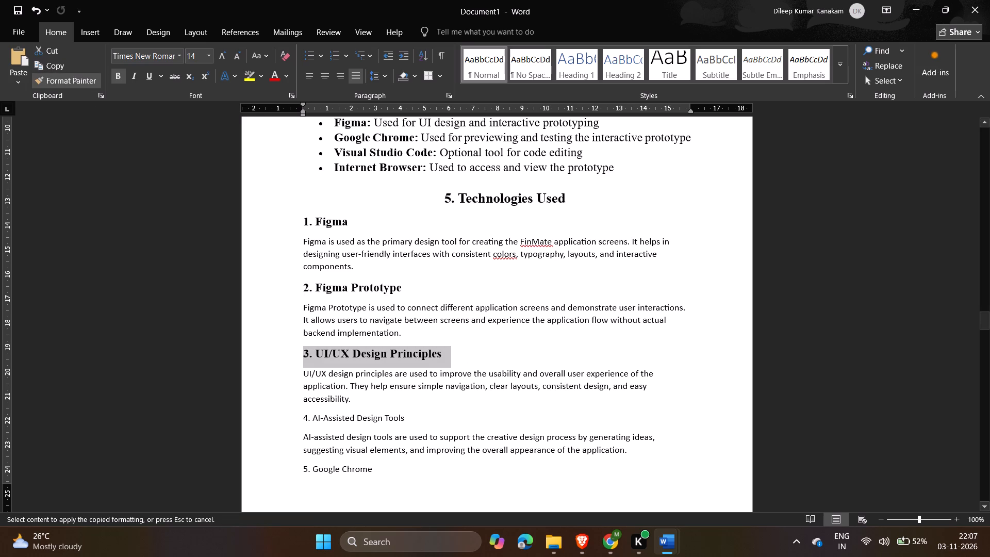
pyautogui.moveTo(422, 420); pyautogui.dragTo(305, 419)
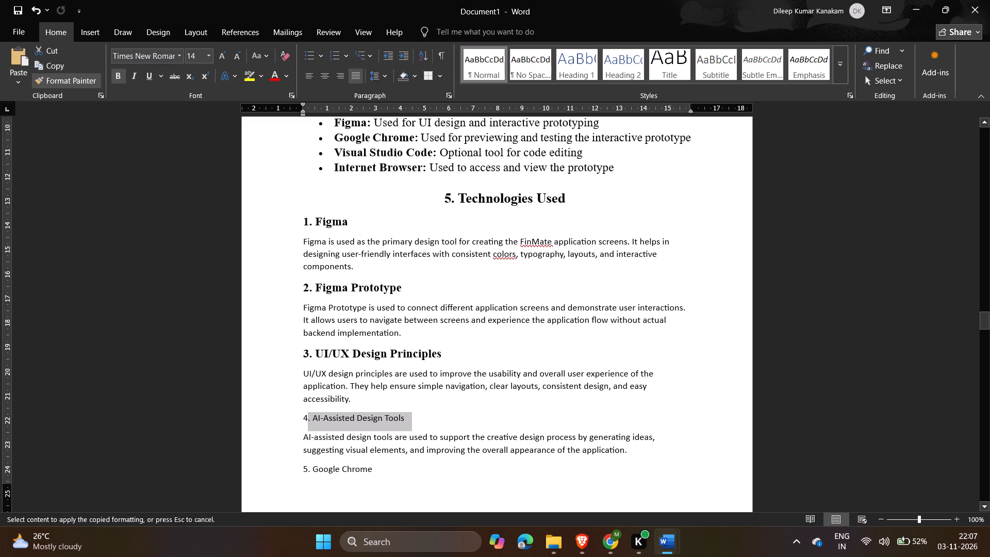
pyautogui.moveTo(305, 419); pyautogui.dragTo(302, 419)
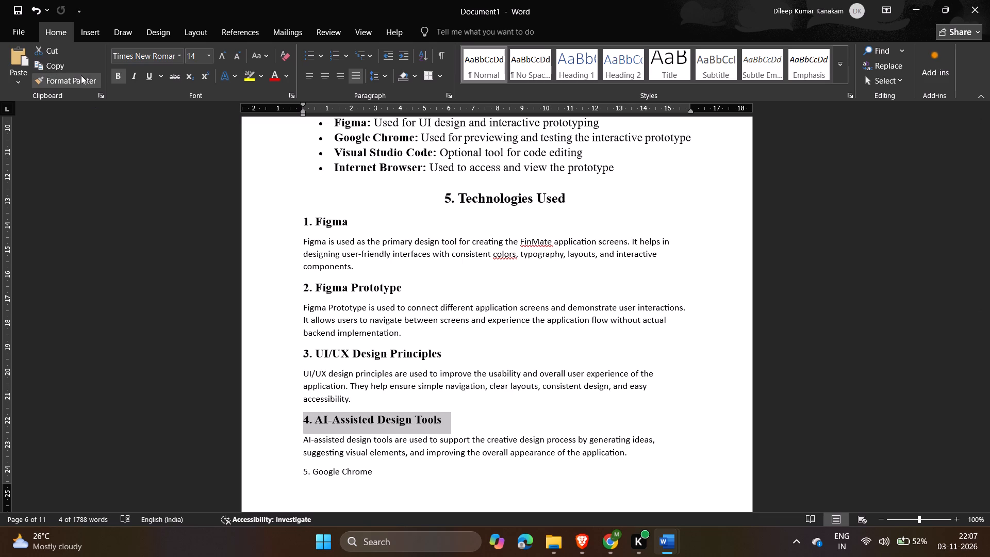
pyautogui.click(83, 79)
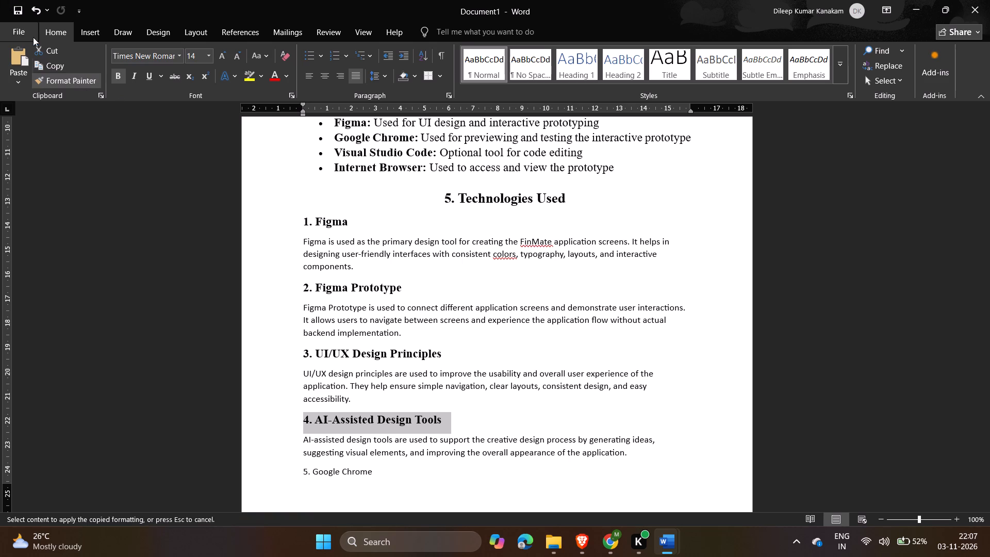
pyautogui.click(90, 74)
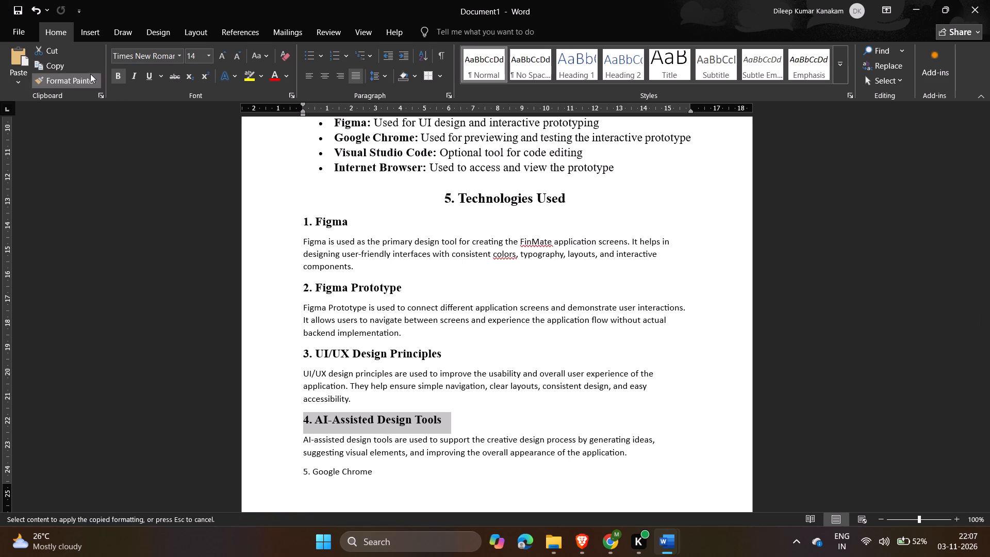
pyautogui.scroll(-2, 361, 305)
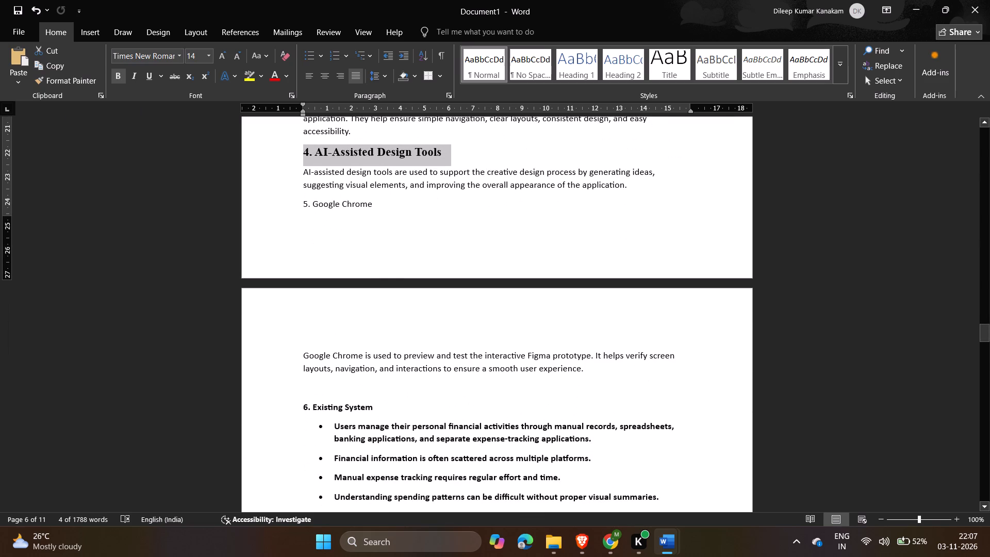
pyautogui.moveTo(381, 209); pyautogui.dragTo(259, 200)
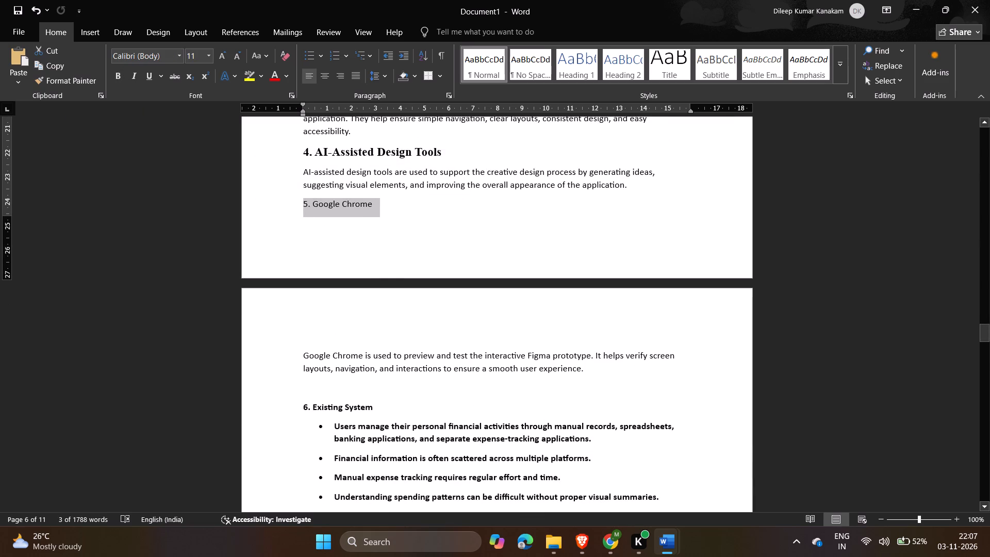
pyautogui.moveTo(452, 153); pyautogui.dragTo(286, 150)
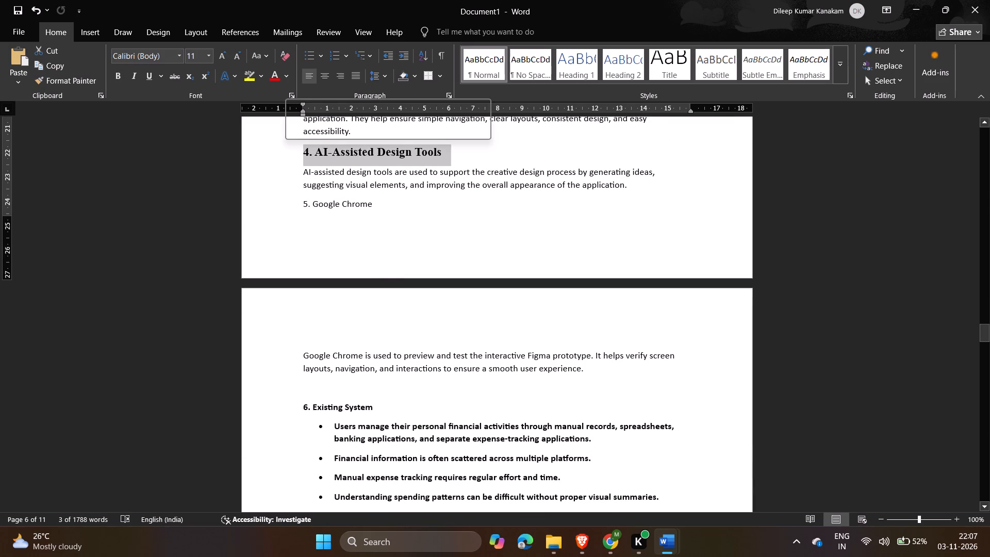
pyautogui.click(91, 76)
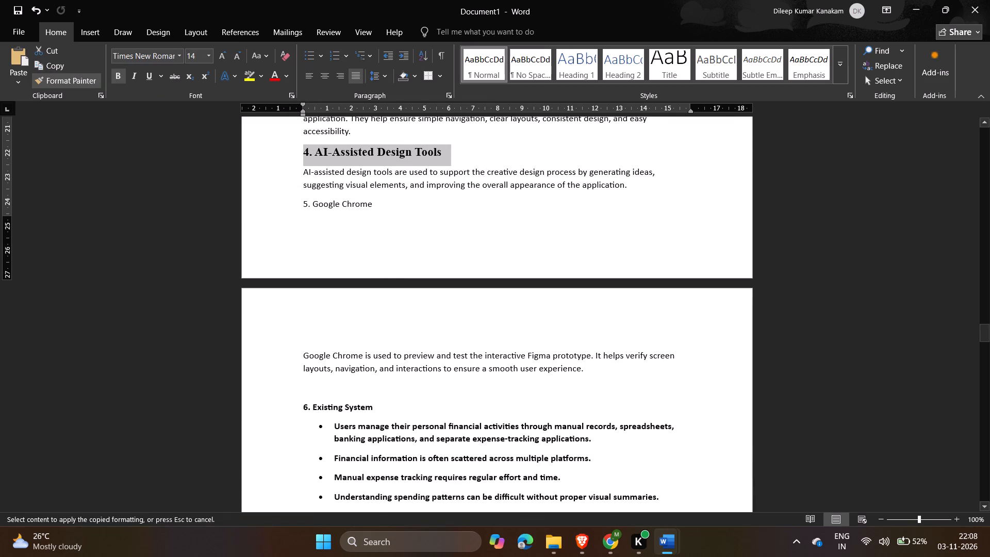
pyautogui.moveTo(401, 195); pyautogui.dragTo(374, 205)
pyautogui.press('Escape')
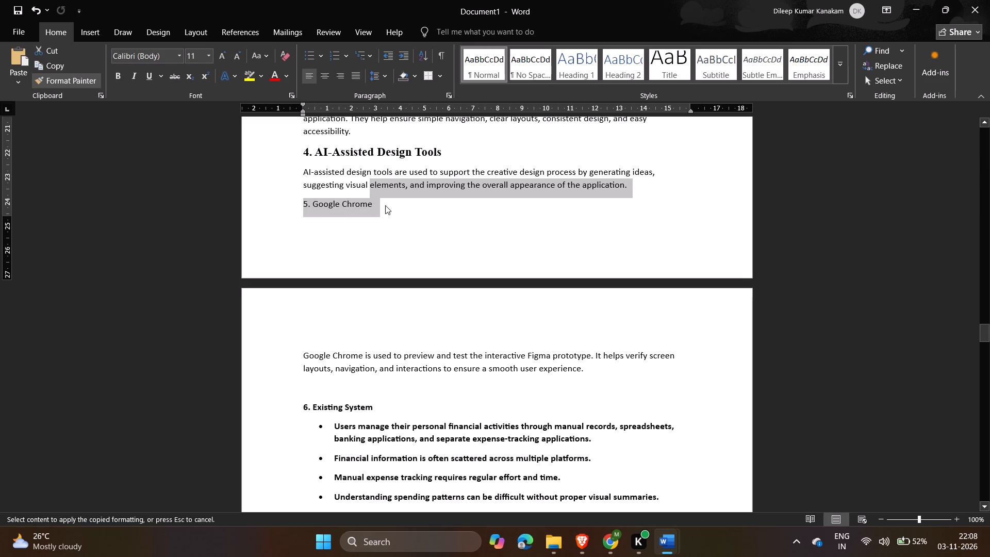
# Copy the formatting of the "4. AI-Assisted Design Tools" subheading onto the "5. Google Chrome" subheading.
pyautogui.click(452, 154)
pyautogui.moveTo(452, 154); pyautogui.dragTo(336, 146)
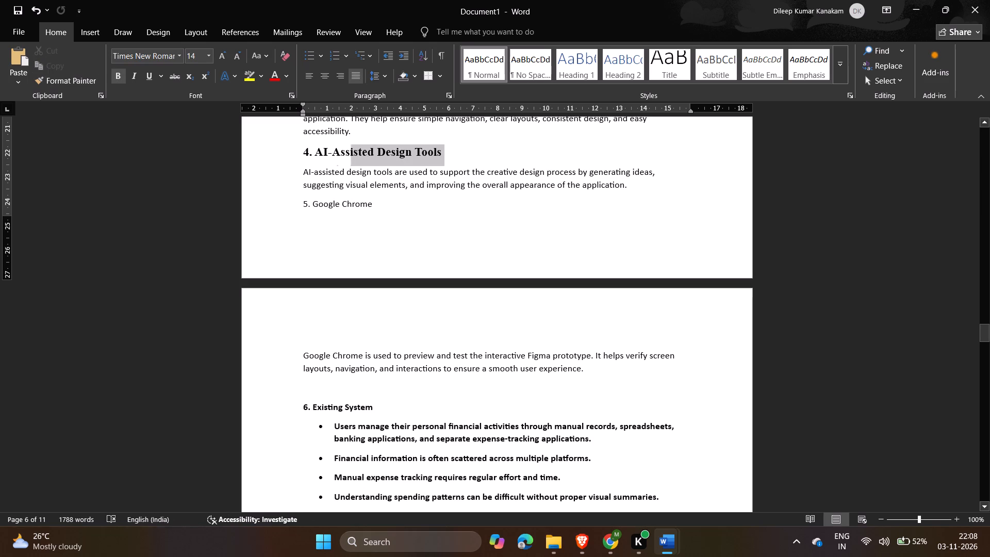
pyautogui.moveTo(336, 146); pyautogui.dragTo(298, 146)
pyautogui.click(75, 84)
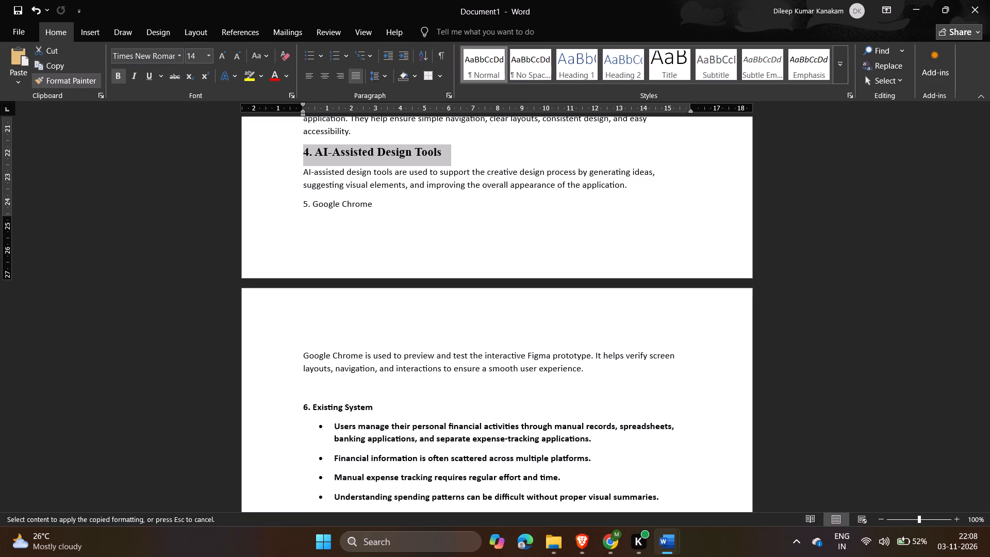
pyautogui.moveTo(395, 207); pyautogui.dragTo(277, 205)
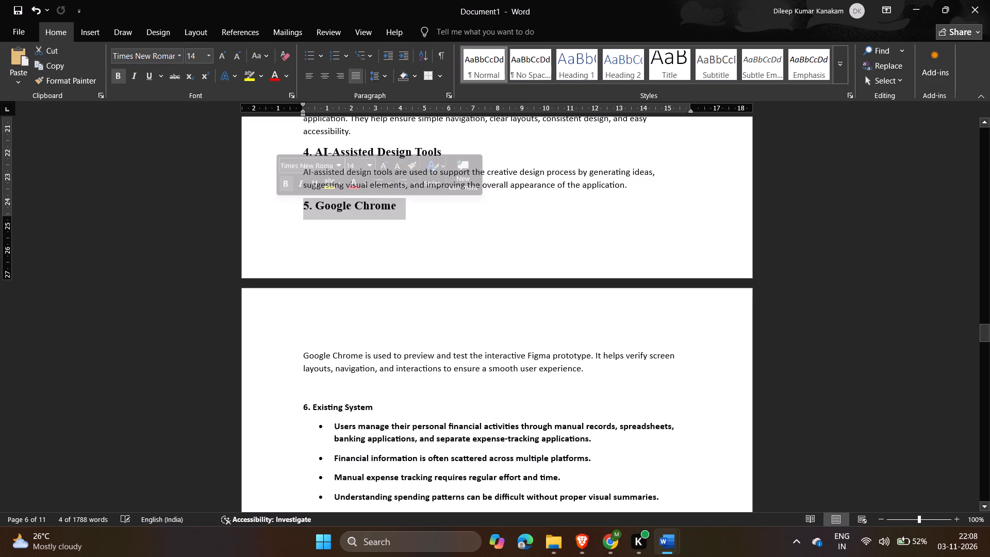
# Copy the formatting of the body paragraph under "1. Python" in mini_project_sl onto the paragraph under "1. Figma" in Document1.
pyautogui.scroll(2, 511, 291)
pyautogui.hotkey('alt', 'Tab')
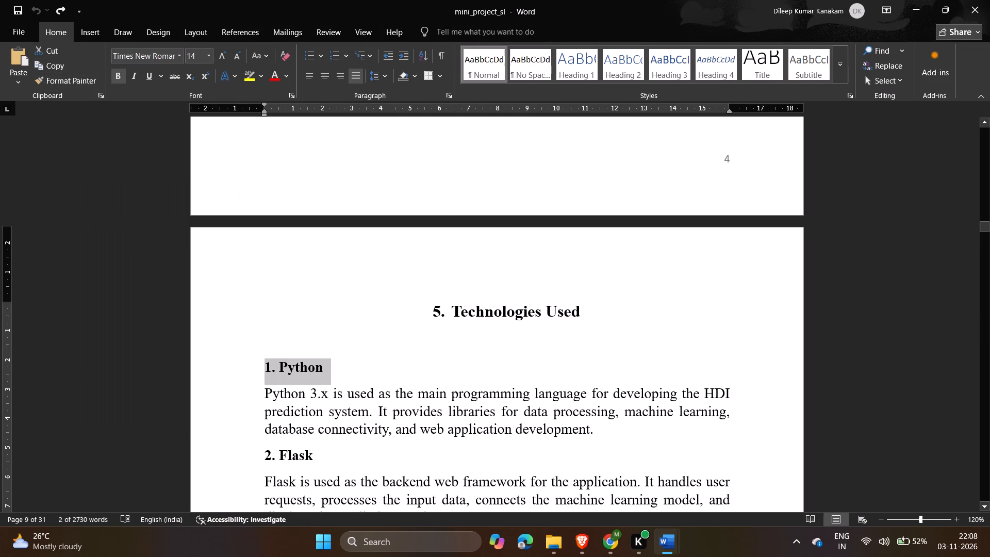
pyautogui.moveTo(602, 433); pyautogui.dragTo(191, 392)
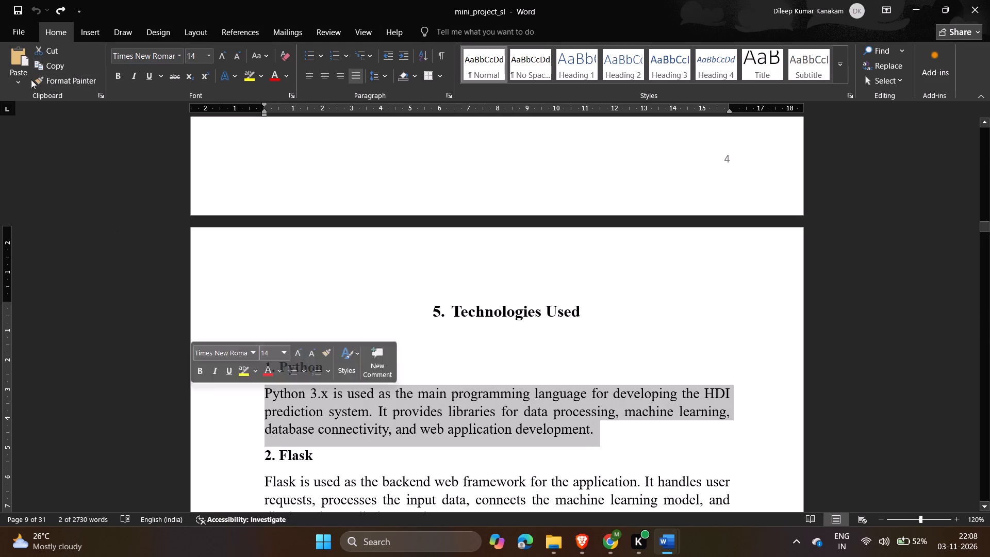
pyautogui.click(75, 81)
pyautogui.hotkey('alt', 'Tab')
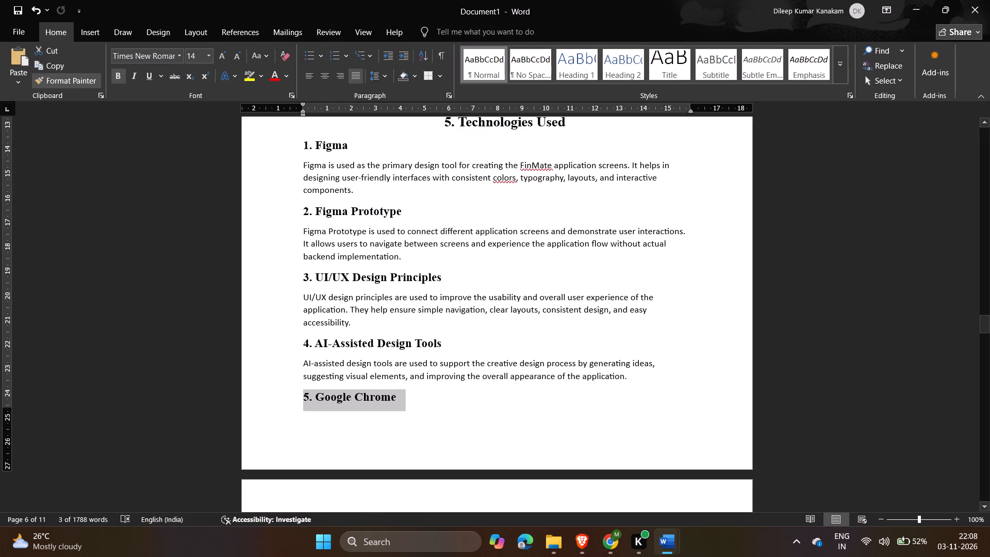
pyautogui.moveTo(376, 188); pyautogui.dragTo(294, 167)
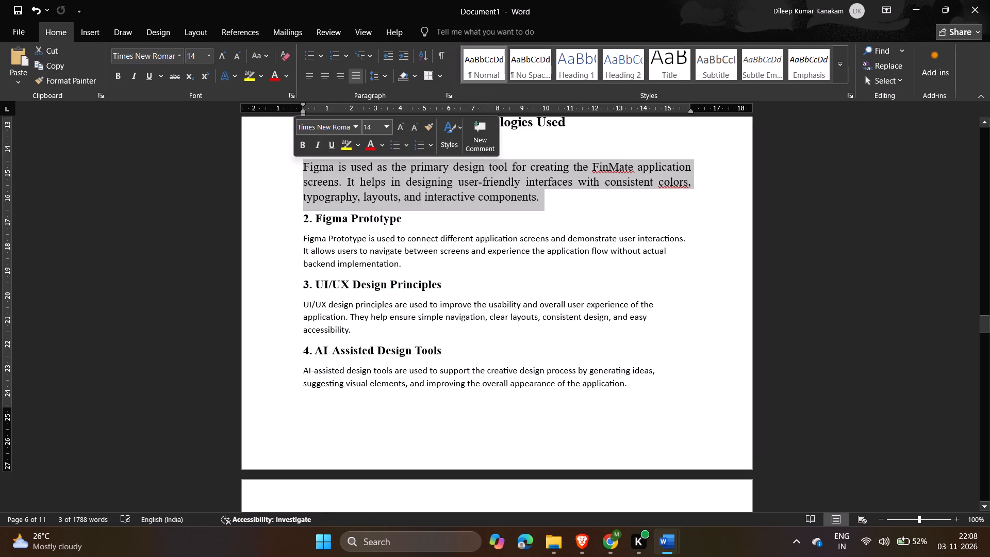
# Copy the Figma body paragraph's formatting onto the full paragraphs under "2. Figma Prototype" and "3. UI/UX Design Principles".
pyautogui.click(81, 81)
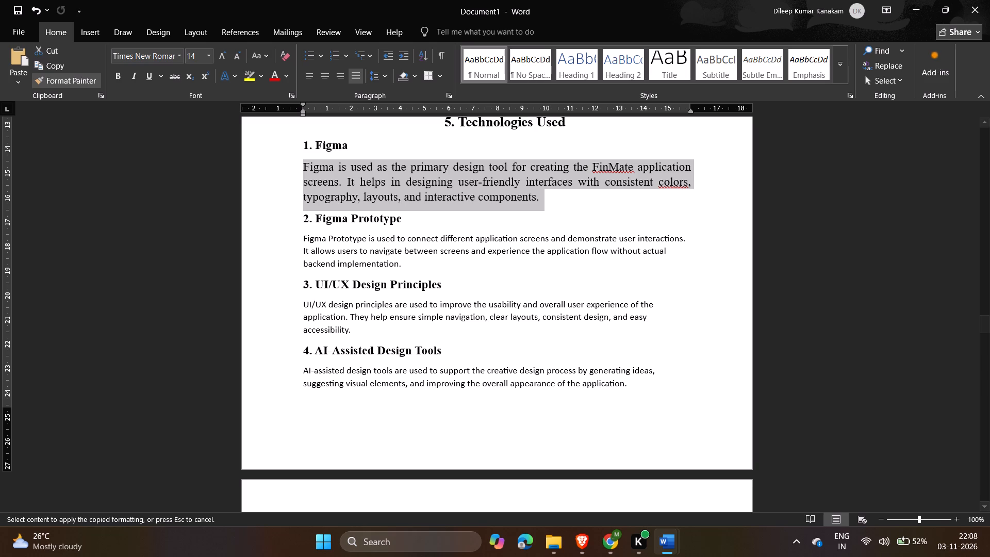
pyautogui.moveTo(412, 264); pyautogui.dragTo(307, 237)
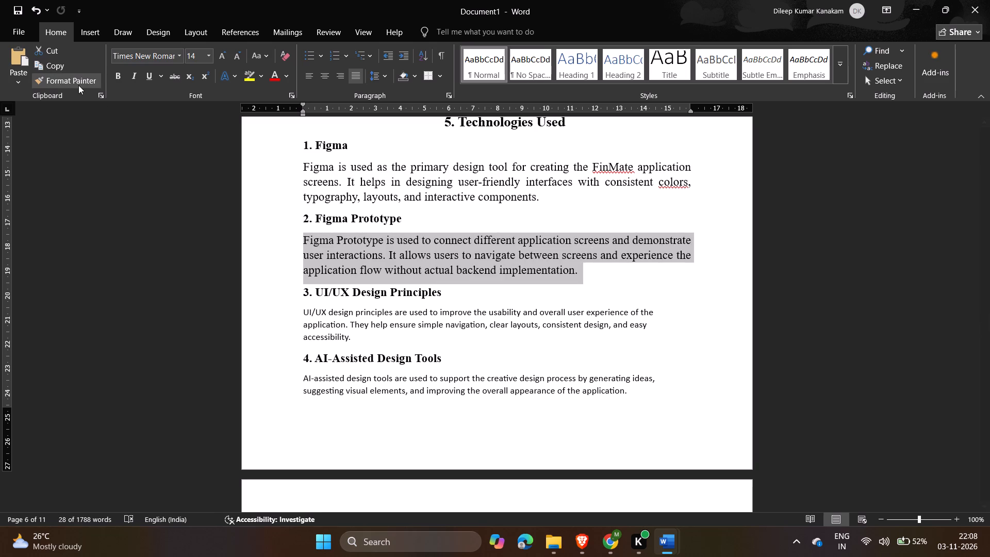
pyautogui.click(78, 85)
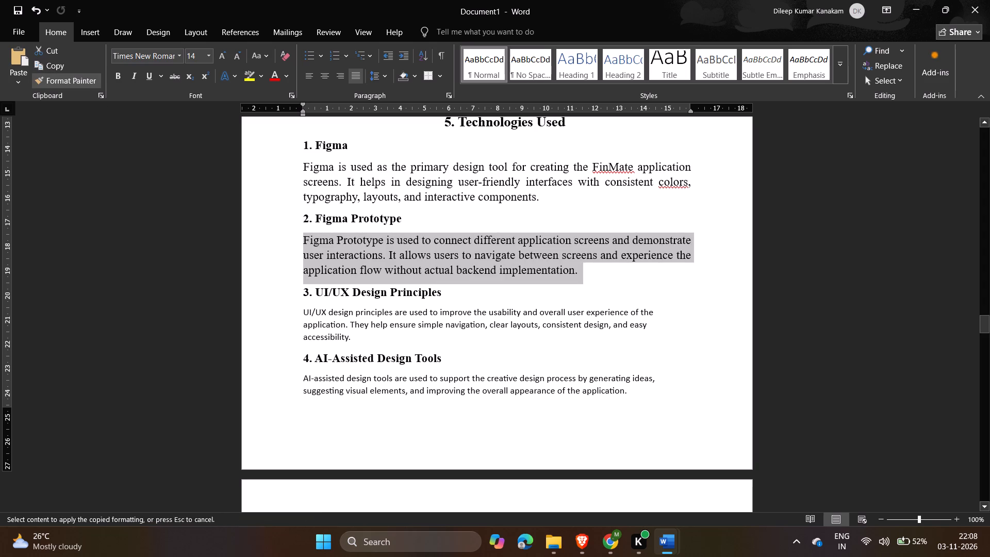
pyautogui.moveTo(671, 328); pyautogui.dragTo(300, 312)
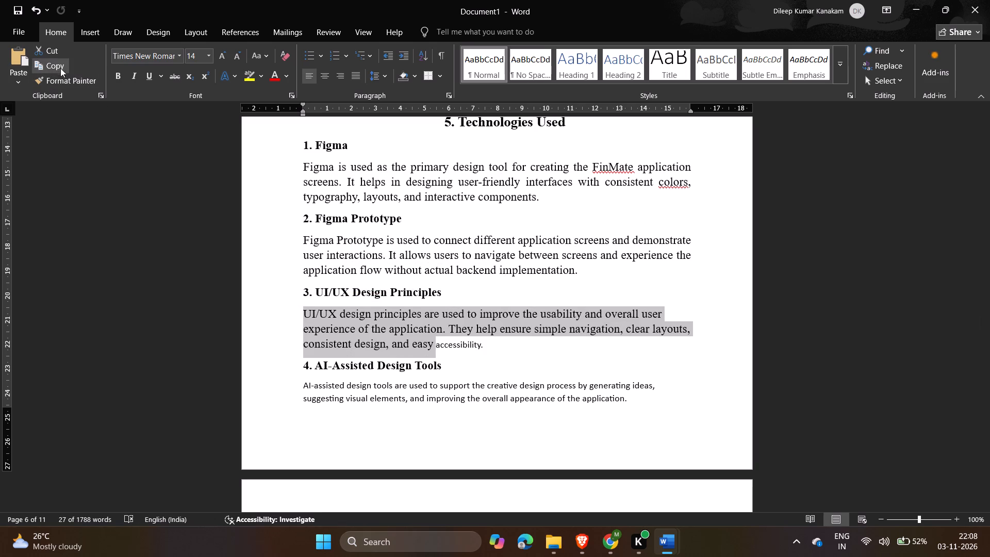
pyautogui.click(71, 77)
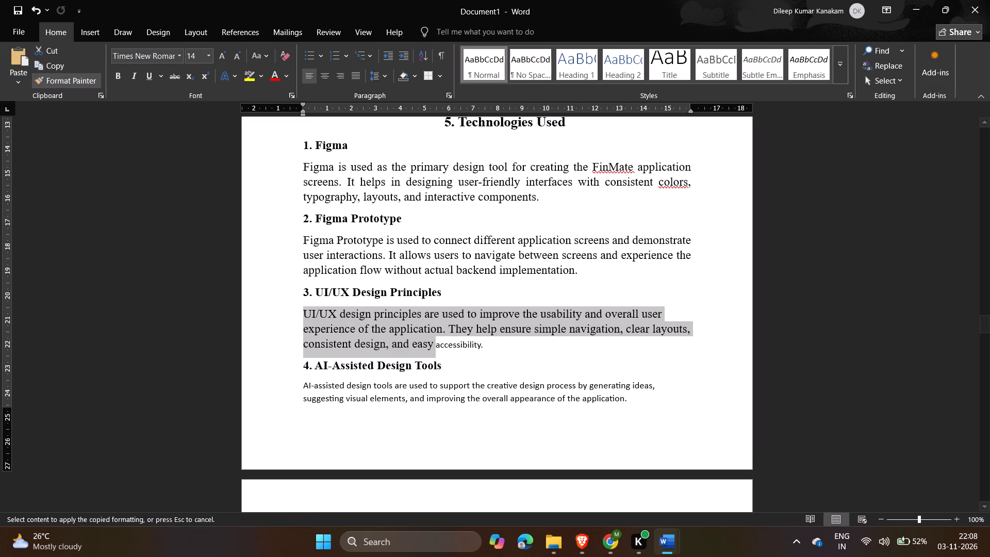
pyautogui.moveTo(512, 348); pyautogui.dragTo(312, 312)
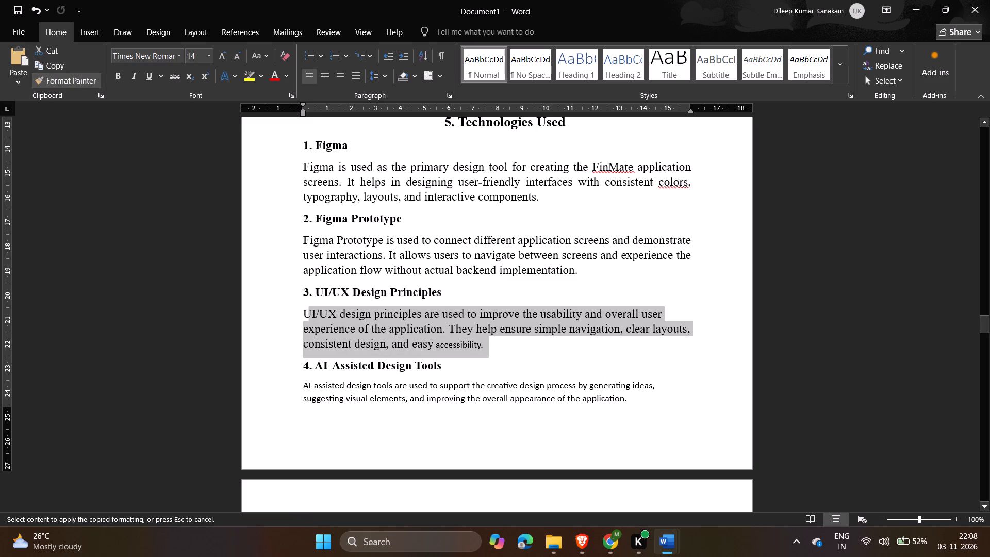
pyautogui.moveTo(312, 312); pyautogui.dragTo(305, 313)
# Copy the UI/UX Design Principles paragraph's formatting onto the body paragraphs under "4. AI-Assisted Design Tools" and "5. Google Chrome".
pyautogui.click(79, 80)
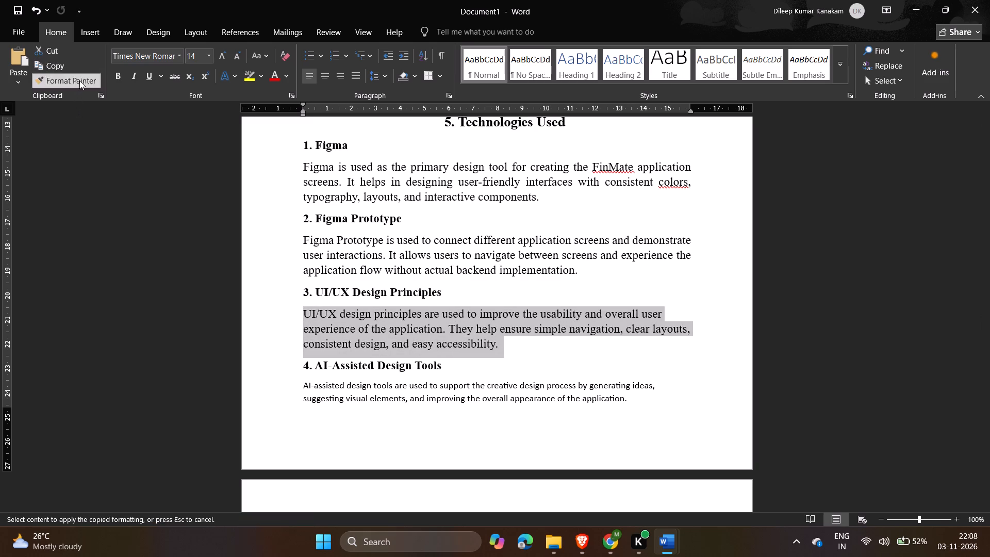
pyautogui.moveTo(642, 403); pyautogui.dragTo(313, 397)
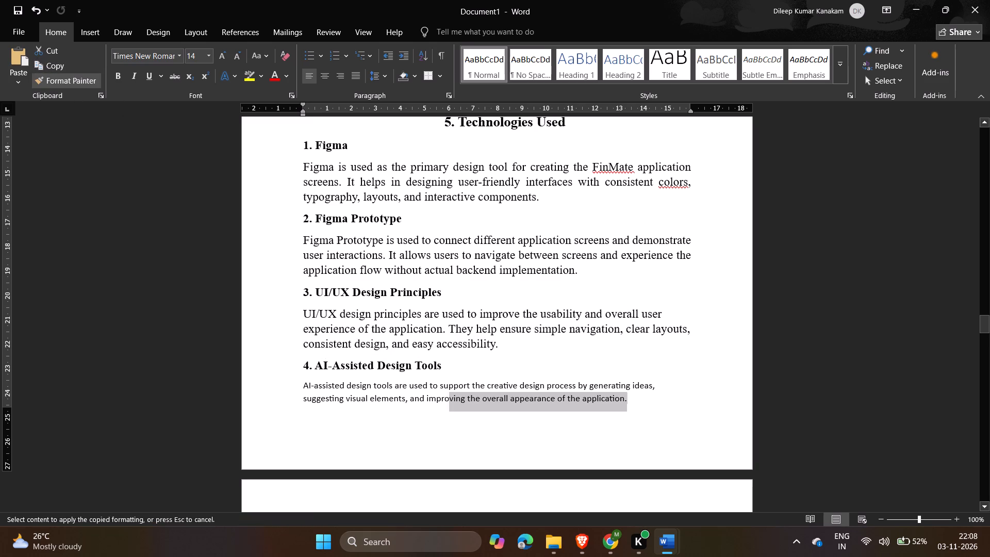
pyautogui.moveTo(313, 397); pyautogui.dragTo(240, 388)
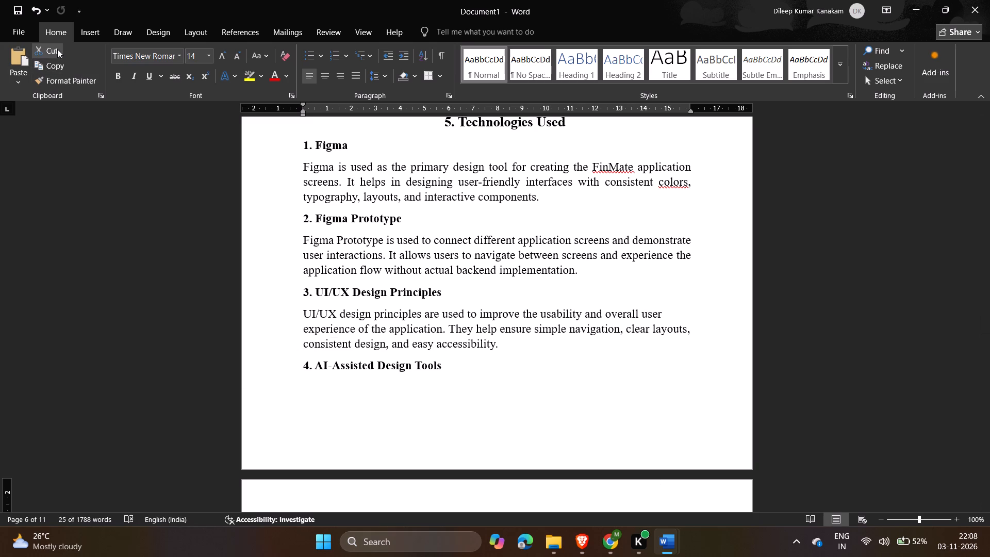
pyautogui.click(78, 75)
pyautogui.scroll(-2, 430, 271)
pyautogui.moveTo(596, 339); pyautogui.dragTo(537, 335)
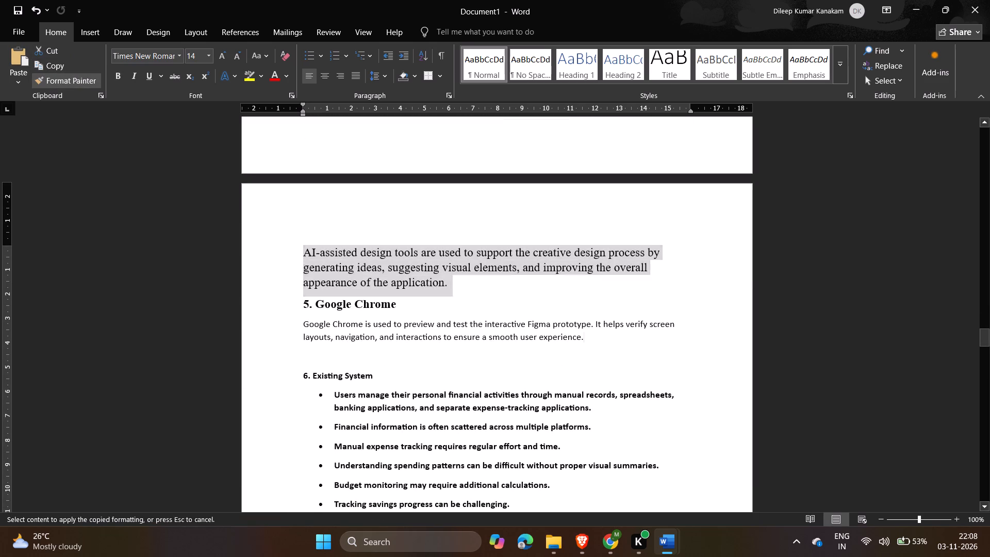
pyautogui.moveTo(537, 335); pyautogui.dragTo(255, 323)
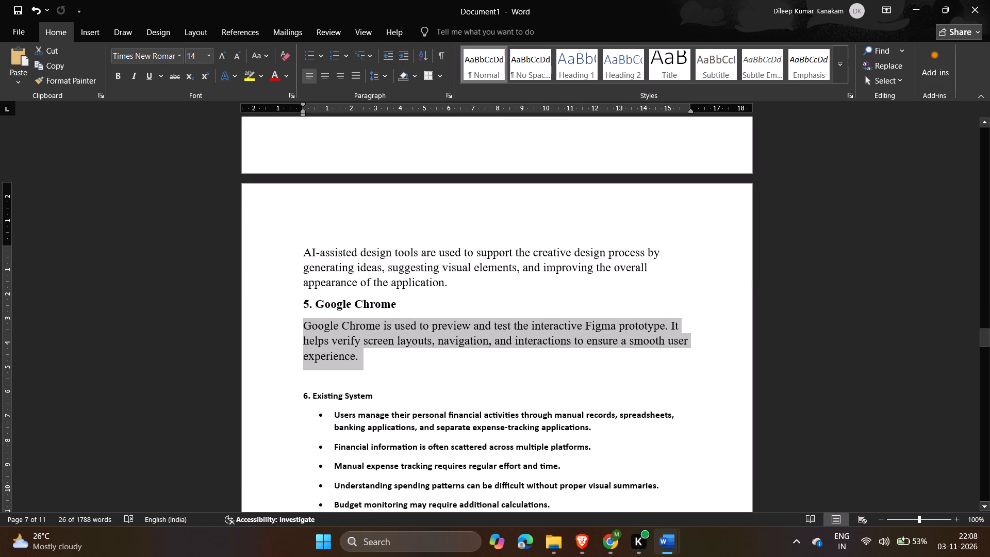
# Copy the formatting of the "5. Technologies Used" heading onto the "6. Existing System" heading.
pyautogui.scroll(4, 388, 277)
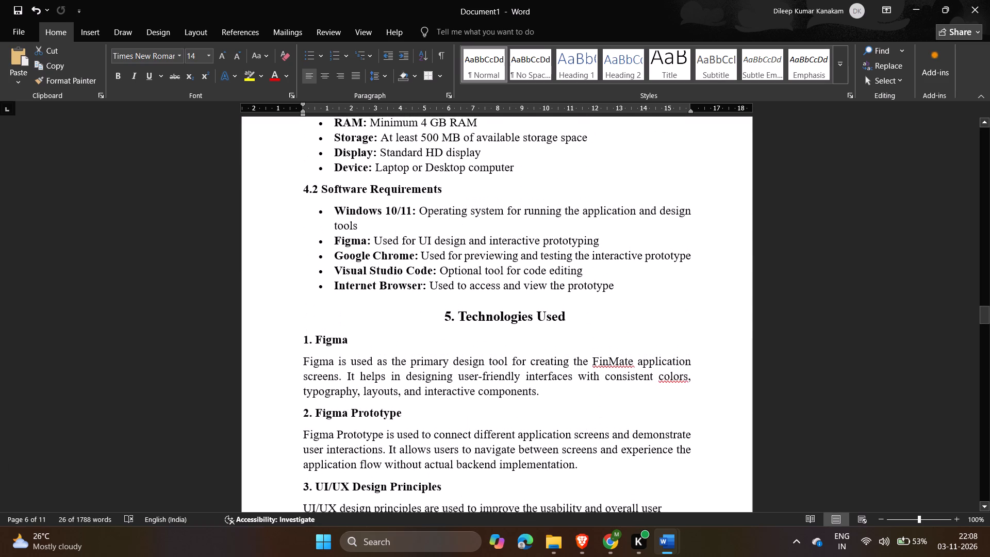
pyautogui.moveTo(573, 315); pyautogui.dragTo(387, 319)
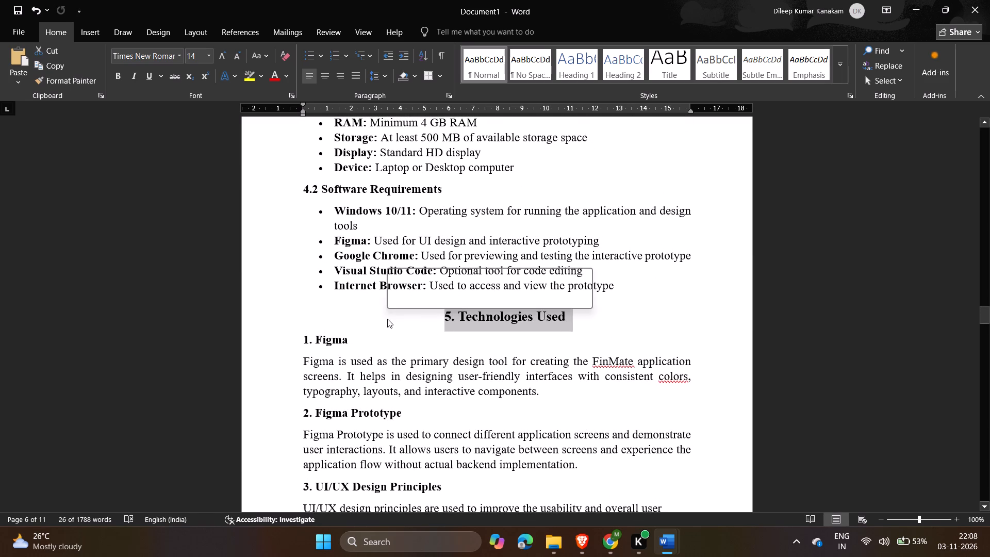
pyautogui.click(81, 73)
pyautogui.scroll(-2, 421, 297)
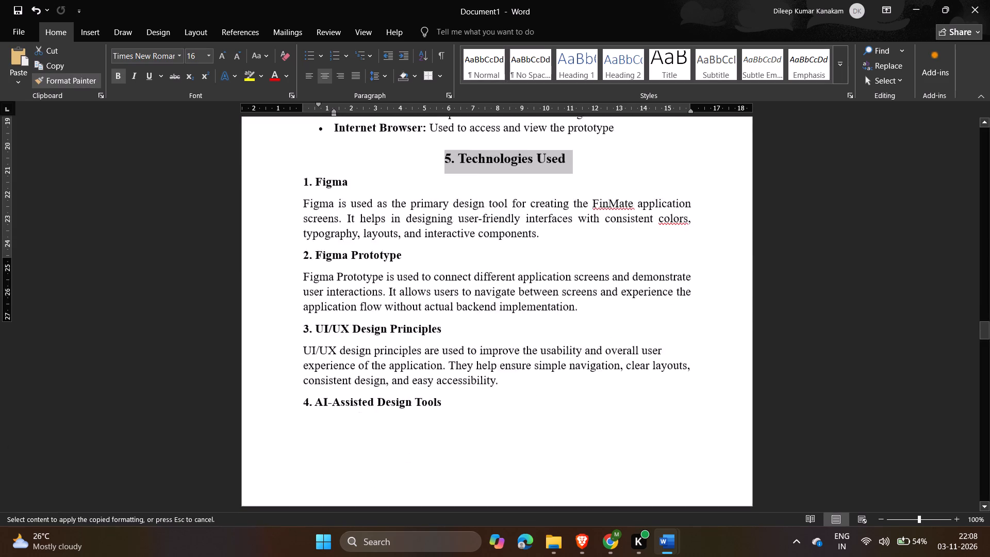
pyautogui.scroll(-3, 421, 297)
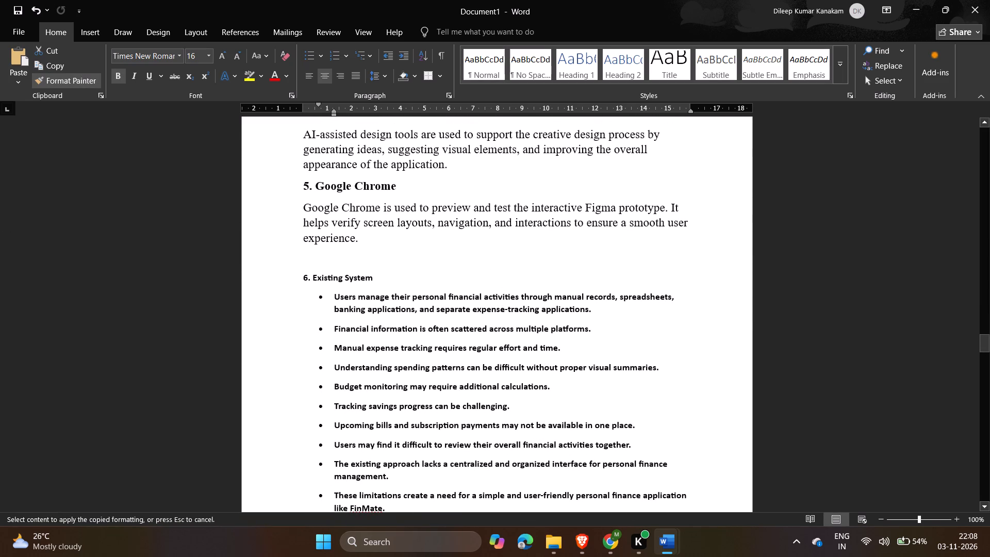
pyautogui.moveTo(386, 274); pyautogui.dragTo(287, 275)
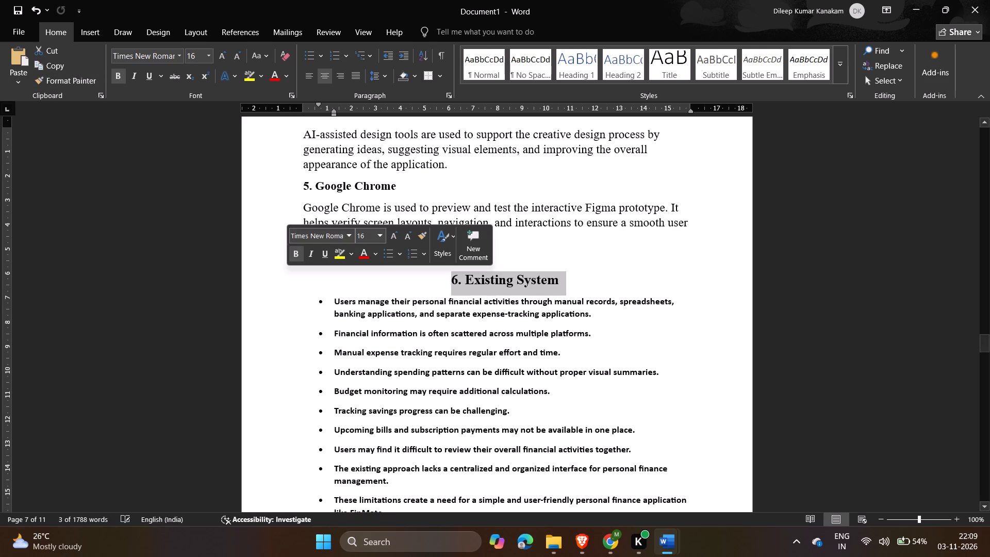
# Copy the formatting of the Existing System bullets in mini_project_sl onto all the bullets under "6. Existing System" in Document1.
pyautogui.hotkey('alt', 'Tab')
pyautogui.scroll(-2, 524, 310)
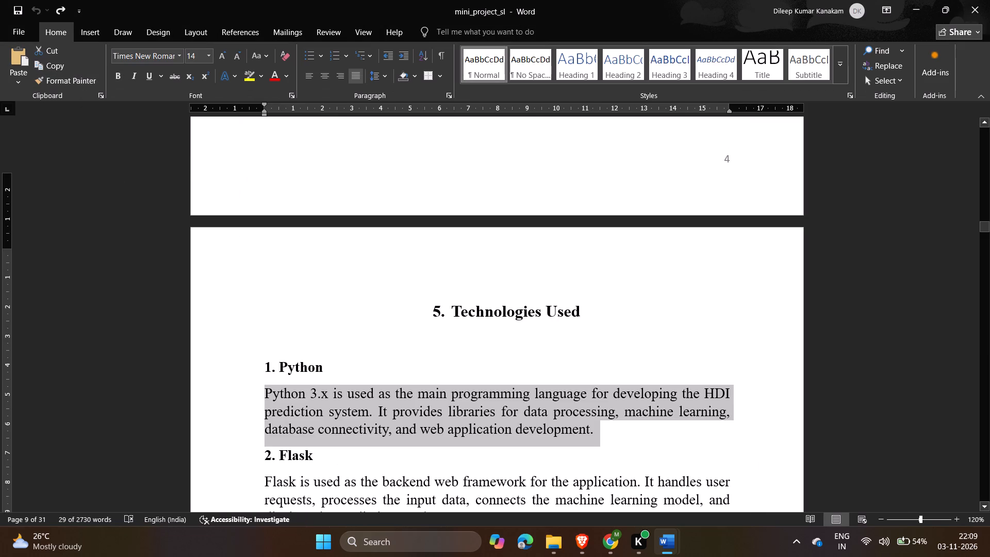
pyautogui.scroll(-8, 524, 310)
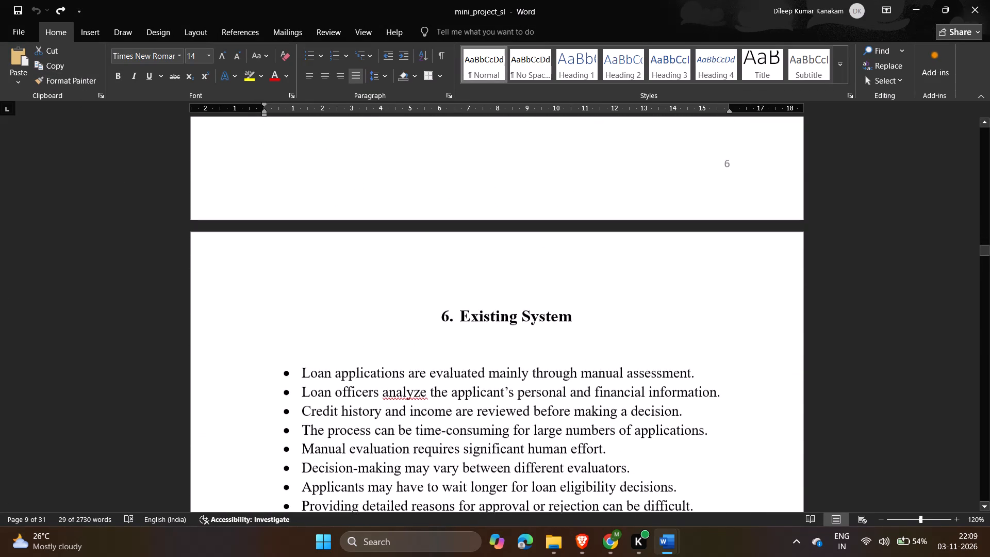
pyautogui.moveTo(288, 369); pyautogui.dragTo(680, 424)
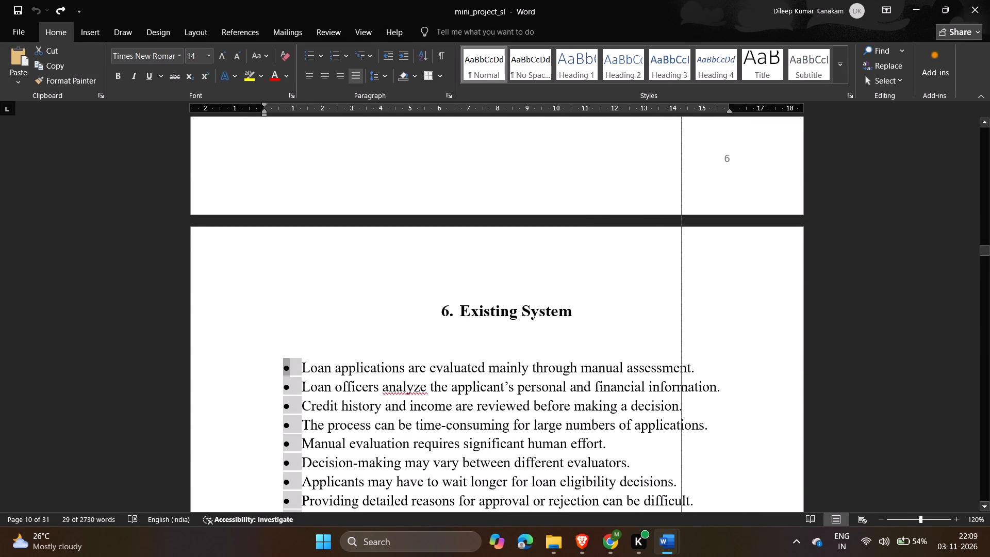
pyautogui.moveTo(680, 424); pyautogui.dragTo(680, 424)
pyautogui.hotkey('ctrl', 'z')
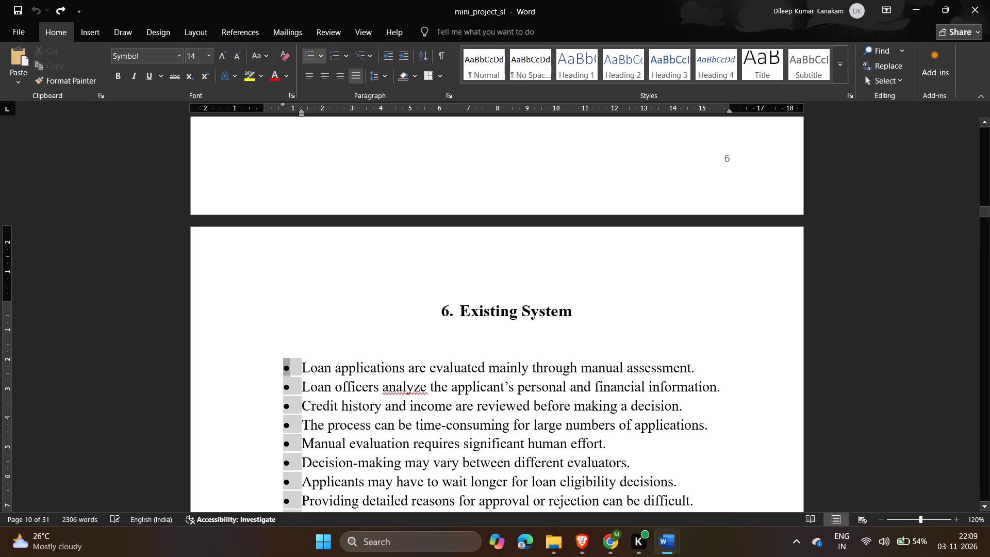
pyautogui.click(686, 445)
pyautogui.moveTo(686, 445); pyautogui.dragTo(225, 406)
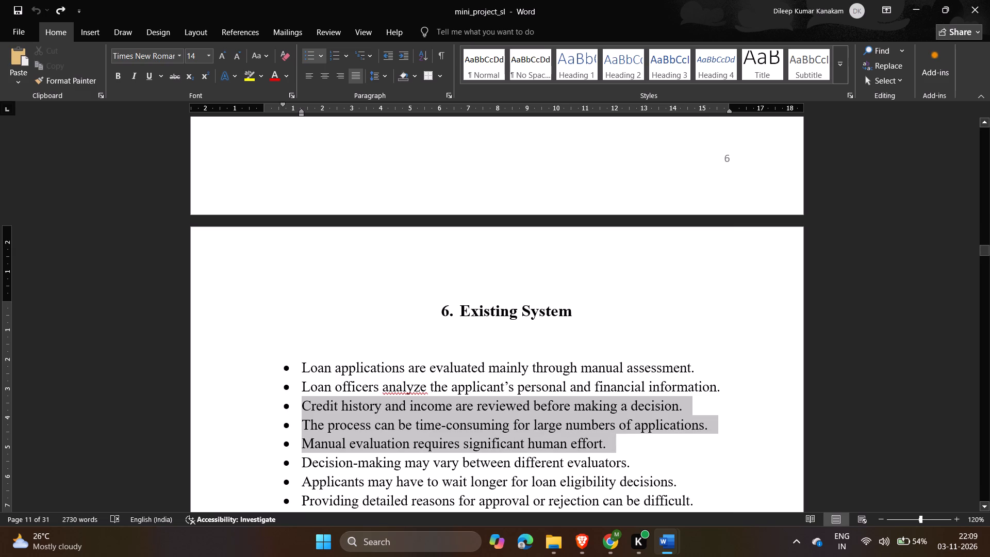
pyautogui.moveTo(225, 406); pyautogui.dragTo(165, 369)
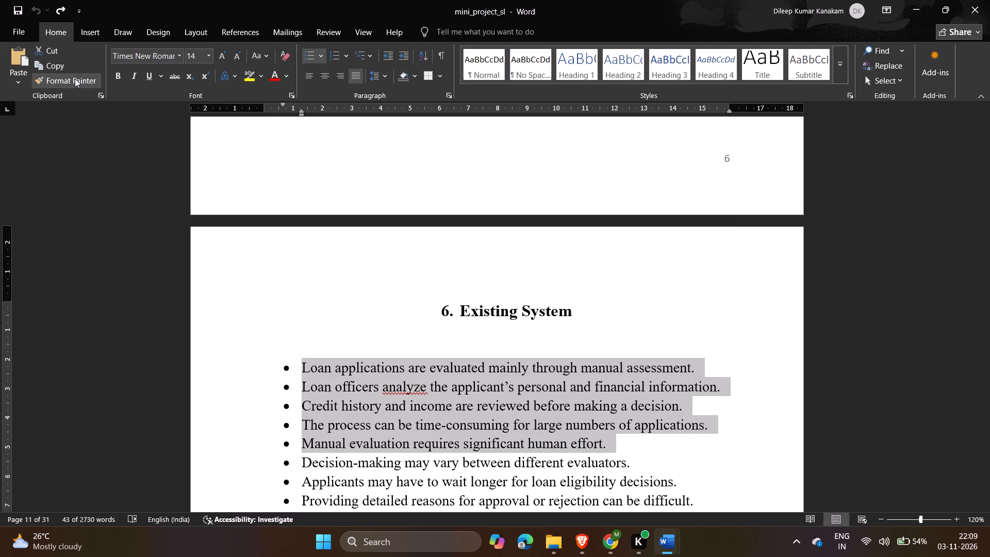
pyautogui.click(75, 78)
pyautogui.hotkey('alt', 'Tab')
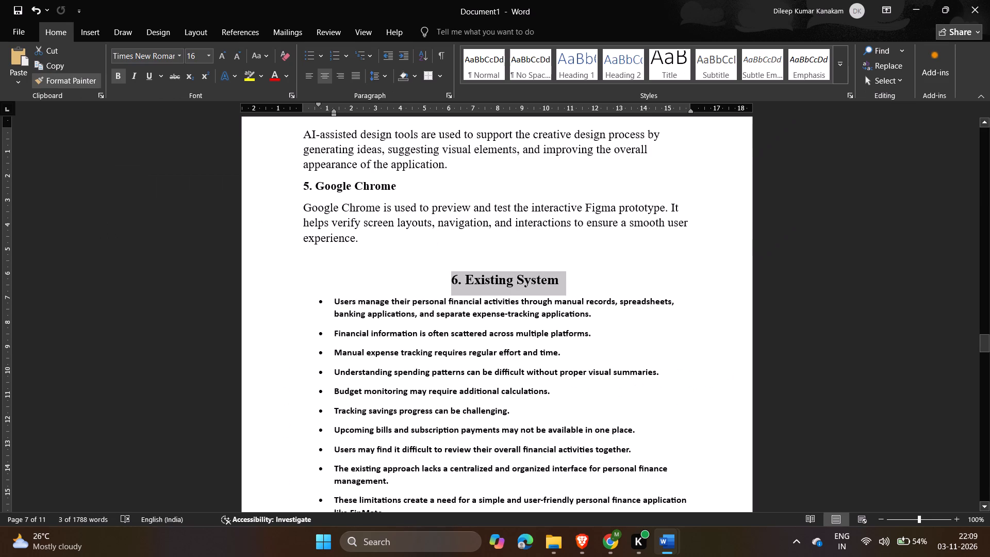
pyautogui.scroll(-1, 526, 392)
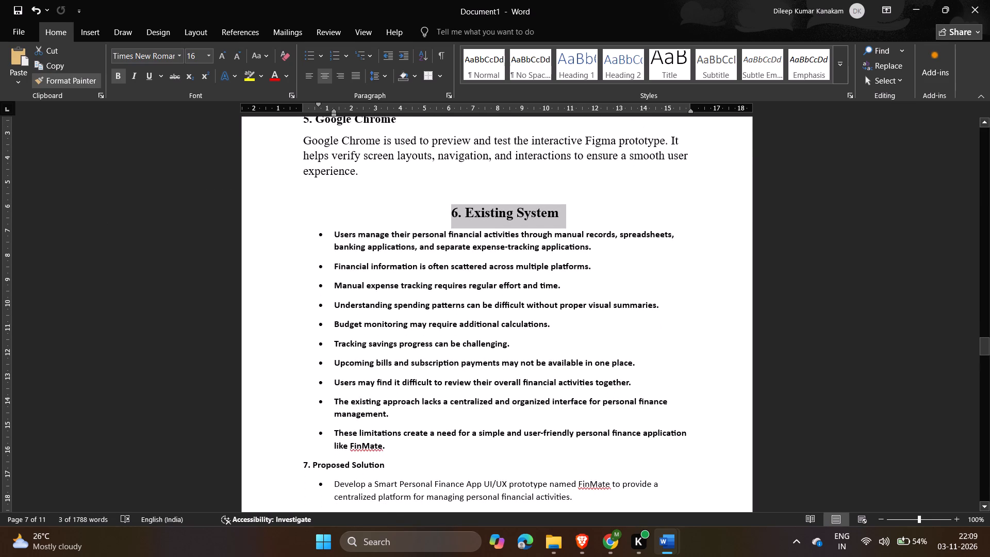
pyautogui.moveTo(403, 448); pyautogui.dragTo(320, 250)
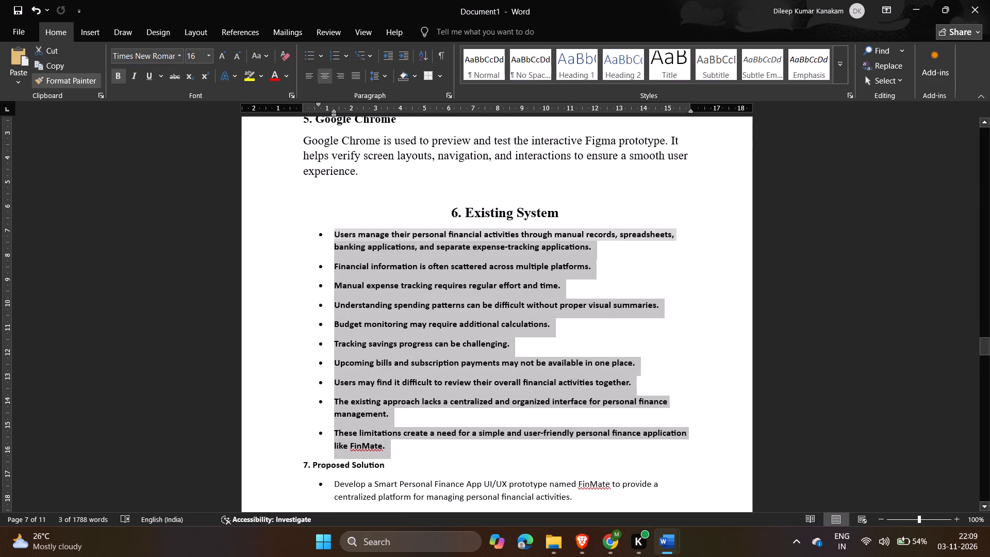
pyautogui.moveTo(320, 250); pyautogui.dragTo(321, 238)
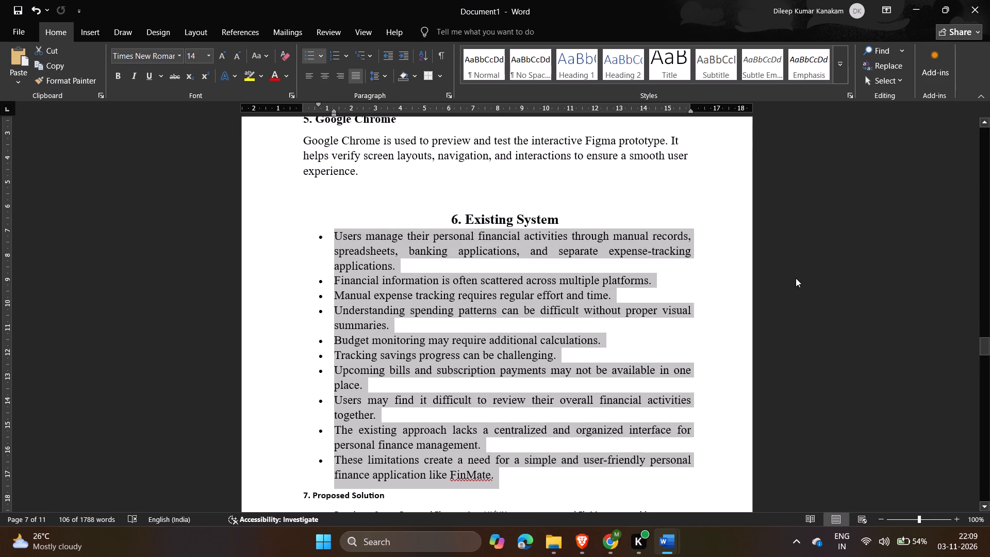
pyautogui.click(798, 277)
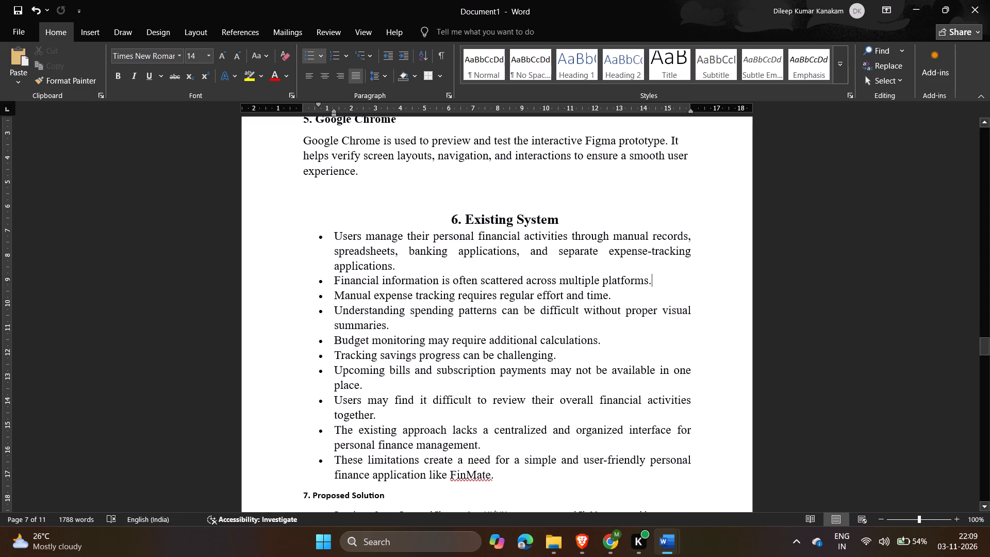
# Copy the formatting of the "6. Existing System" heading onto the "7. Proposed Solution" heading.
pyautogui.scroll(-4, 698, 289)
pyautogui.scroll(1, 362, 230)
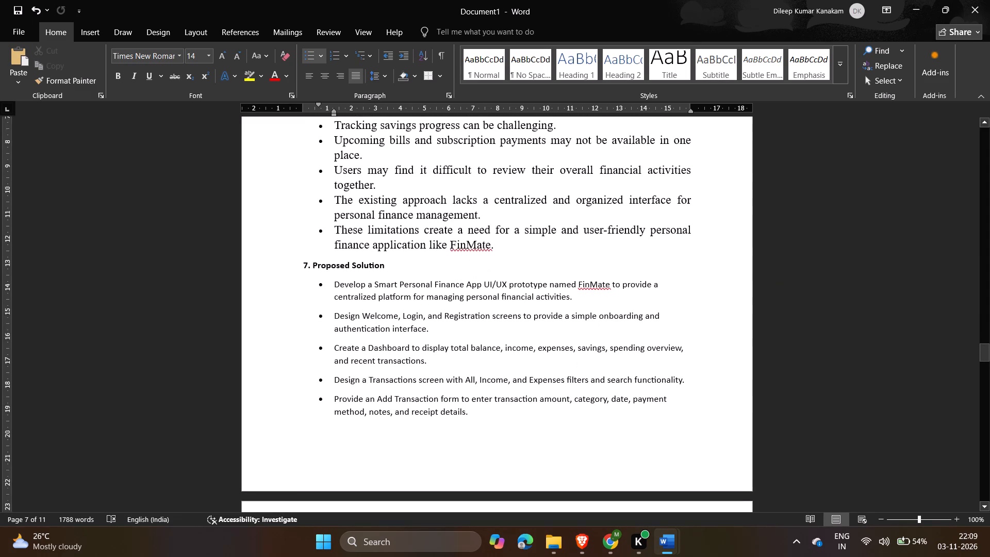
pyautogui.scroll(2, 362, 230)
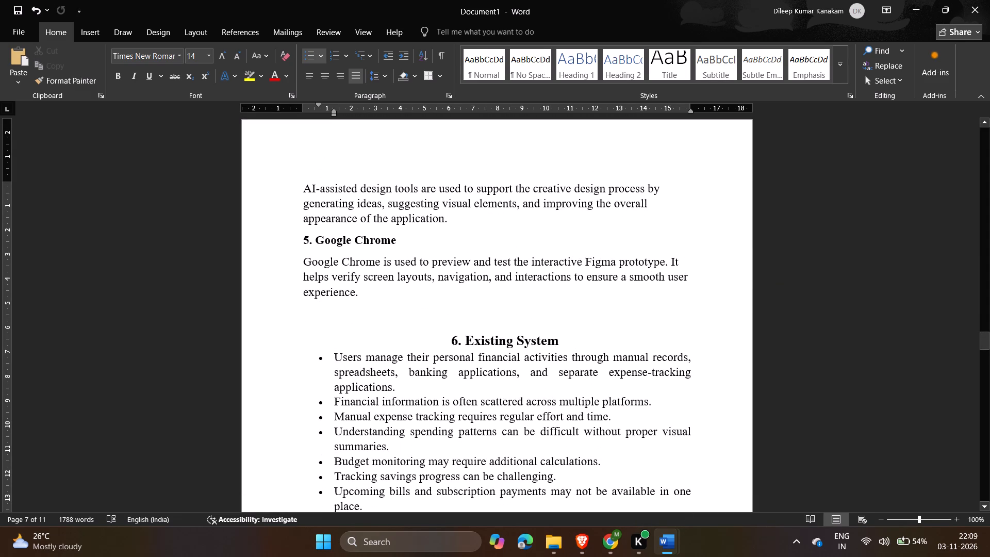
pyautogui.moveTo(563, 339); pyautogui.dragTo(416, 326)
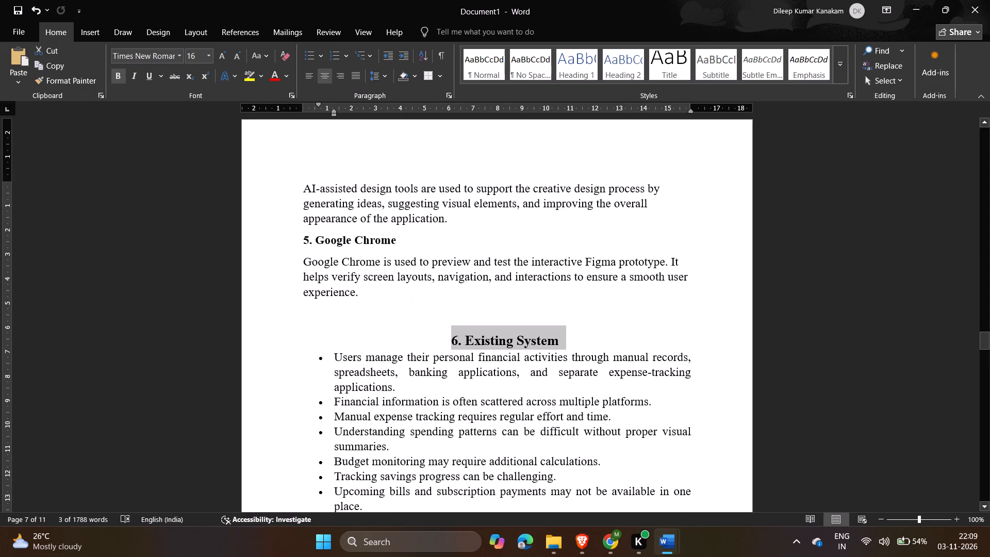
pyautogui.click(67, 81)
pyautogui.scroll(-3, 378, 312)
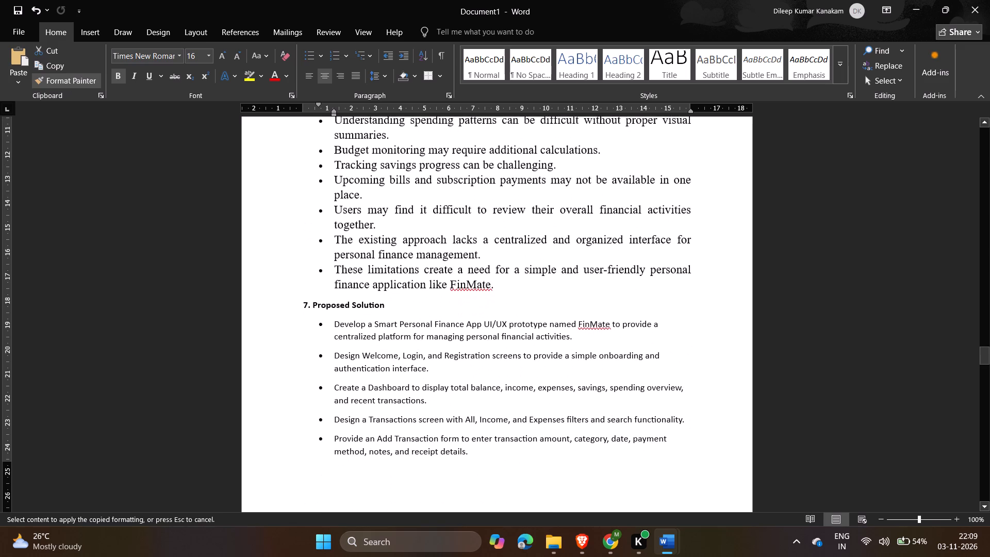
pyautogui.moveTo(396, 298); pyautogui.dragTo(271, 299)
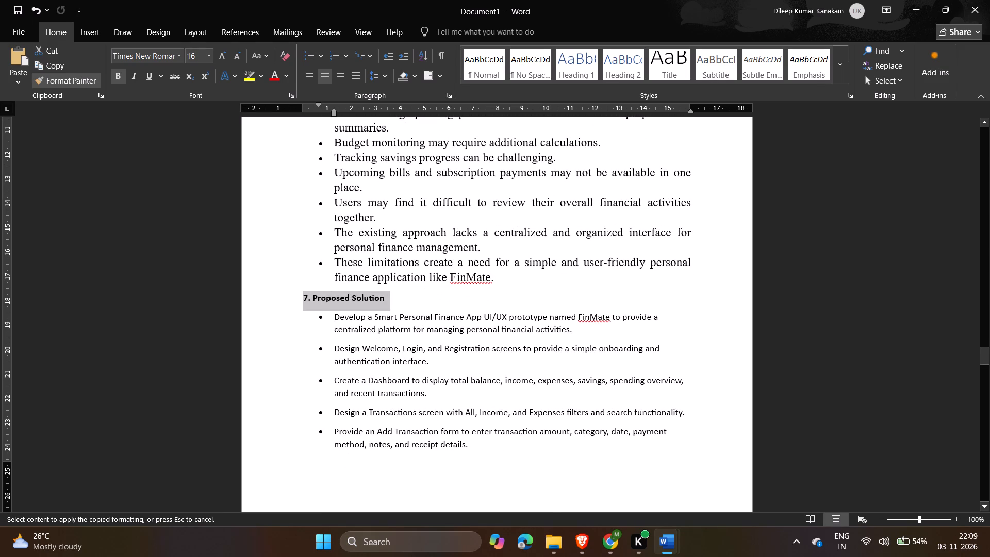
pyautogui.moveTo(271, 299); pyautogui.dragTo(268, 299)
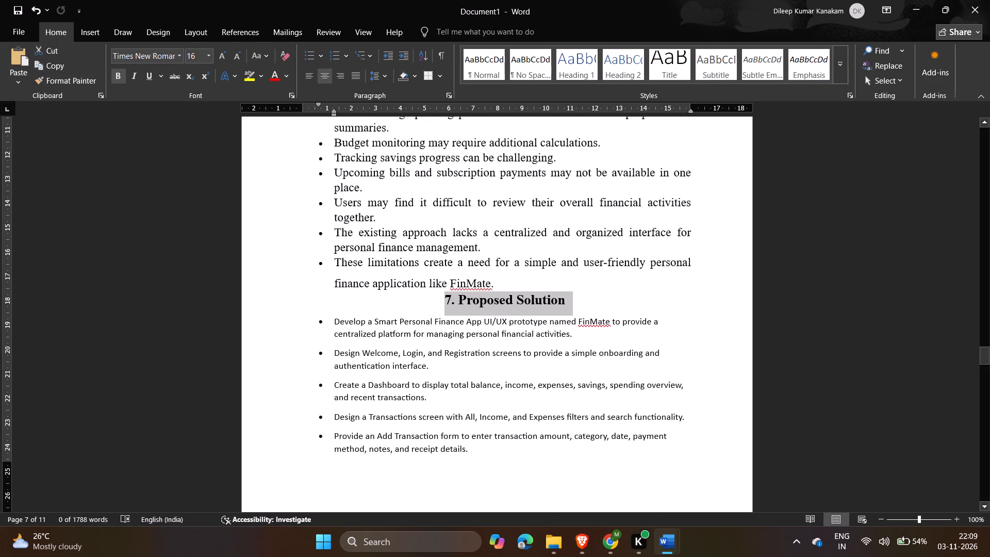
# Copy the formatting of the loan prediction system bullets in mini_project_sl onto all the bullets under "7. Proposed Solution" in Document1.
pyautogui.hotkey('alt', 'Tab')
pyautogui.scroll(-5, 536, 282)
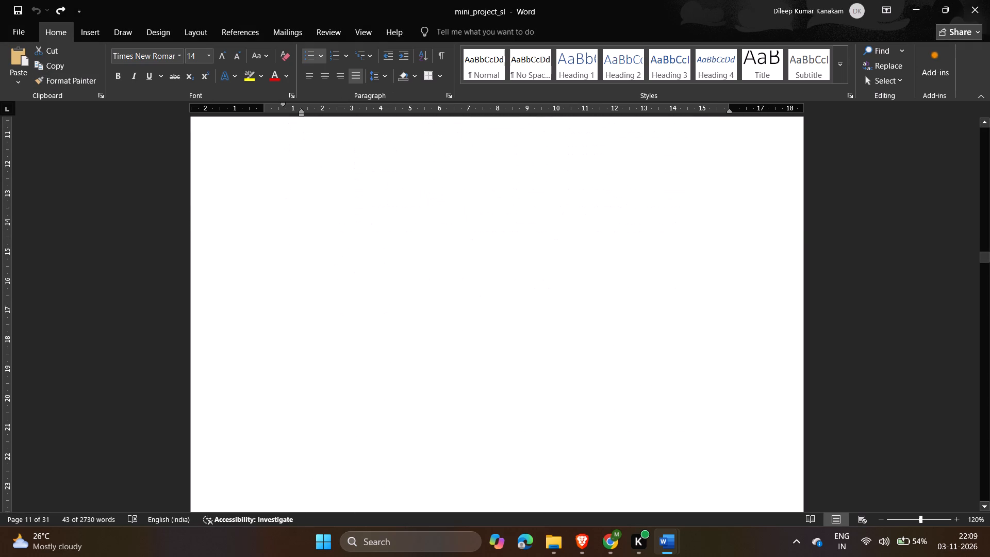
pyautogui.scroll(-4, 536, 282)
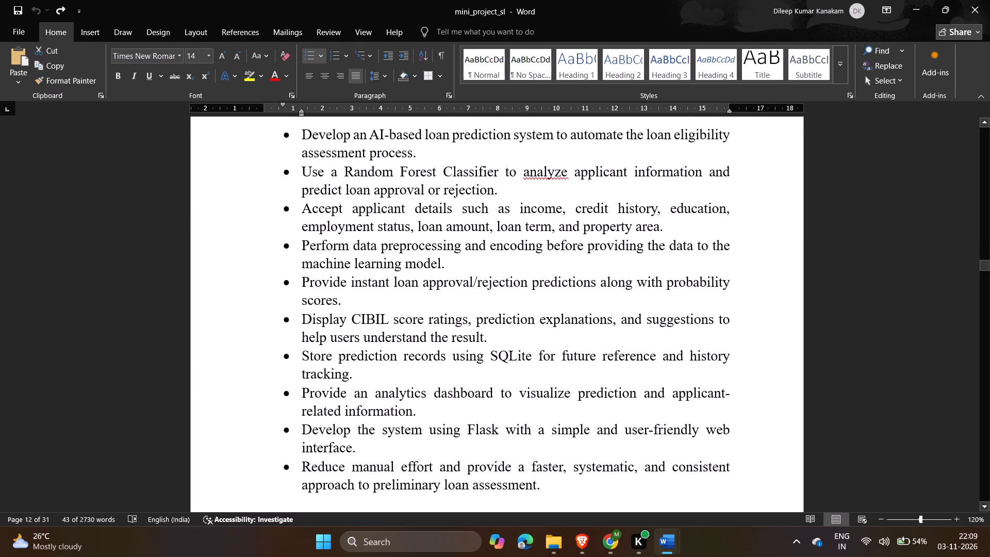
pyautogui.moveTo(456, 299); pyautogui.dragTo(280, 160)
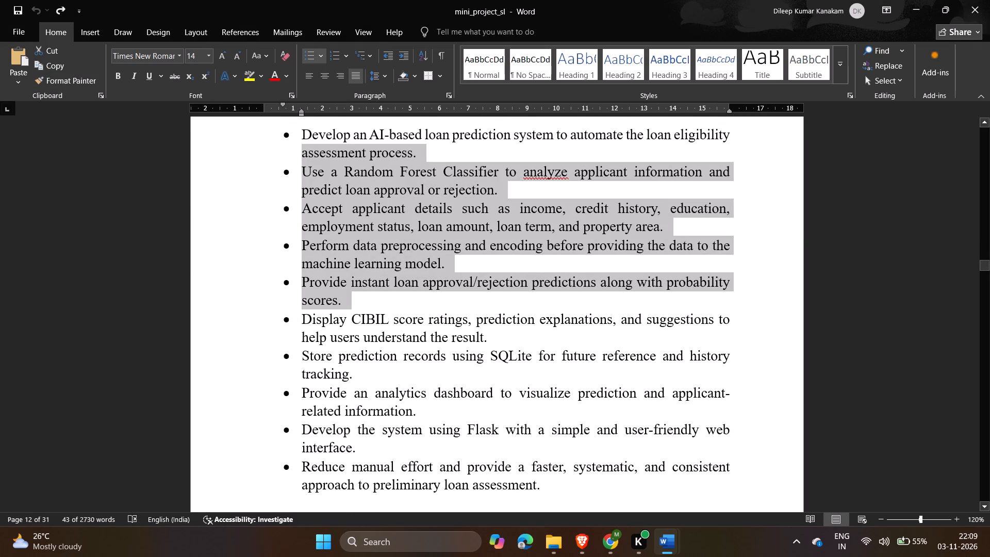
pyautogui.moveTo(280, 160); pyautogui.dragTo(280, 167)
pyautogui.click(100, 81)
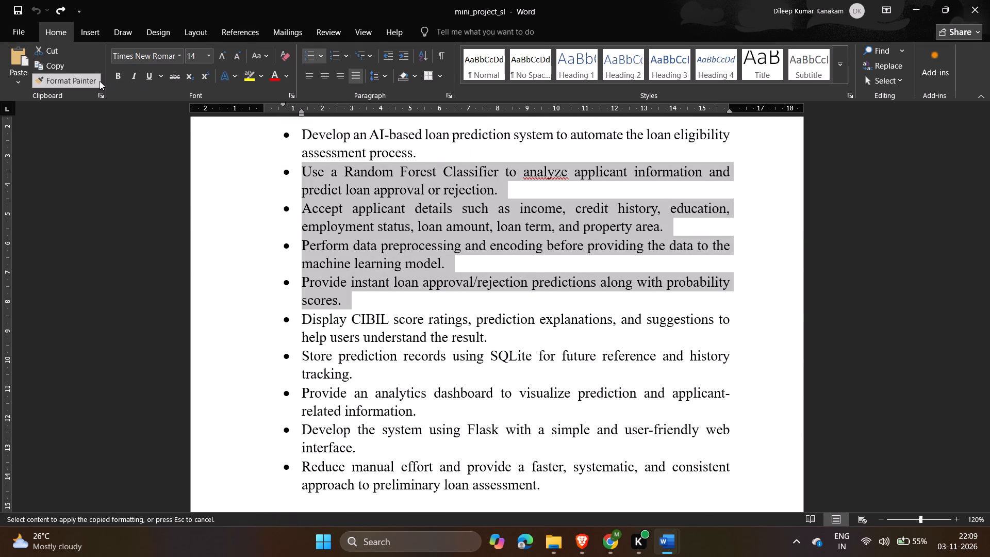
pyautogui.hotkey('alt', 'Tab')
pyautogui.moveTo(331, 322); pyautogui.dragTo(423, 319)
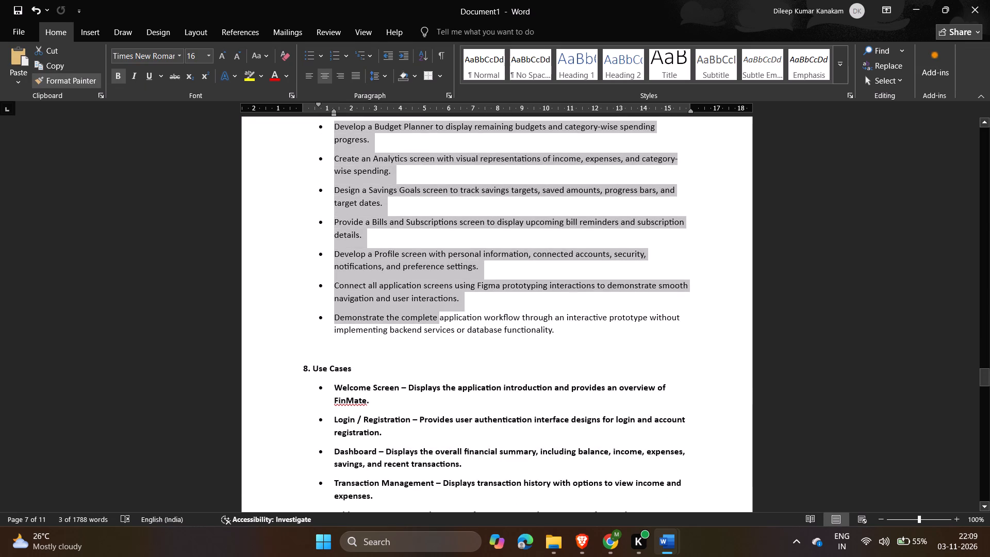
pyautogui.moveTo(423, 319); pyautogui.dragTo(584, 335)
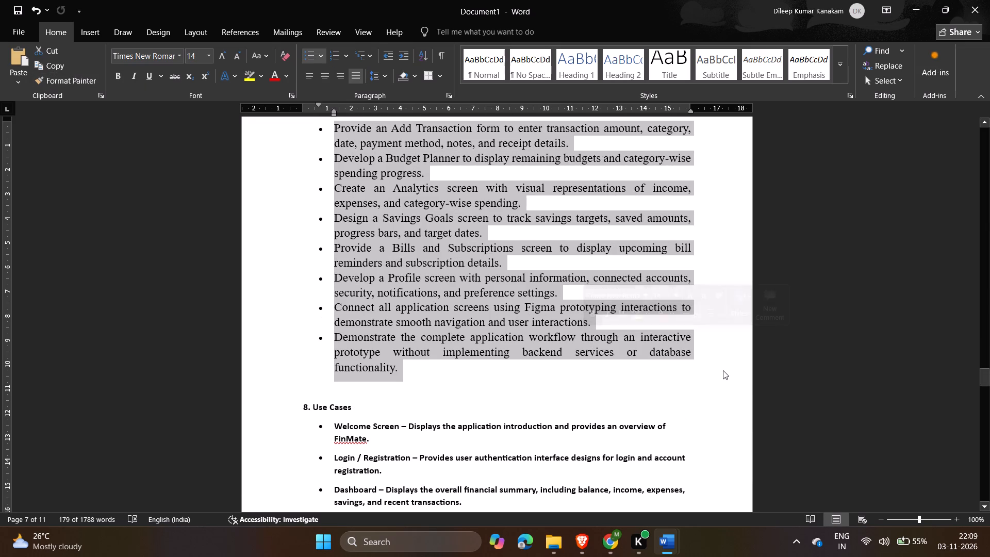
pyautogui.click(729, 367)
# Add a blank line below the "7. Proposed Solution" heading and an unbulleted blank line above it.
pyautogui.scroll(-1, 729, 367)
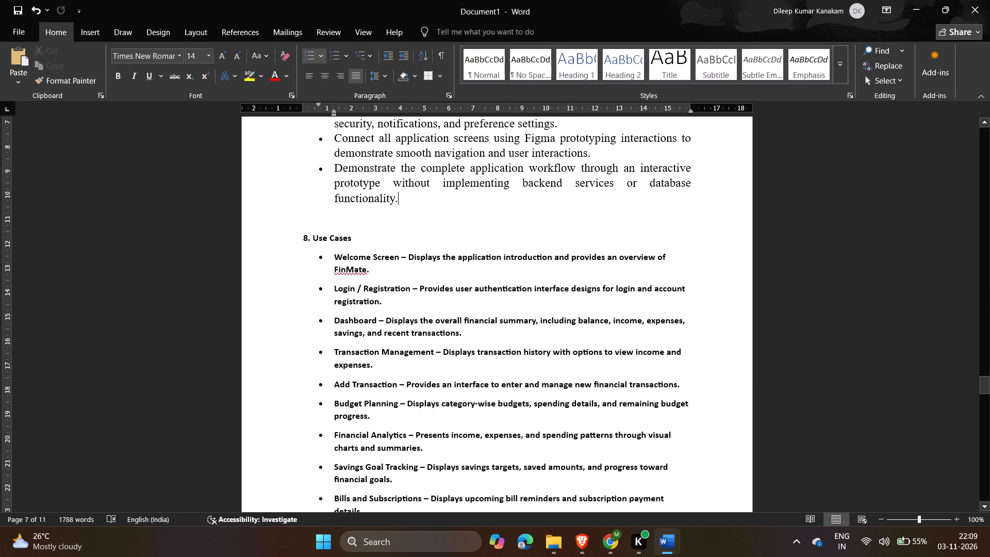
pyautogui.scroll(3, 555, 303)
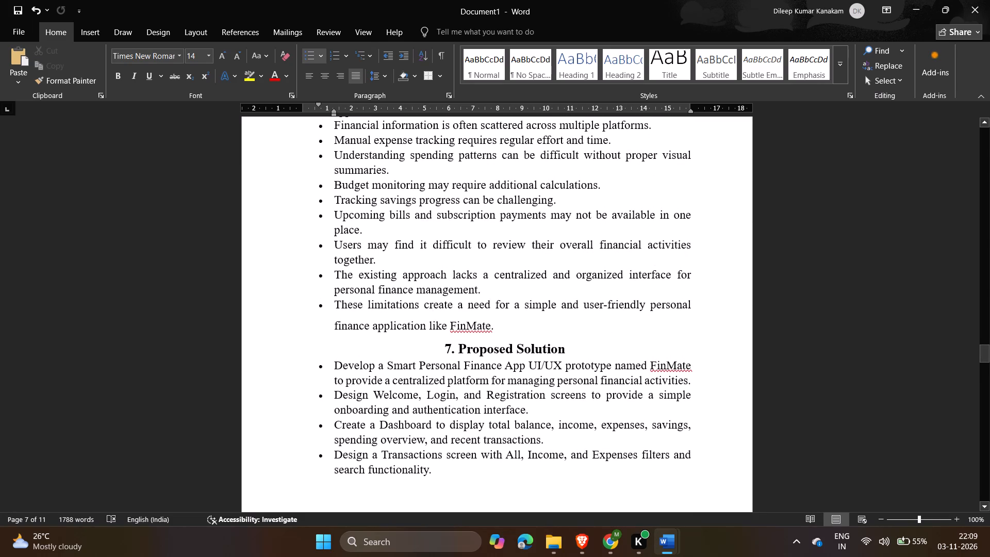
pyautogui.click(574, 349)
pyautogui.press('Return')
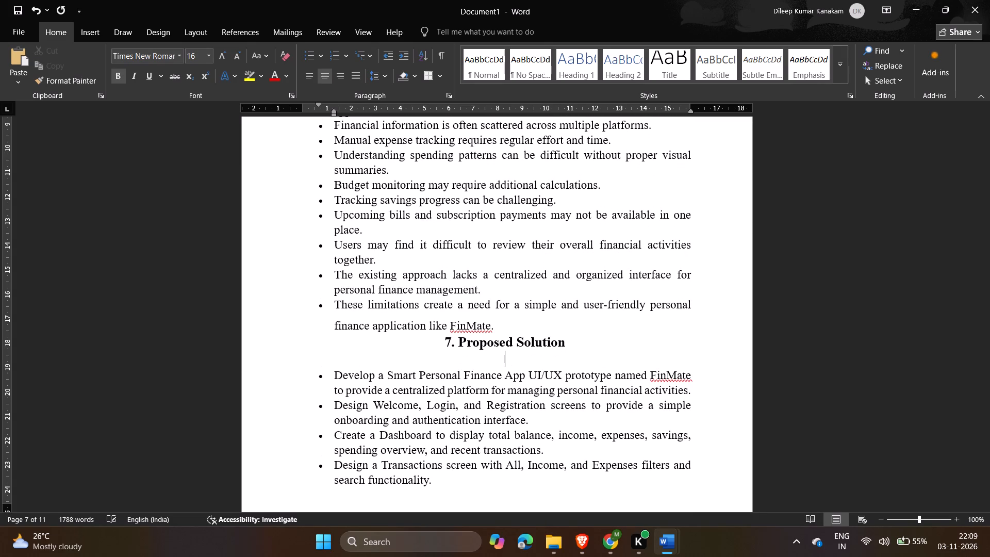
pyautogui.click(567, 318)
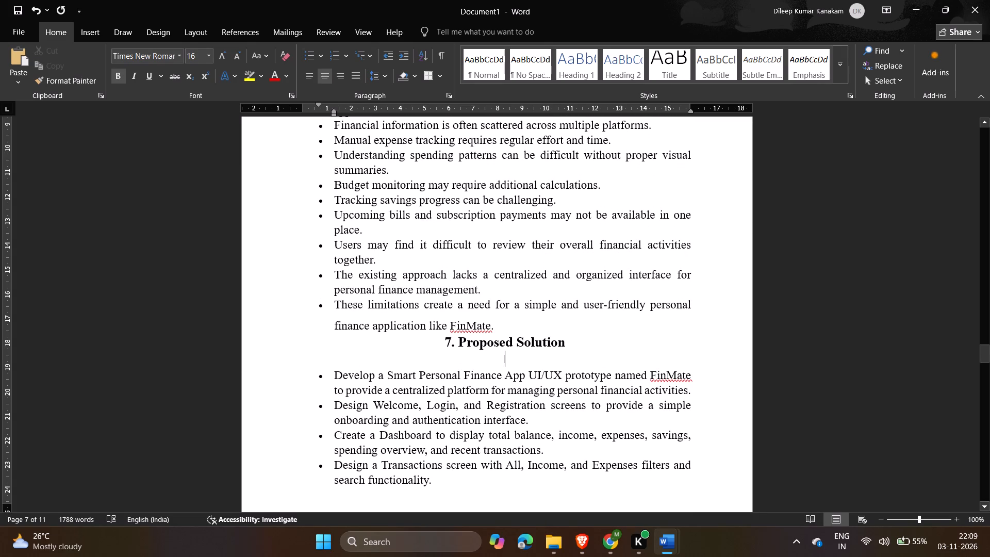
pyautogui.press('Return')
pyautogui.press('BackSpace')
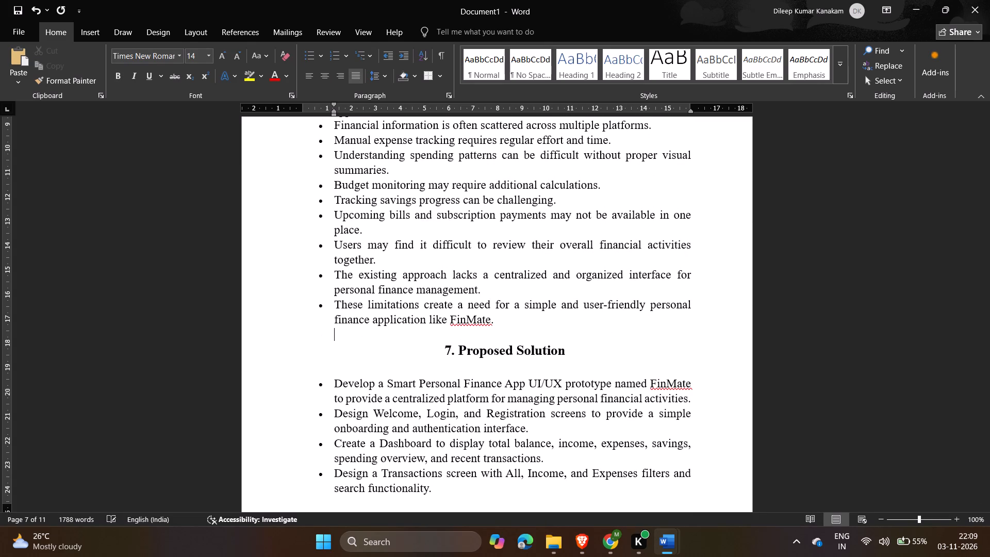
# Copy the formatting of the "7. Proposed Solution" heading onto the "8. Use Cases" heading.
pyautogui.scroll(-2, 508, 408)
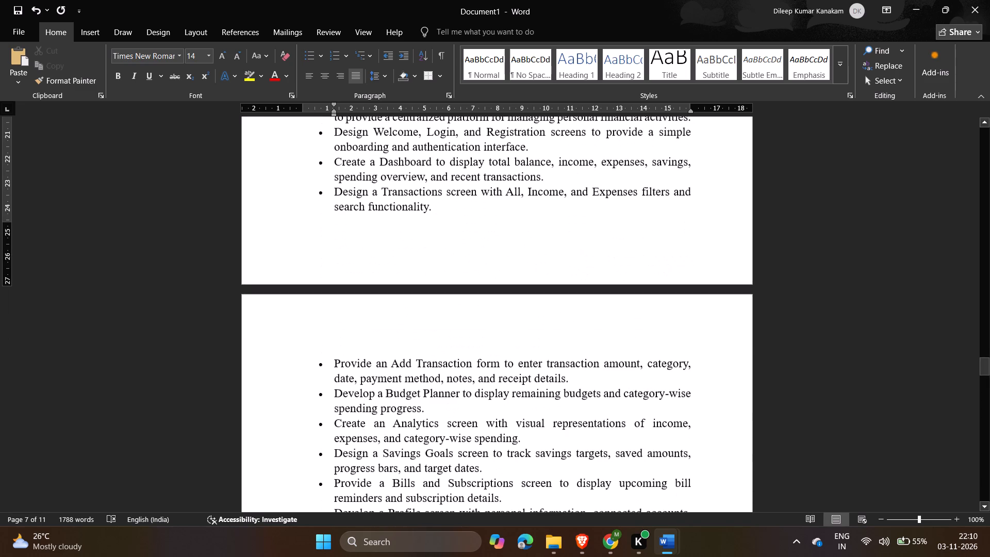
pyautogui.scroll(-2, 438, 364)
pyautogui.scroll(3, 419, 363)
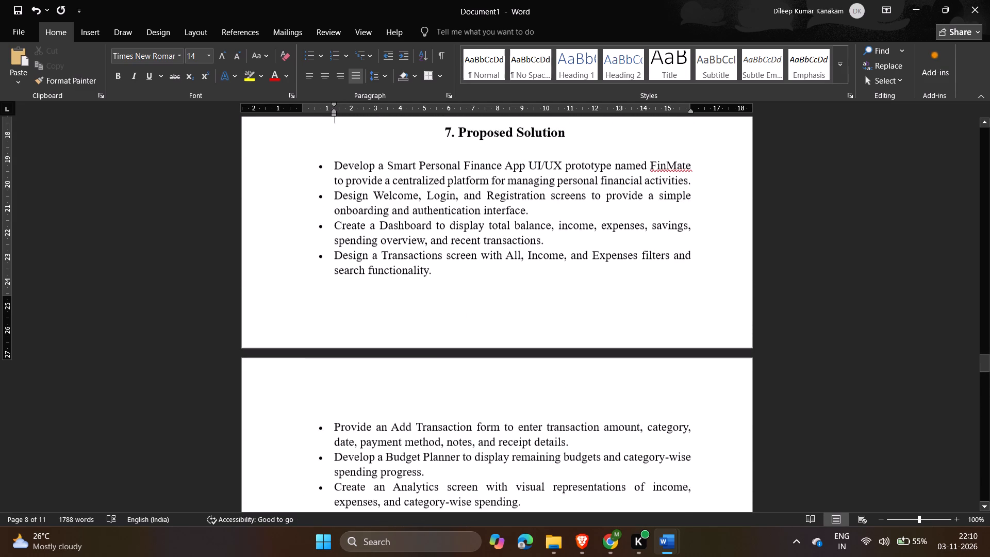
pyautogui.scroll(2, 419, 363)
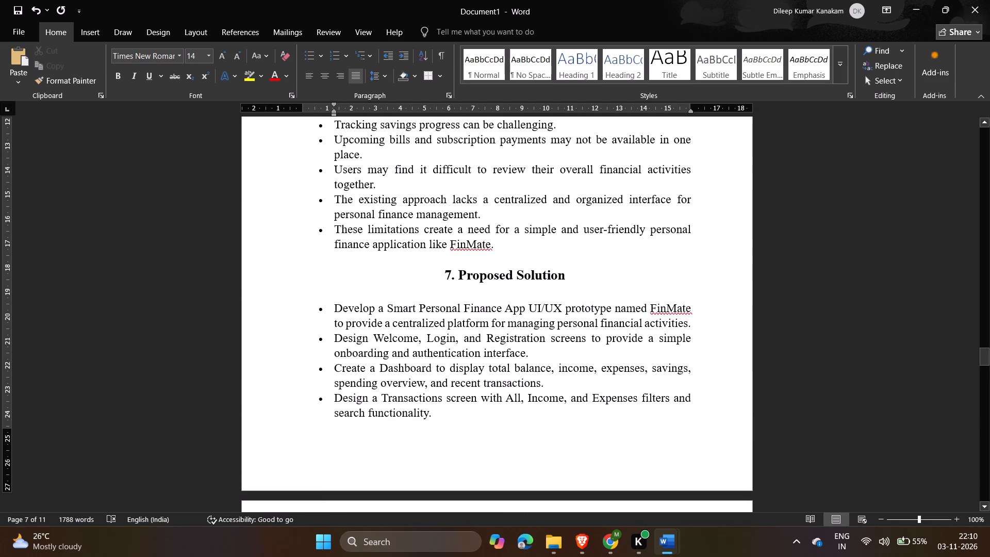
pyautogui.moveTo(571, 277); pyautogui.dragTo(417, 278)
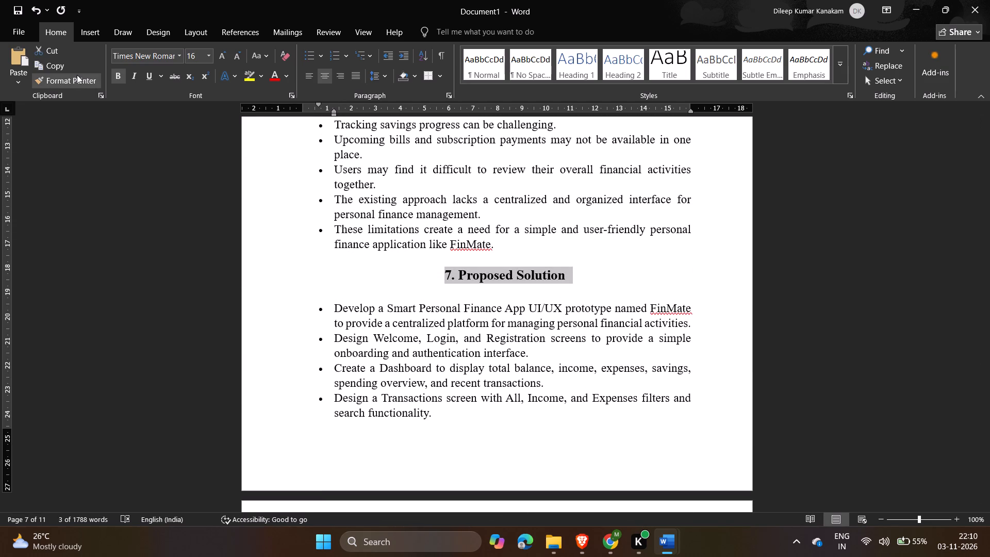
pyautogui.click(77, 75)
pyautogui.scroll(-4, 445, 346)
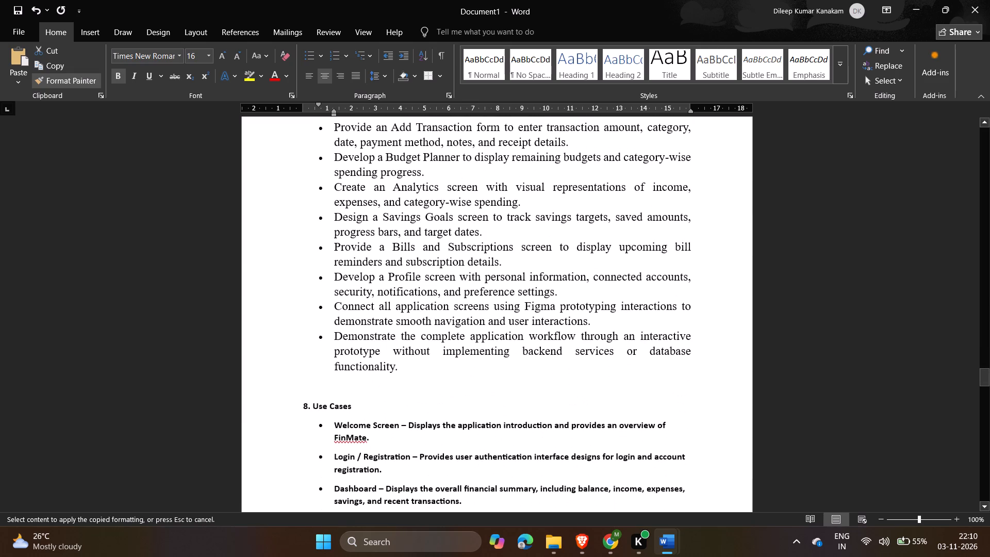
pyautogui.moveTo(362, 406); pyautogui.dragTo(275, 414)
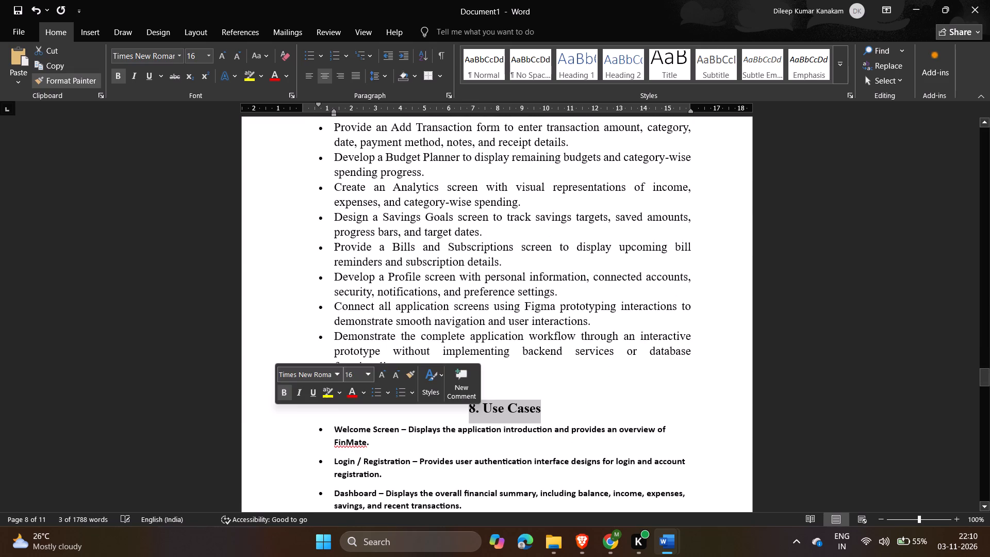
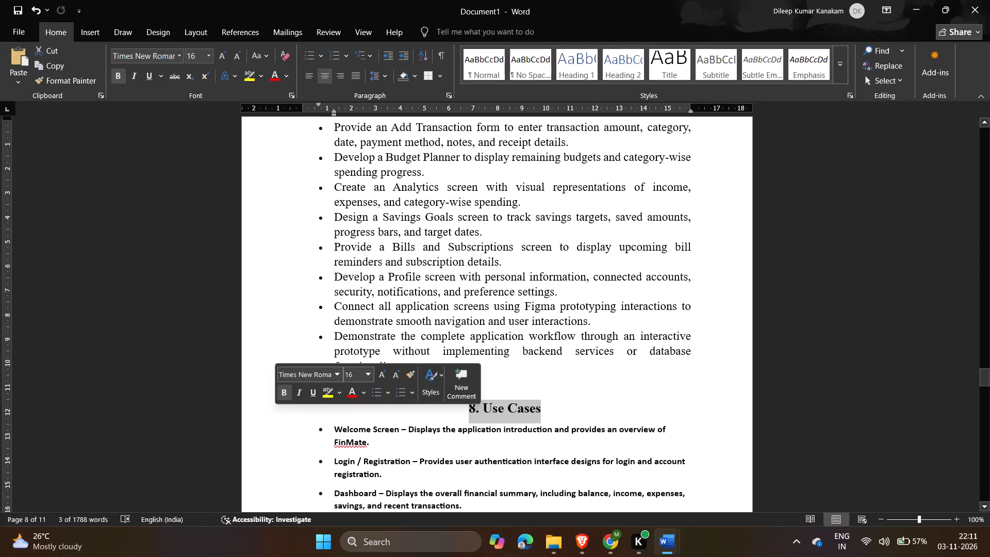
# Copy the formatting of the last "7. Proposed Solution" bullet onto all the bullets under "8. Use Cases".
pyautogui.scroll(-1, 534, 388)
pyautogui.click(341, 346)
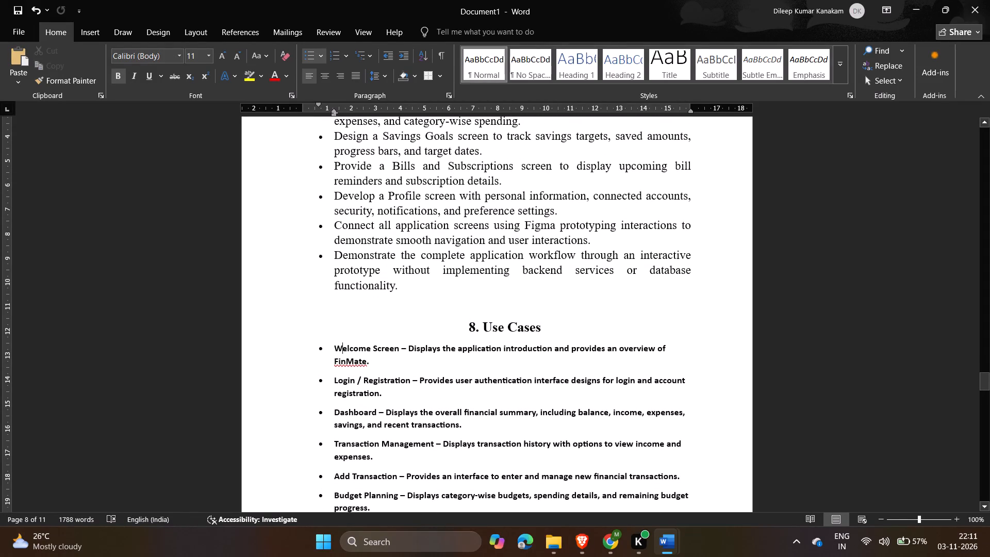
pyautogui.moveTo(407, 287); pyautogui.dragTo(320, 254)
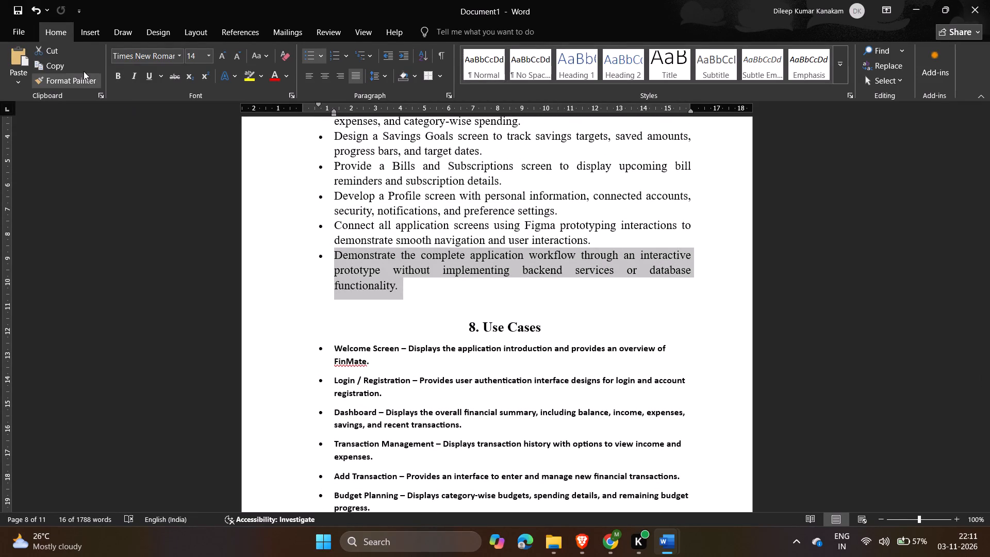
pyautogui.click(86, 79)
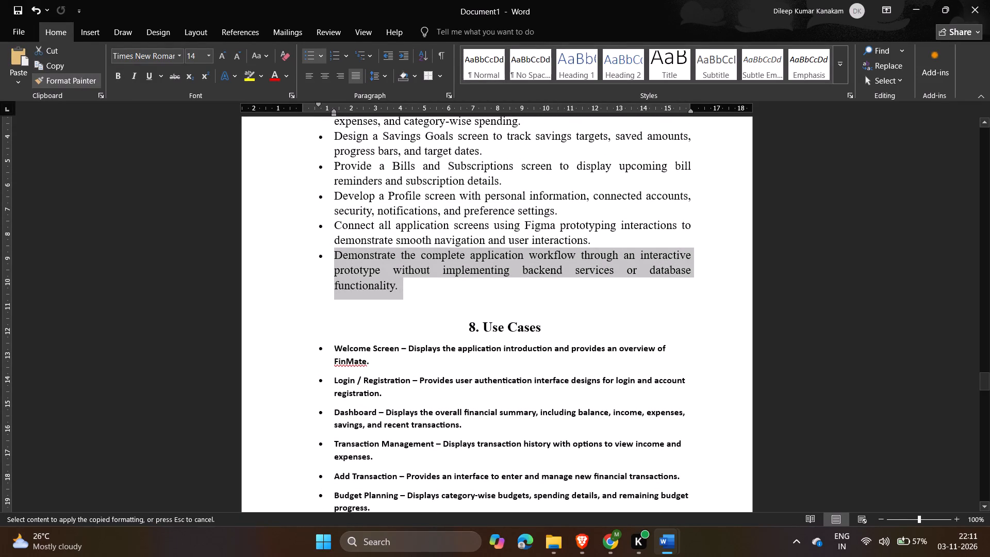
pyautogui.moveTo(334, 346); pyautogui.dragTo(426, 539)
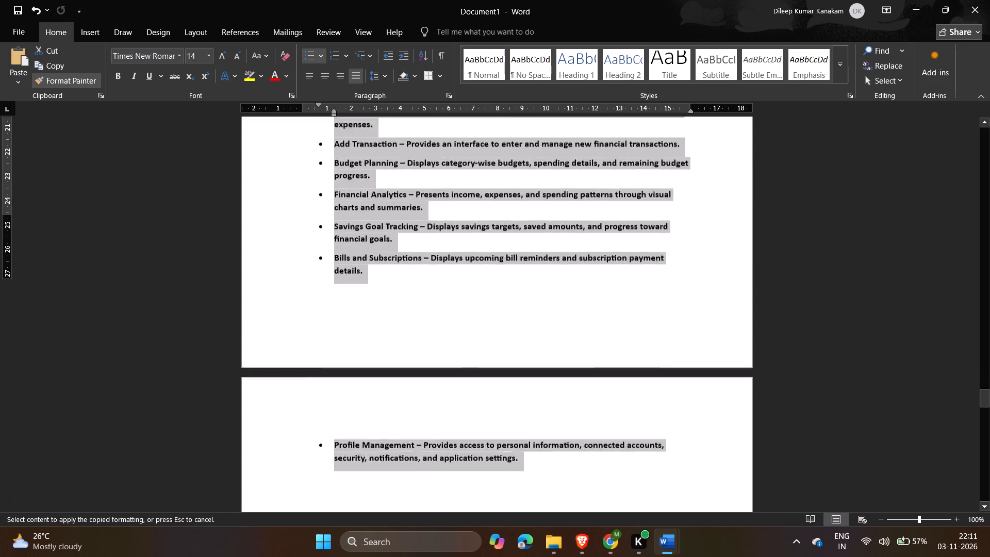
pyautogui.moveTo(426, 539); pyautogui.dragTo(448, 287)
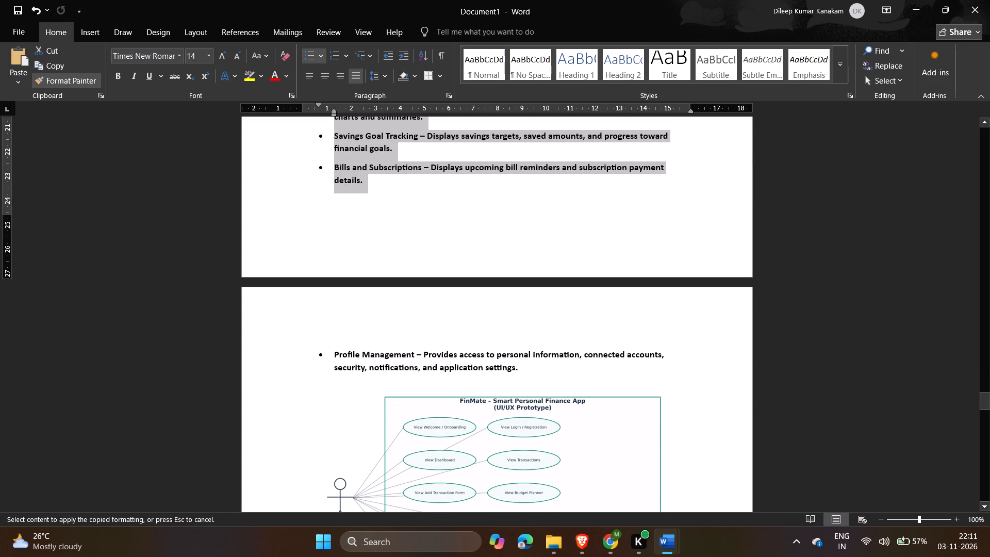
pyautogui.moveTo(448, 287); pyautogui.dragTo(529, 364)
# Compare the formatting of the Use Cases heading and bullets in mini_project_sl with the same section in Document1.
pyautogui.hotkey('alt', 'Tab')
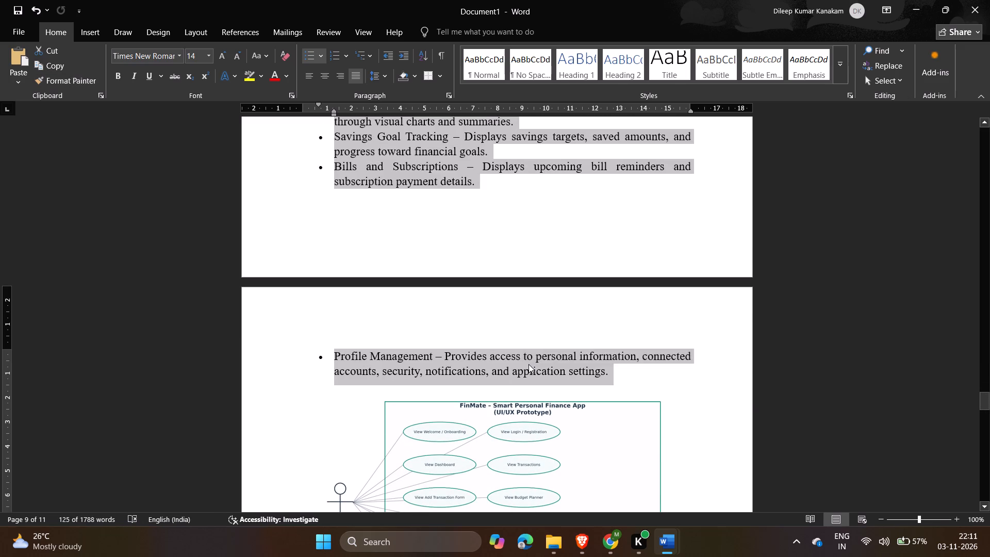
pyautogui.scroll(-6, 614, 378)
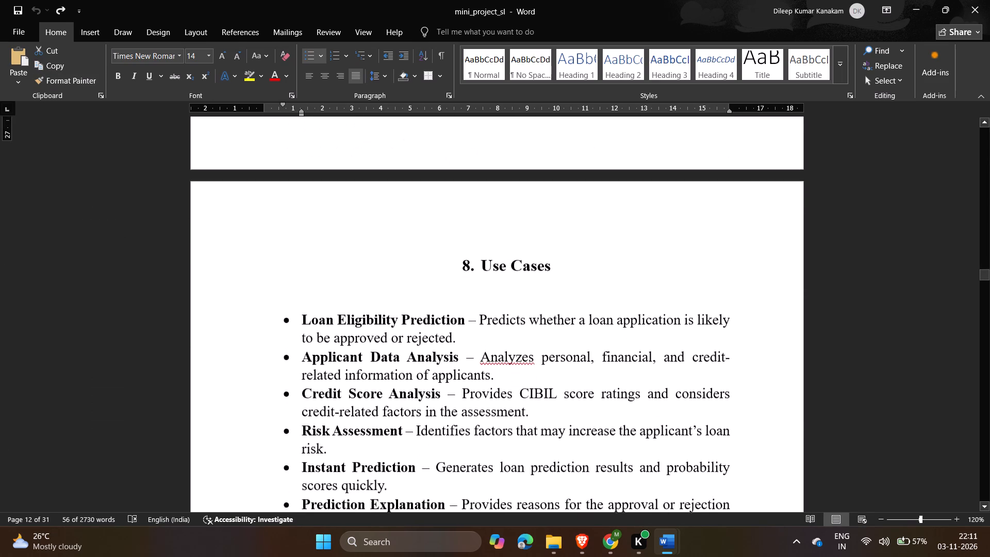
pyautogui.scroll(-1, 614, 378)
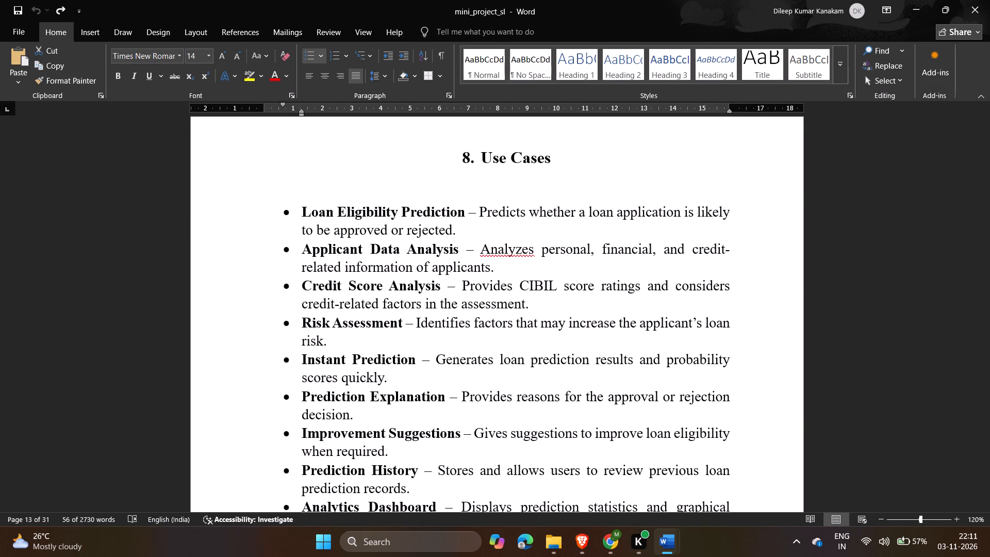
pyautogui.scroll(4, 614, 378)
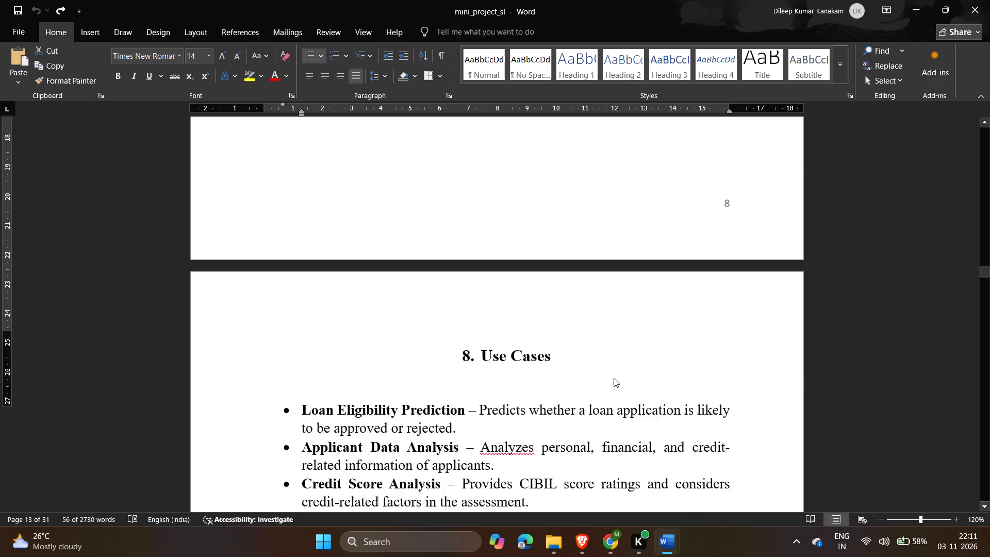
pyautogui.scroll(-3, 614, 378)
pyautogui.hotkey('alt', 'Tab')
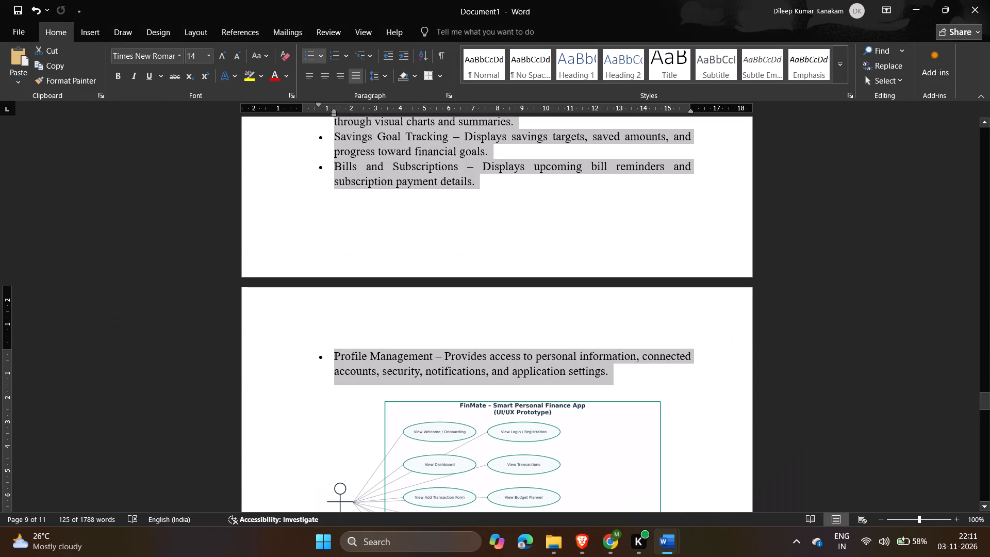
pyautogui.scroll(3, 535, 278)
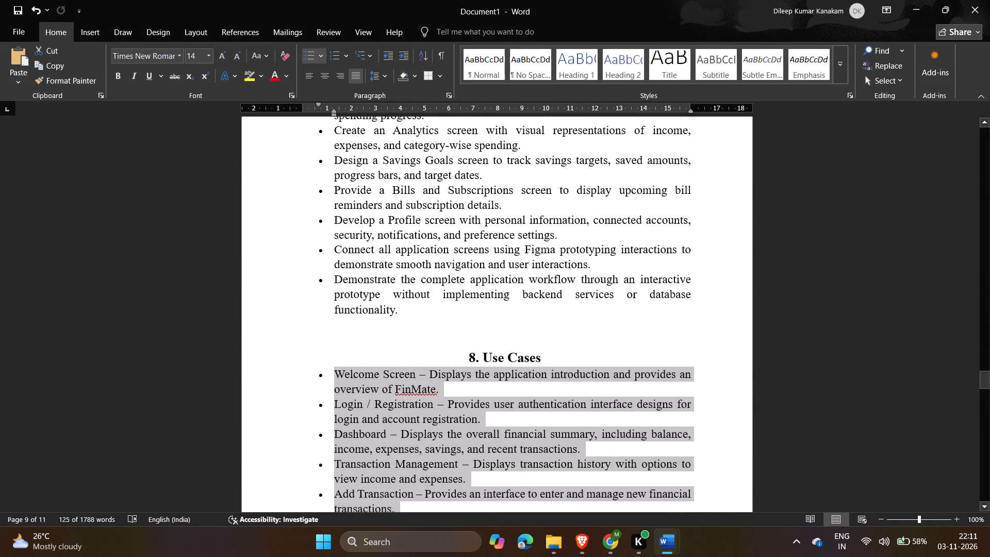
# Copy the formatting of the "Loan Eligibility Prediction" label in mini_project_sl onto all the bullets under "8. Use Cases" in Document1.
pyautogui.hotkey('alt', 'Tab')
pyautogui.scroll(1, 353, 254)
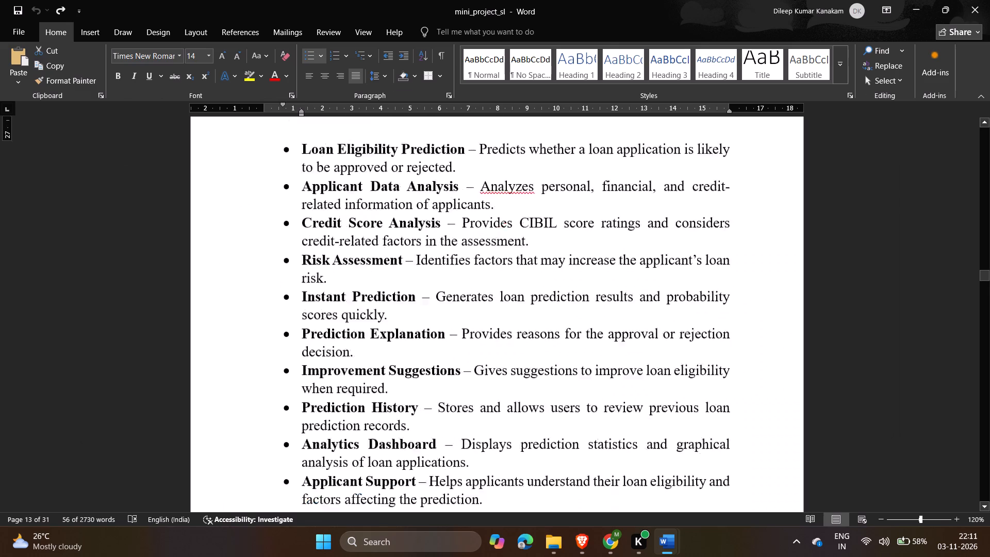
pyautogui.scroll(1, 353, 254)
pyautogui.moveTo(464, 355); pyautogui.dragTo(315, 349)
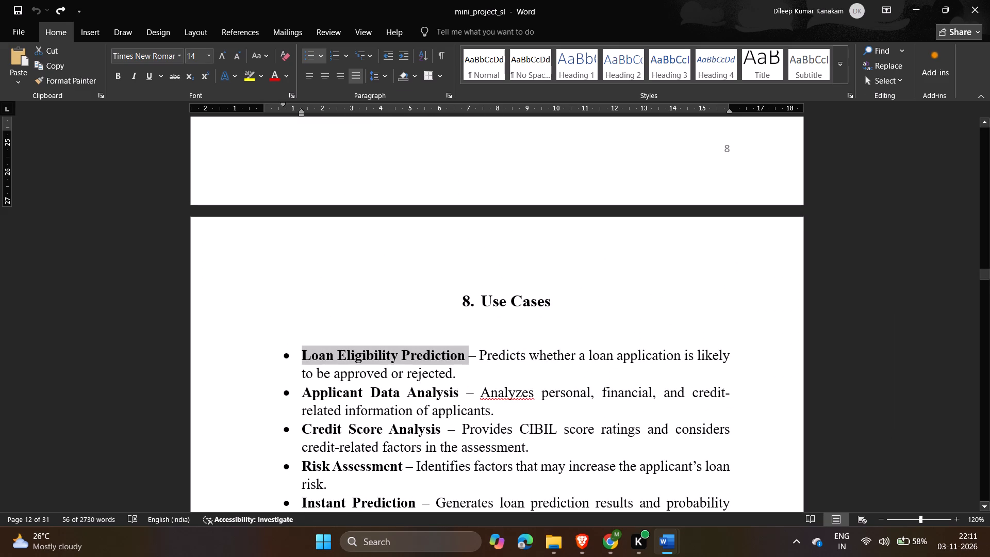
pyautogui.moveTo(315, 349); pyautogui.dragTo(276, 348)
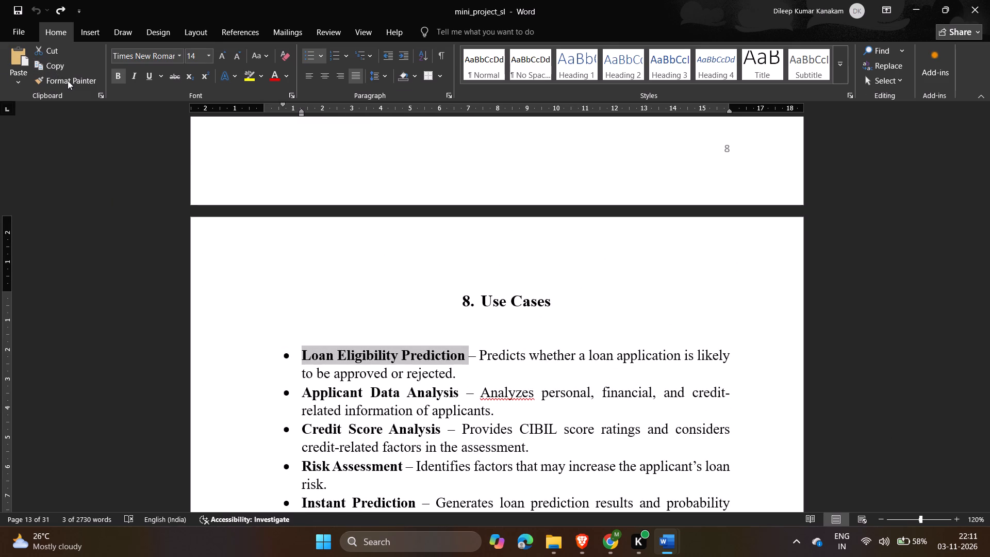
pyautogui.click(68, 80)
pyautogui.hotkey('alt', 'Tab')
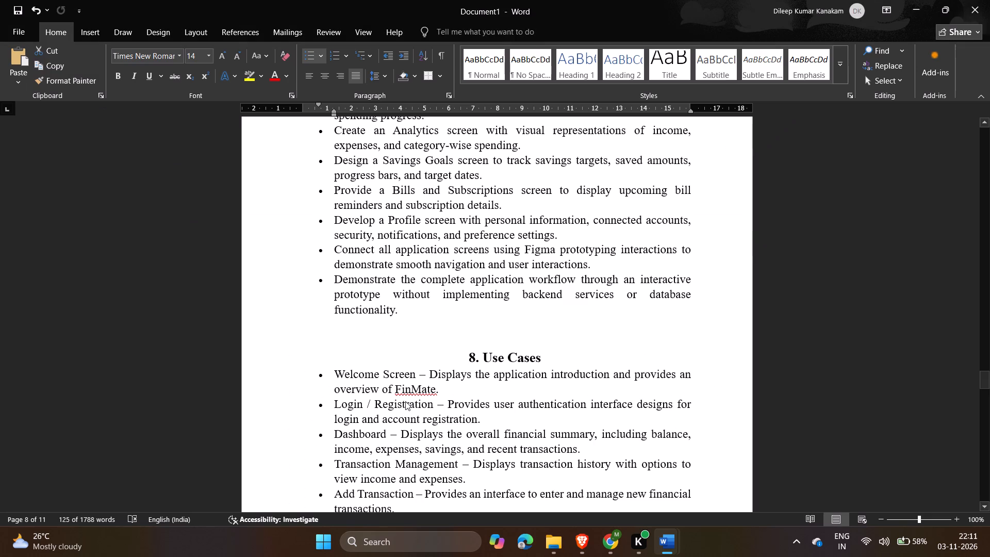
pyautogui.scroll(-2, 395, 431)
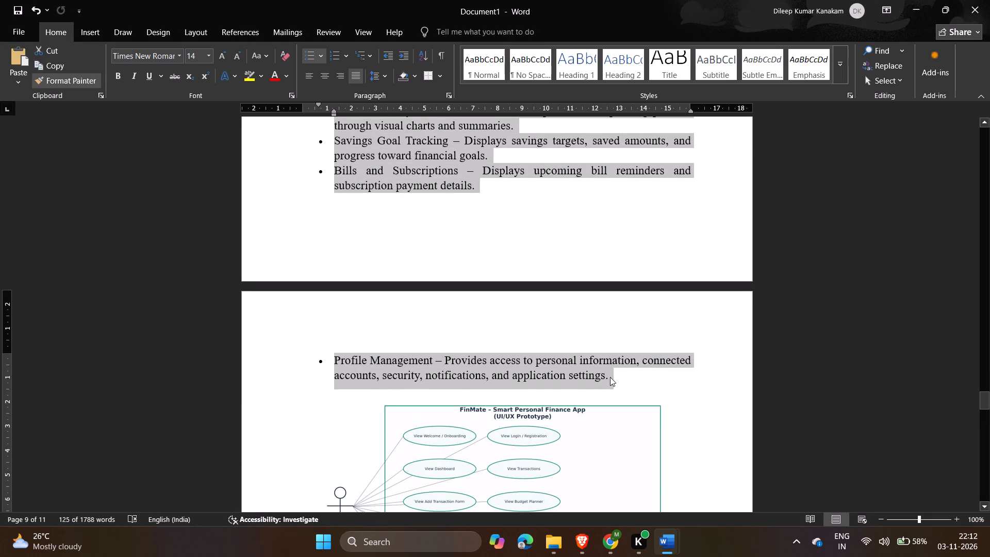
pyautogui.click(617, 380)
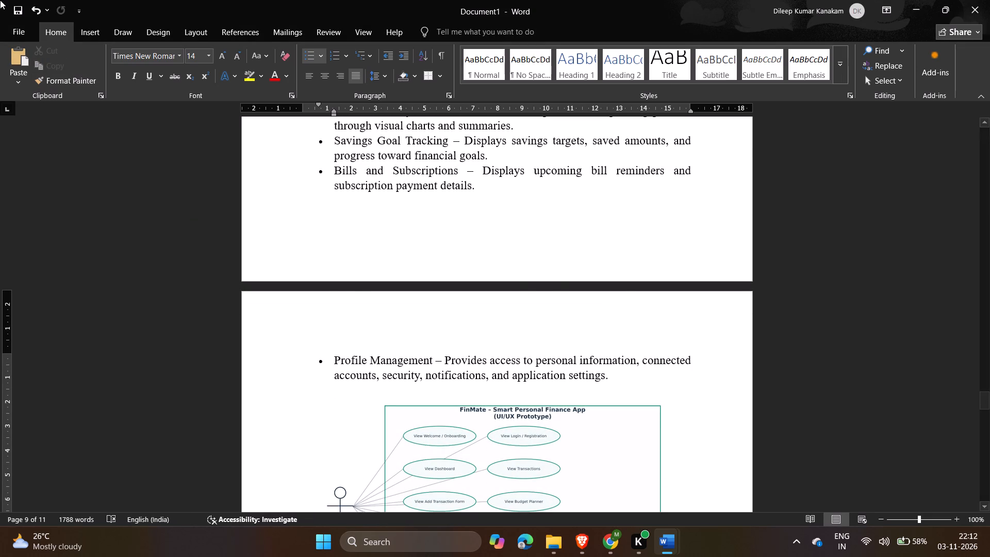
pyautogui.hotkey('alt', 'Tab')
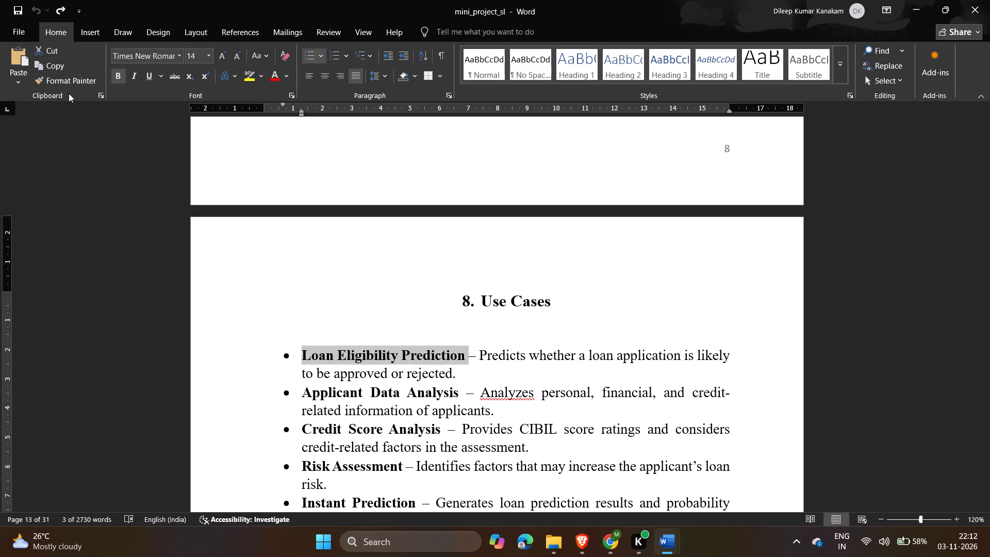
pyautogui.click(70, 77)
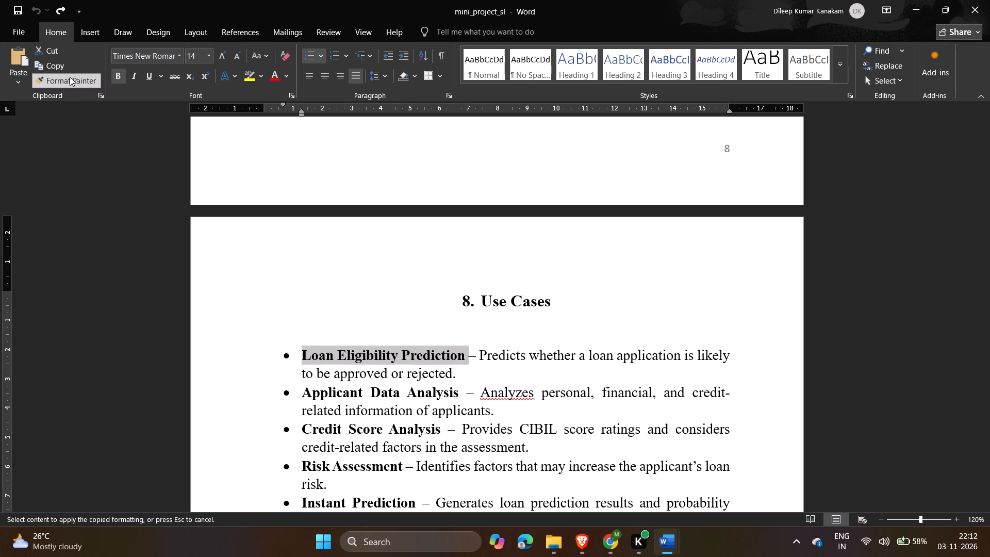
pyautogui.hotkey('alt', 'Tab')
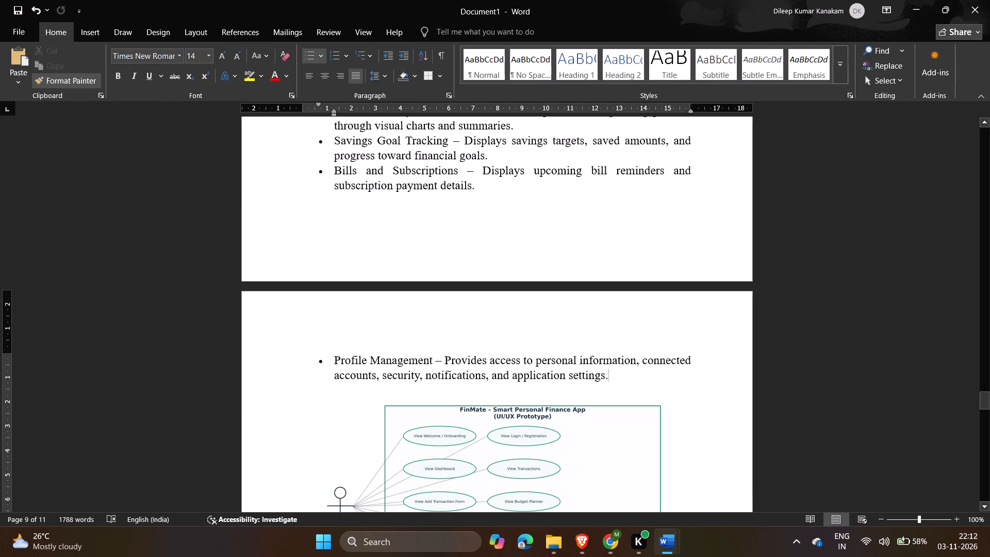
pyautogui.scroll(-1, 206, 132)
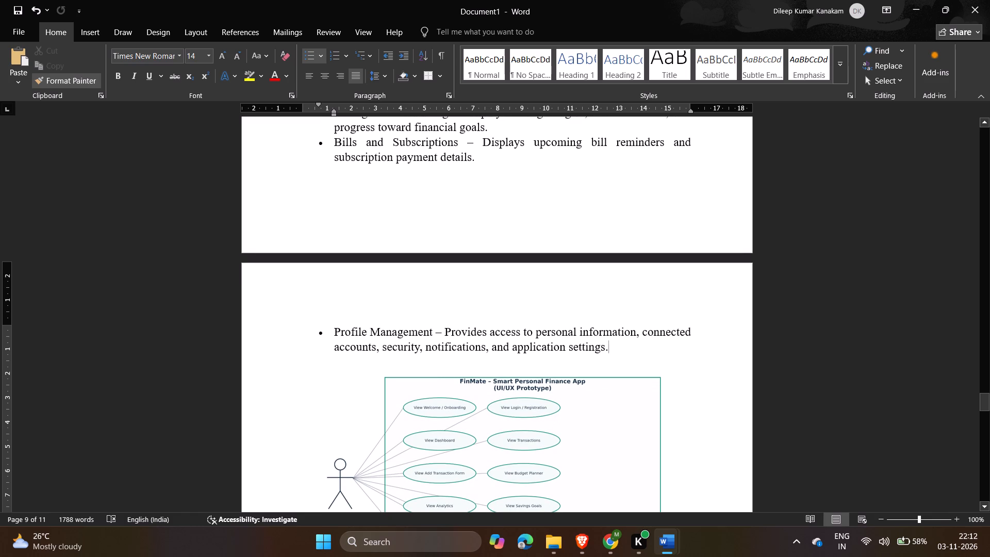
pyautogui.moveTo(616, 348); pyautogui.dragTo(313, 110)
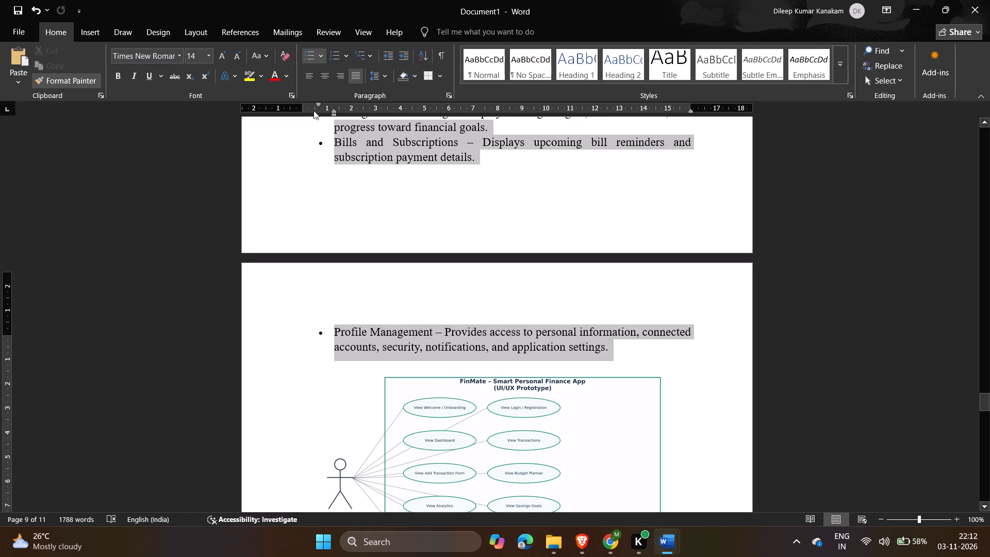
pyautogui.moveTo(313, 110); pyautogui.dragTo(307, 414)
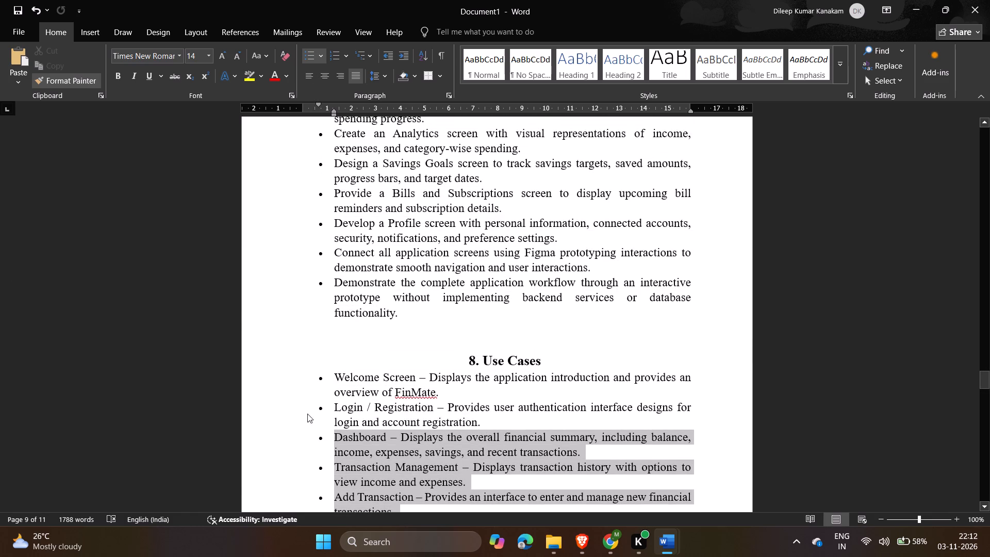
pyautogui.moveTo(307, 414); pyautogui.dragTo(325, 379)
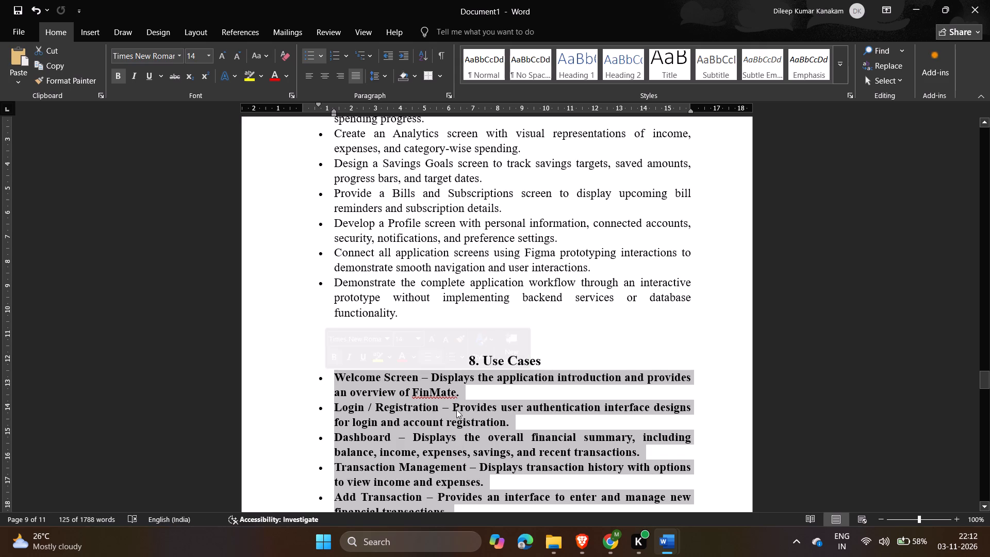
# Remove the final period and the bold from the descriptions of the Welcome Screen and Login / Registration bullets, keeping their labels bold.
pyautogui.click(464, 394)
pyautogui.press('BackSpace')
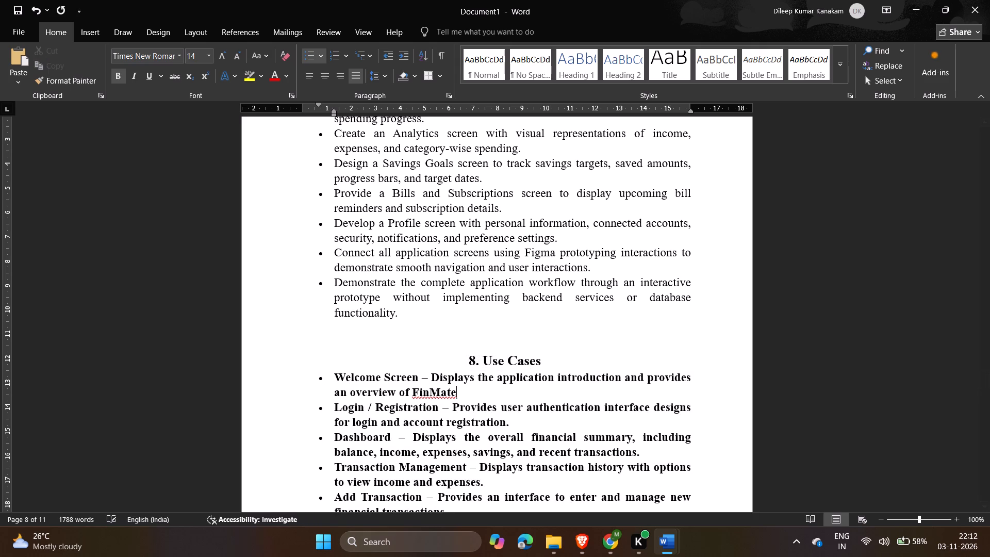
pyautogui.moveTo(465, 393); pyautogui.dragTo(434, 375)
pyautogui.hotkey('ctrl', 'b')
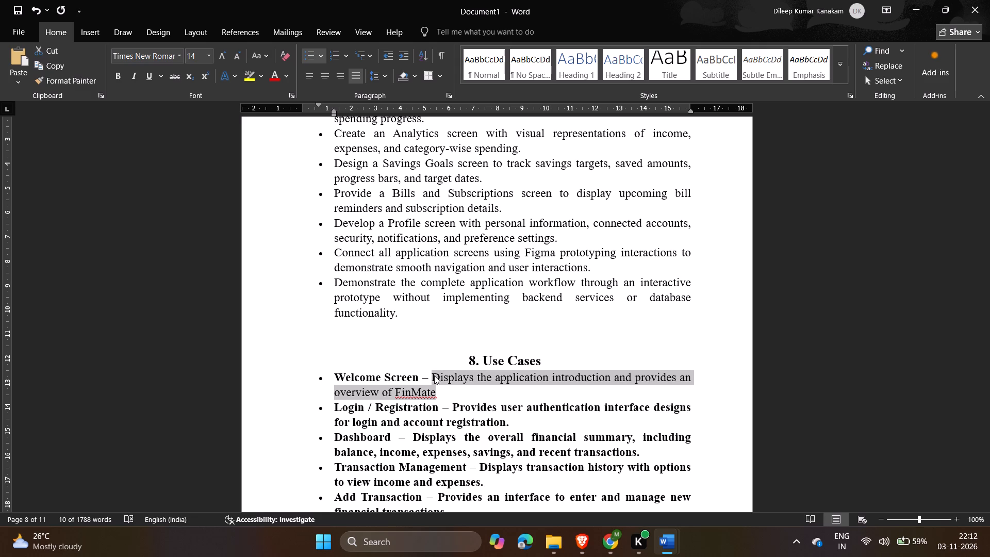
pyautogui.scroll(-1, 434, 375)
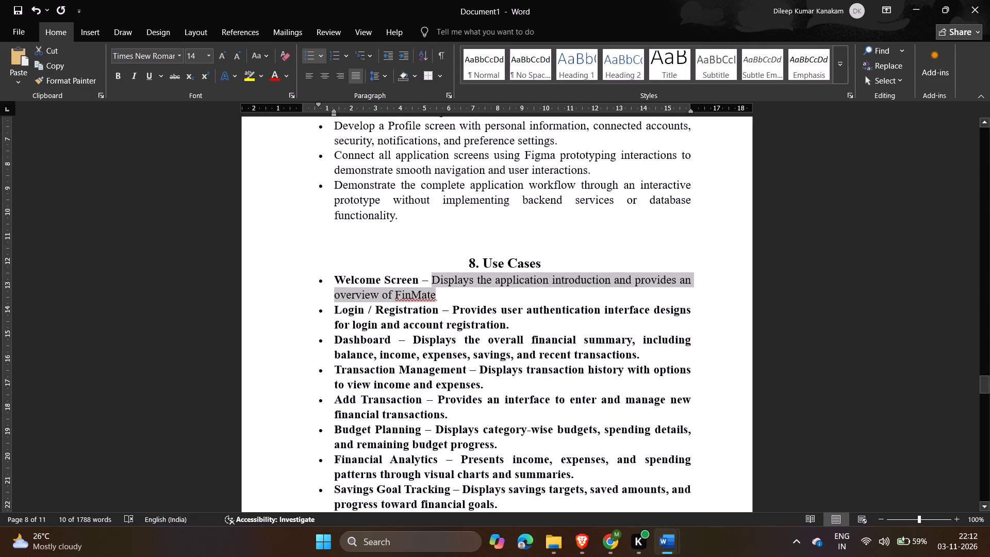
pyautogui.click(522, 322)
pyautogui.press('BackSpace')
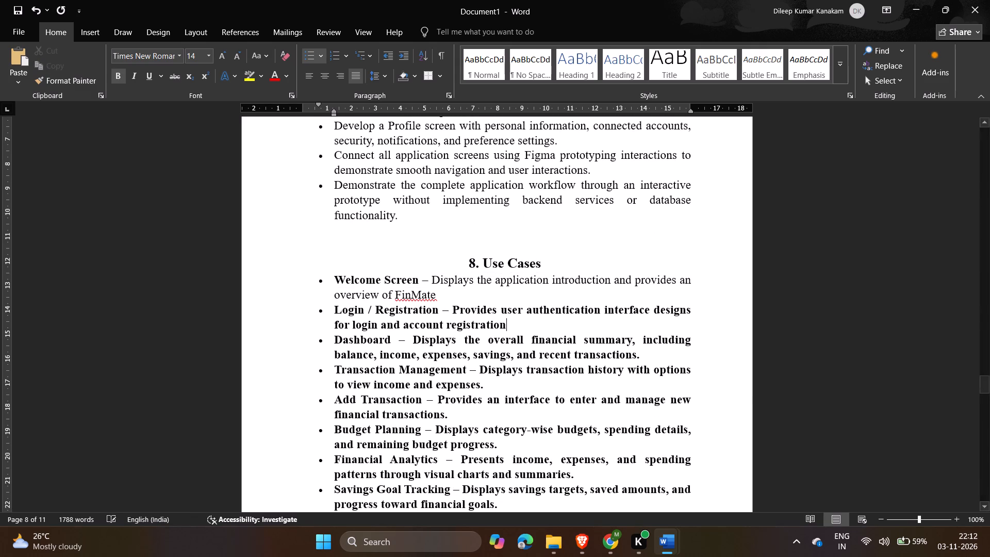
pyautogui.moveTo(531, 322); pyautogui.dragTo(484, 312)
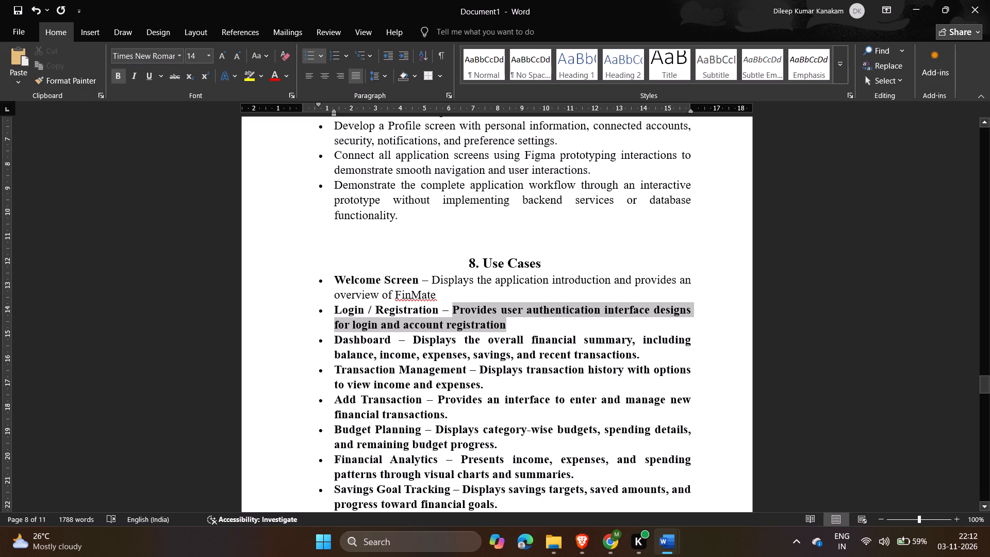
pyautogui.moveTo(484, 312); pyautogui.dragTo(473, 311)
pyautogui.hotkey('ctrl', 'b')
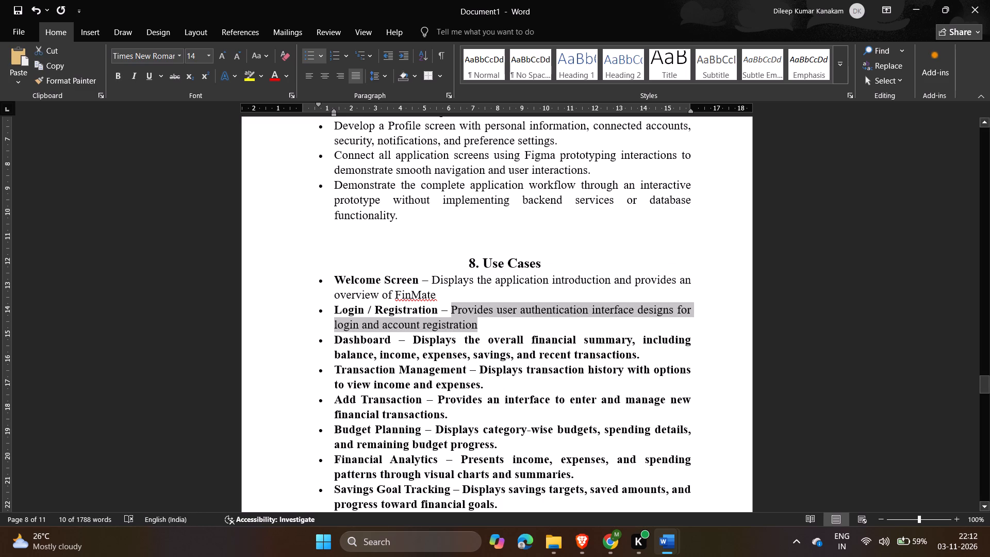
# Remove the final period and the bold from the descriptions of the Dashboard and Transaction Management bullets, keeping their labels bold.
pyautogui.click(641, 358)
pyautogui.press('BackSpace')
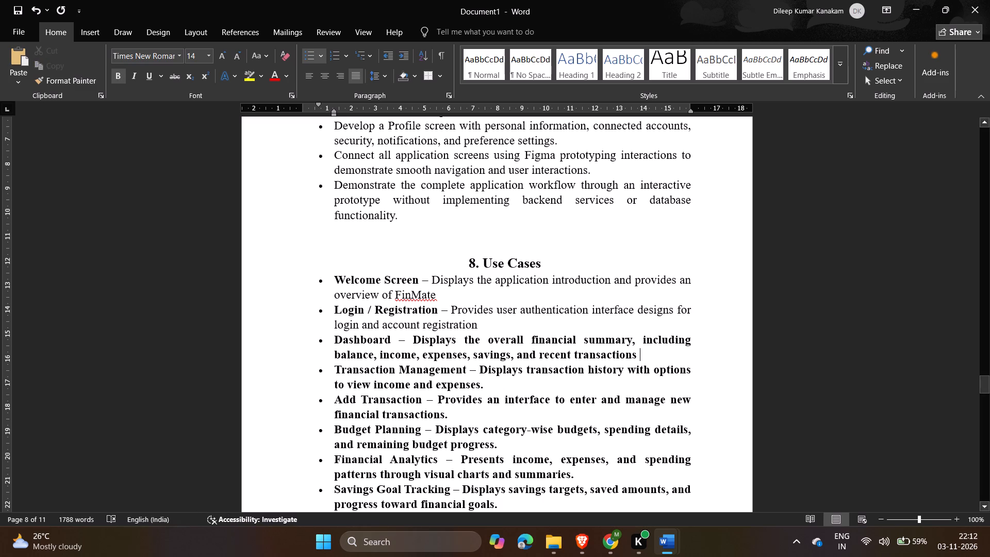
pyautogui.moveTo(641, 358); pyautogui.dragTo(429, 339)
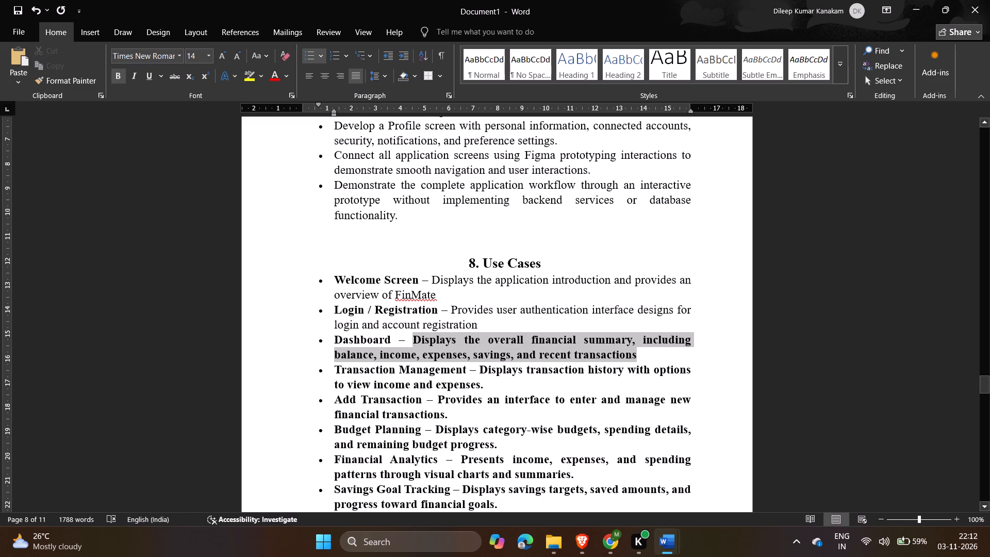
pyautogui.moveTo(429, 339); pyautogui.dragTo(414, 339)
pyautogui.hotkey('ctrl', 'b')
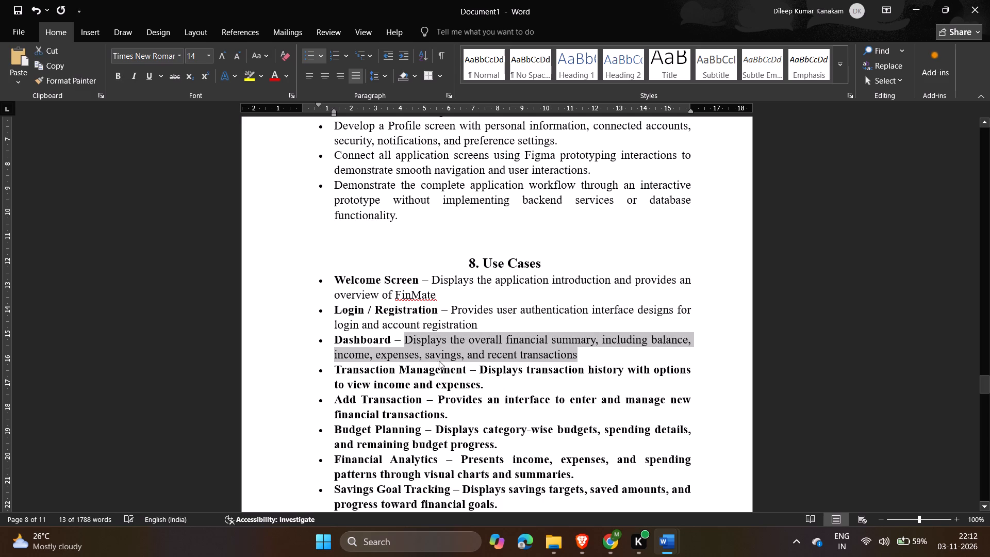
pyautogui.click(508, 386)
pyautogui.press('BackSpace')
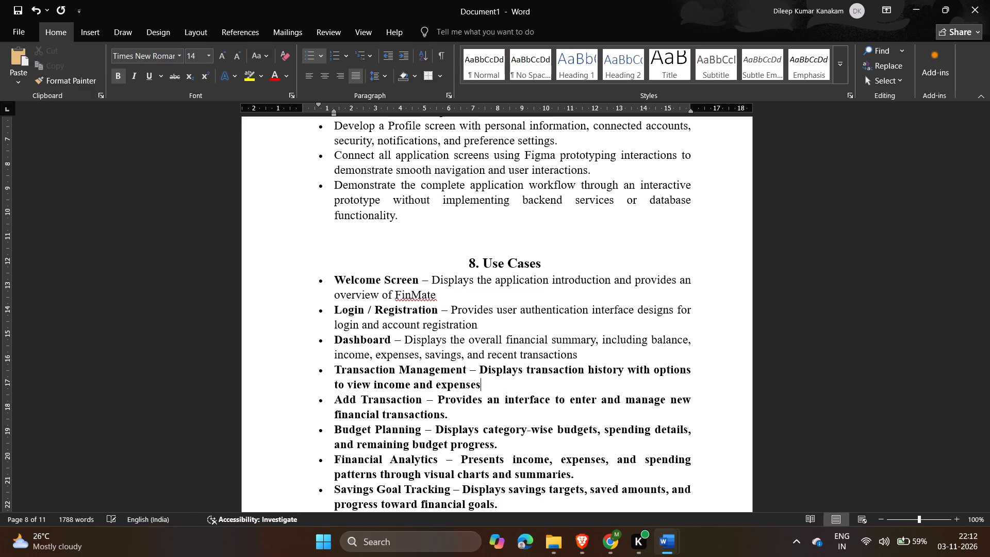
pyautogui.moveTo(501, 387); pyautogui.dragTo(483, 373)
pyautogui.hotkey('ctrl', 'b')
# Remove the final period and the bold from the descriptions of the Add Transaction and Budget Planning bullets, keeping their labels bold.
pyautogui.click(470, 408)
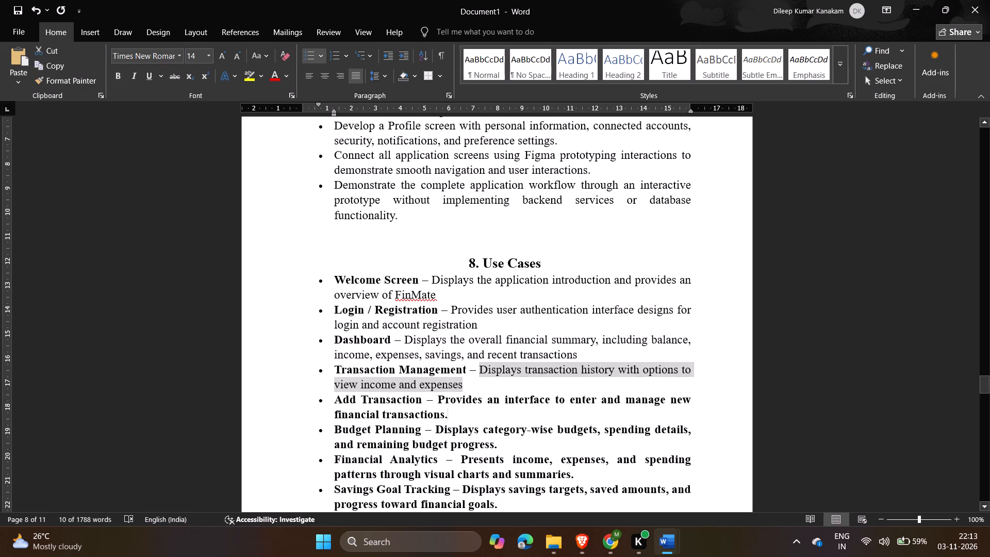
pyautogui.press('BackSpace')
pyautogui.moveTo(458, 410); pyautogui.dragTo(449, 403)
pyautogui.hotkey('ctrl', 'b')
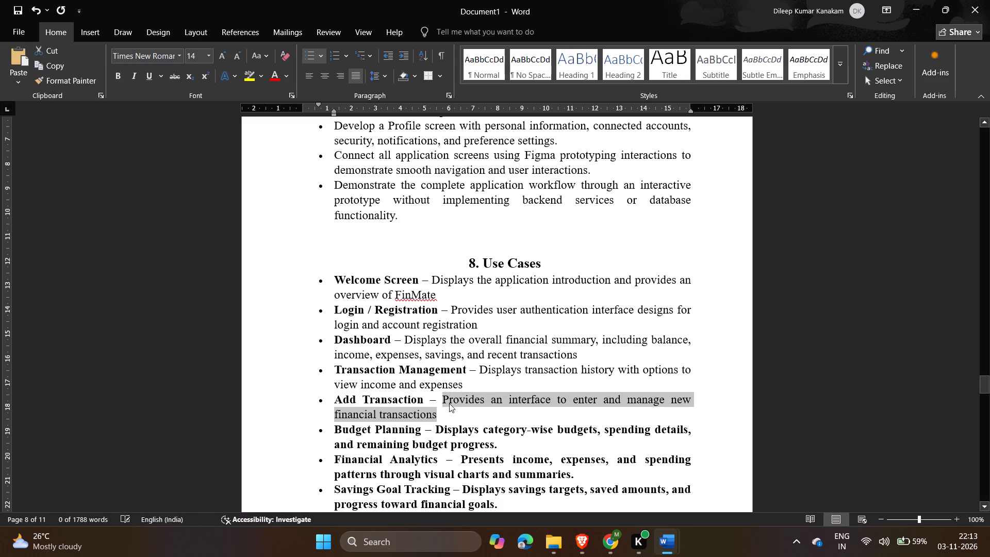
pyautogui.click(522, 446)
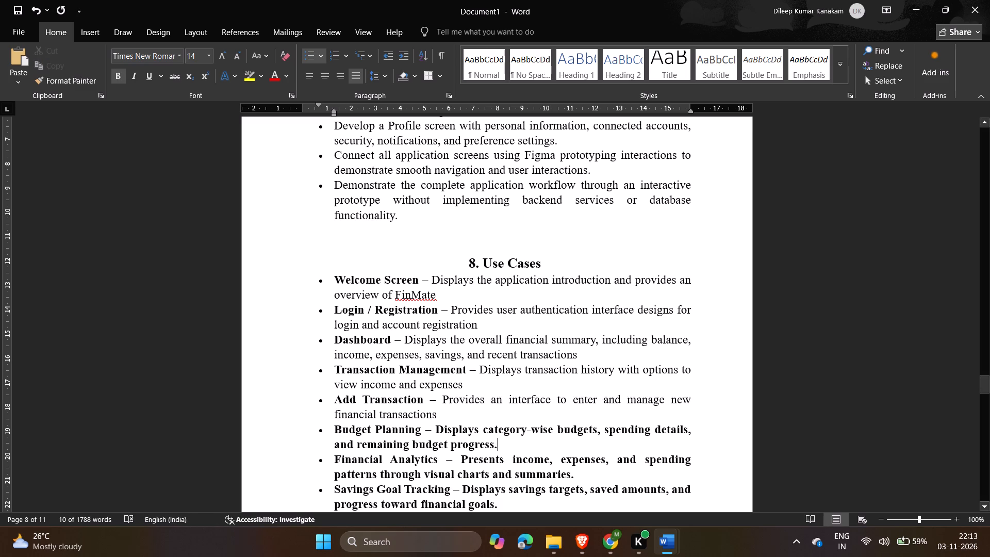
pyautogui.press('BackSpace')
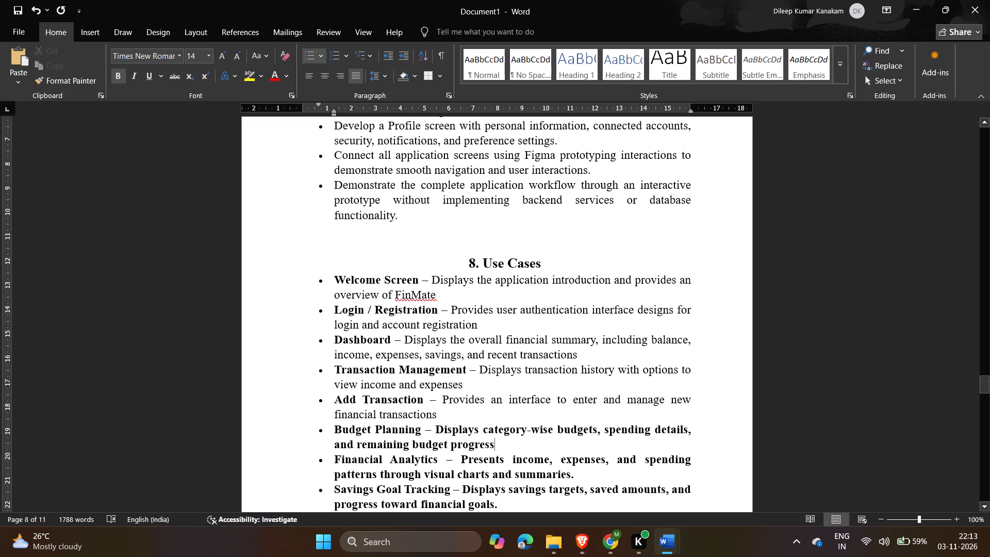
pyautogui.moveTo(511, 447); pyautogui.dragTo(451, 435)
pyautogui.hotkey('ctrl', 'b')
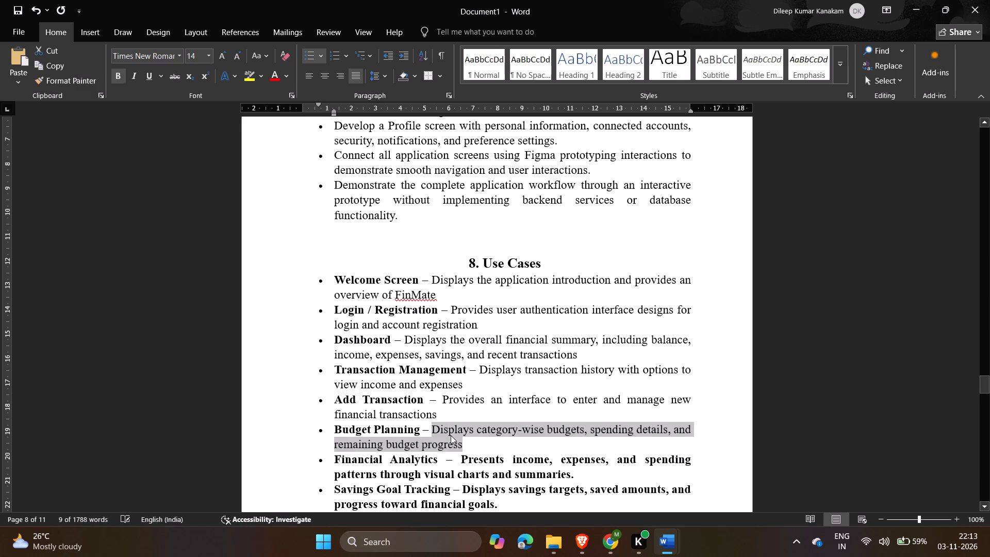
# Remove the final period and the bold from the descriptions of the Financial Analytics and Savings Goal Tracking bullets, keeping their labels bold.
pyautogui.scroll(-1, 451, 435)
pyautogui.click(585, 409)
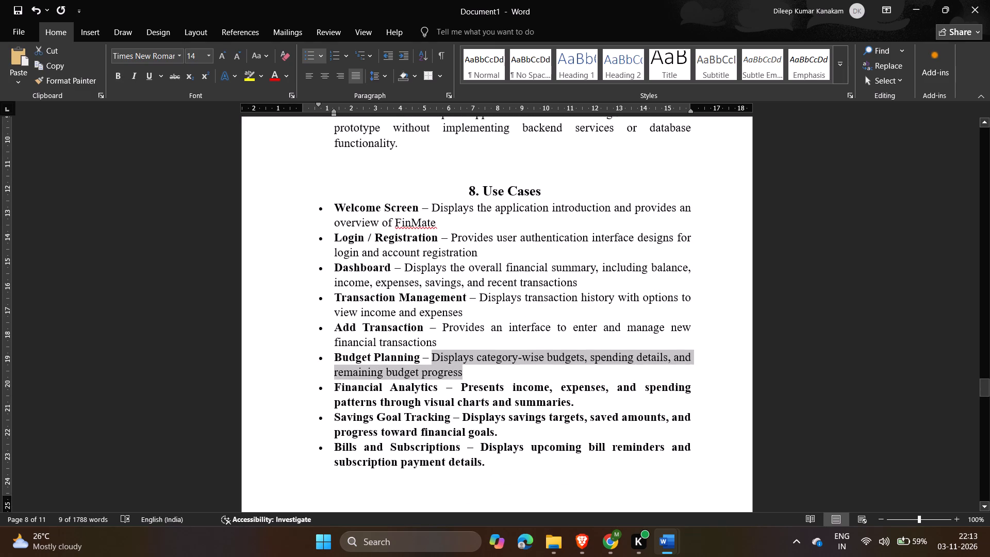
pyautogui.press('Up')
pyautogui.press('BackSpace')
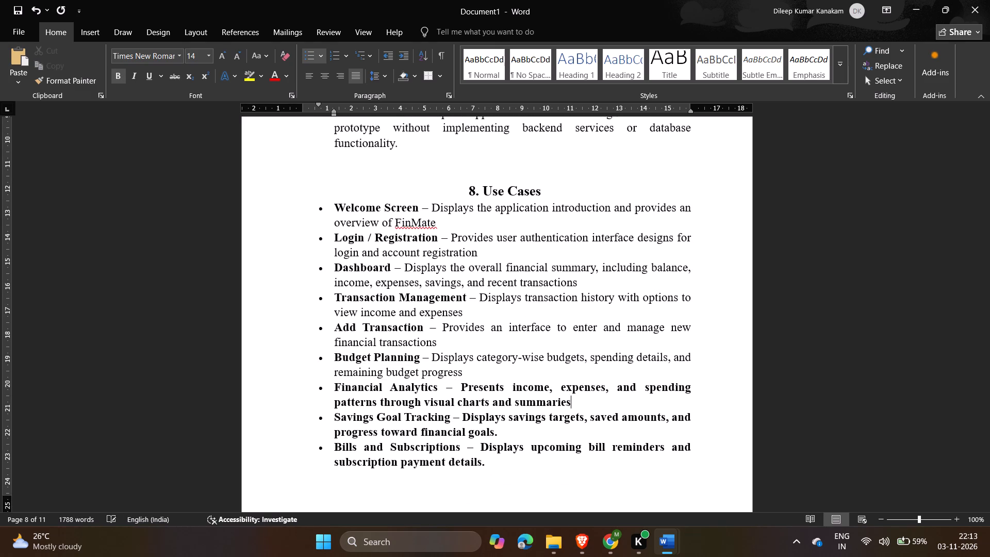
pyautogui.moveTo(575, 404); pyautogui.dragTo(466, 395)
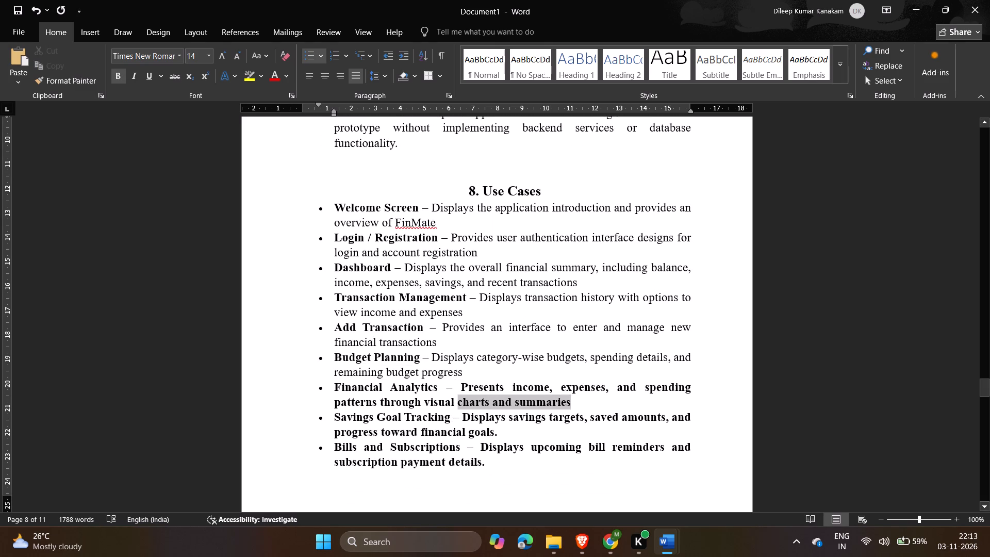
pyautogui.moveTo(466, 395); pyautogui.dragTo(466, 392)
pyautogui.hotkey('ctrl', 'b')
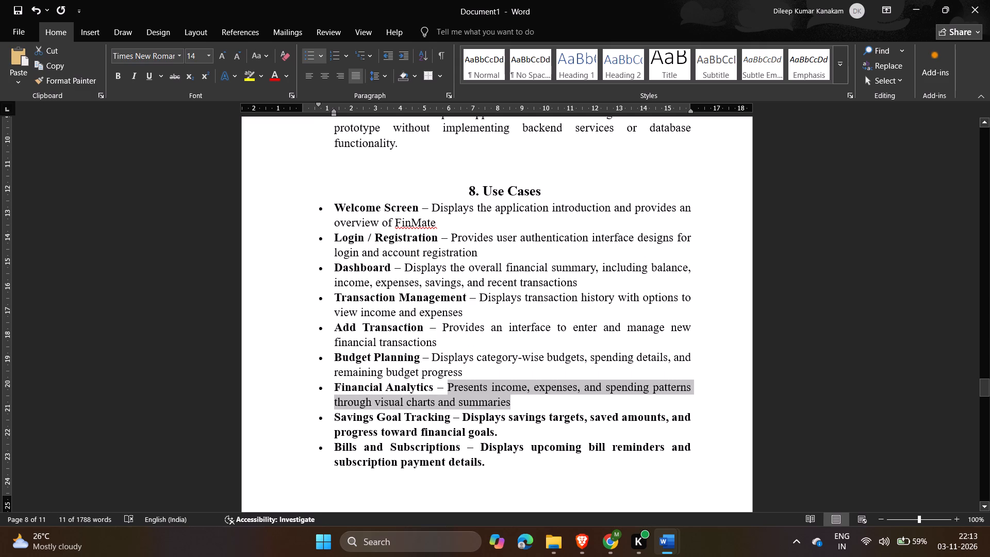
pyautogui.click(523, 426)
pyautogui.press('BackSpace')
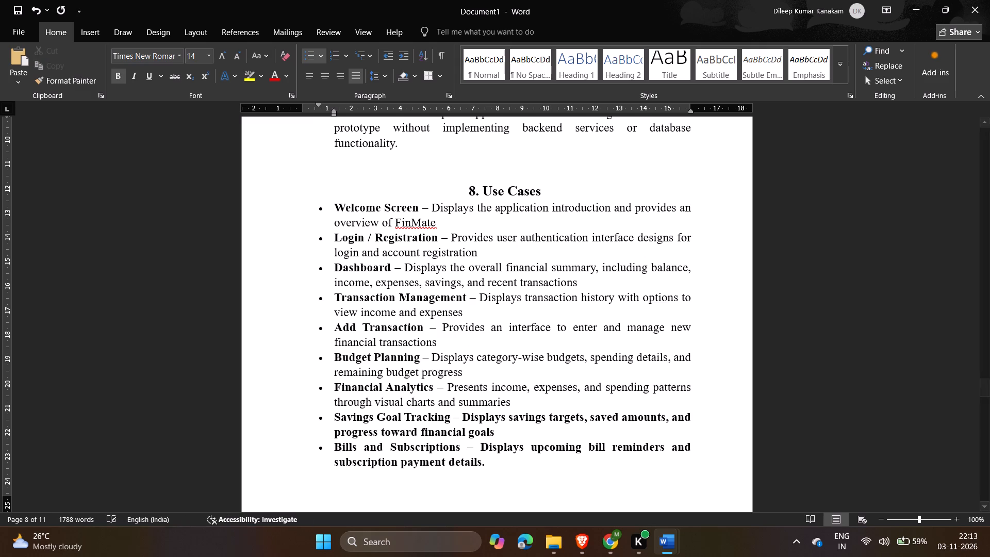
pyautogui.moveTo(510, 431); pyautogui.dragTo(472, 418)
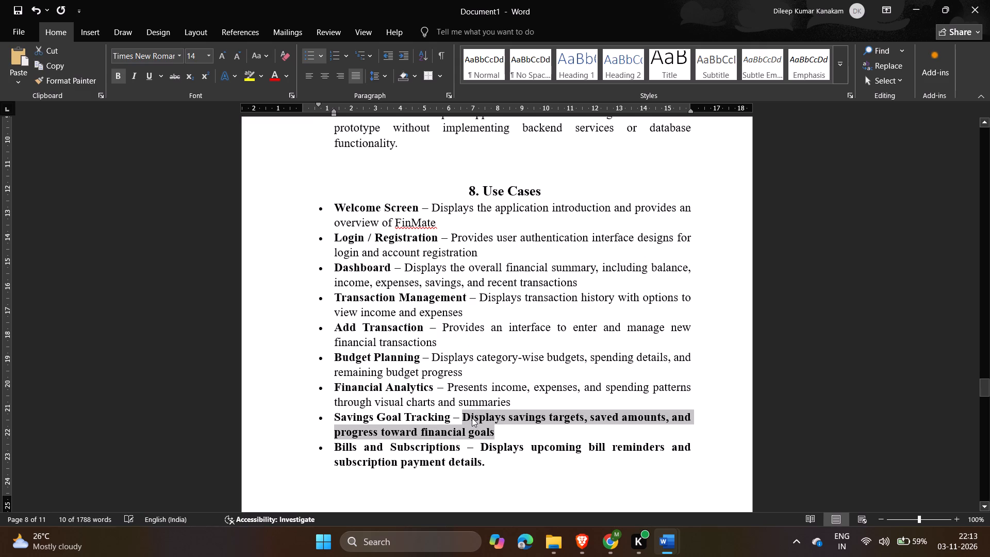
pyautogui.hotkey('ctrl', 'b')
# Remove the final period and the bold from the descriptions of the Bills and Subscriptions and Profile Management bullets, keeping their labels bold.
pyautogui.click(515, 467)
pyautogui.press('BackSpace')
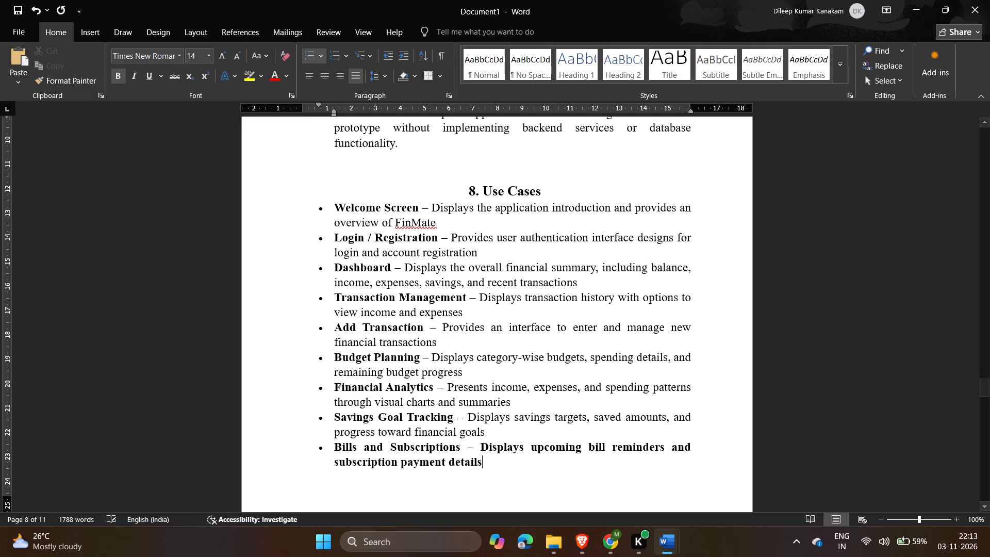
pyautogui.moveTo(502, 456); pyautogui.dragTo(489, 445)
pyautogui.hotkey('ctrl', 'b')
pyautogui.scroll(-3, 489, 445)
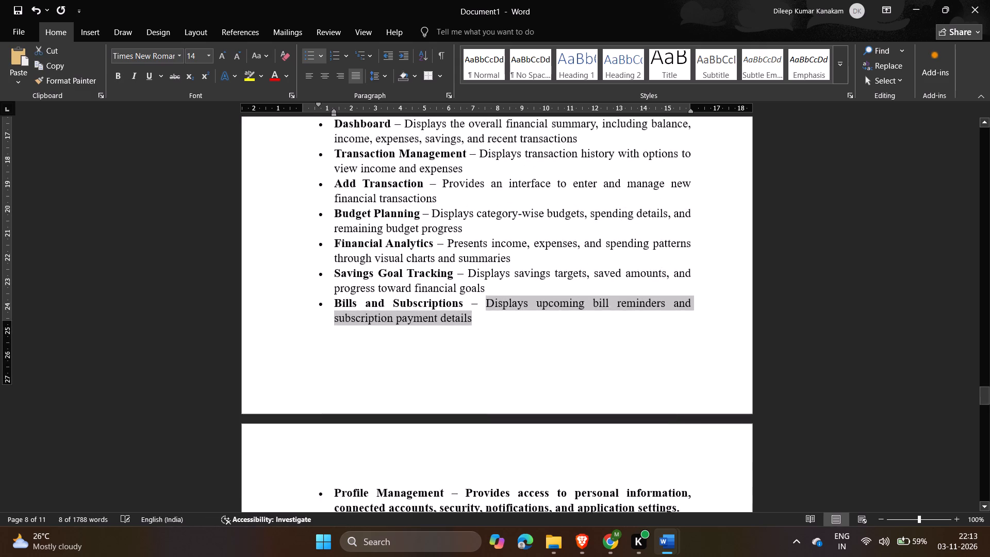
pyautogui.scroll(-1, 489, 445)
pyautogui.click(684, 445)
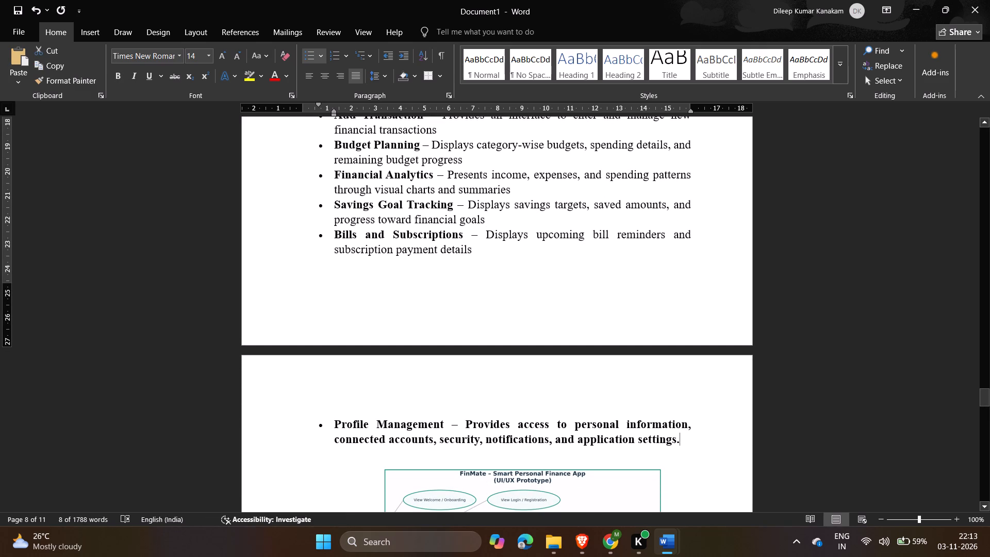
pyautogui.press('BackSpace')
pyautogui.moveTo(680, 441); pyautogui.dragTo(480, 430)
pyautogui.hotkey('ctrl', 'b')
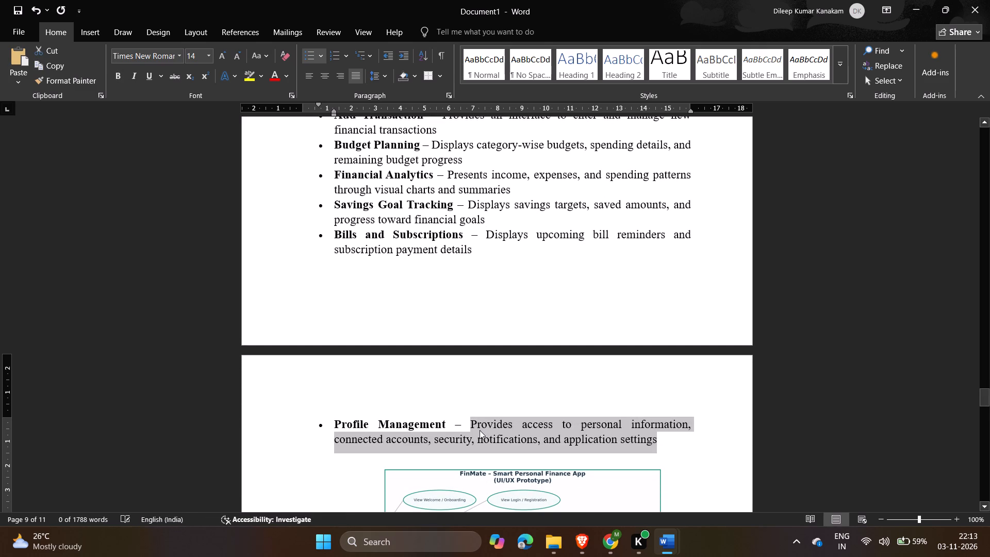
# Review the use case diagram and the sections after it in Document1 to see what still needs formatting.
pyautogui.scroll(-3, 480, 430)
pyautogui.click(495, 360)
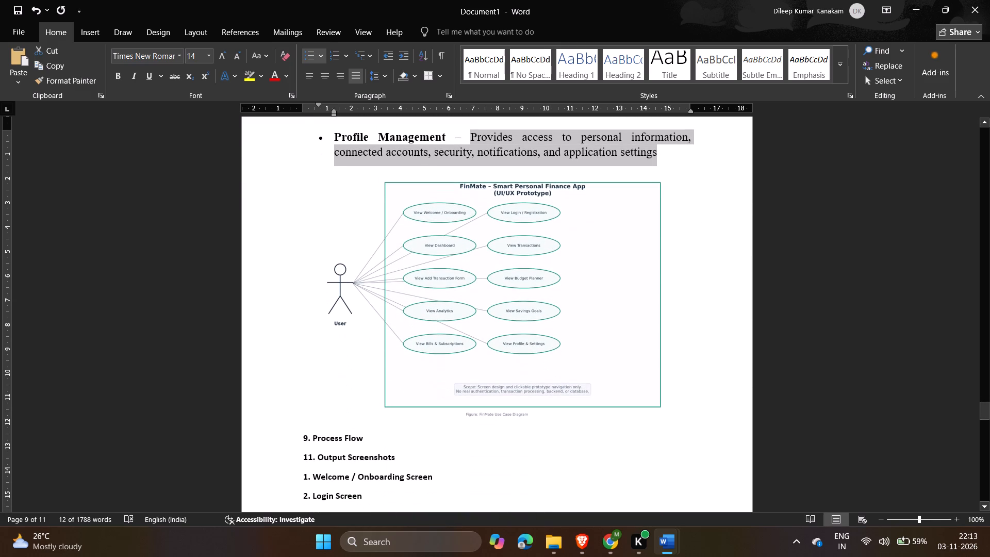
pyautogui.click(834, 343)
pyautogui.scroll(-1, 834, 343)
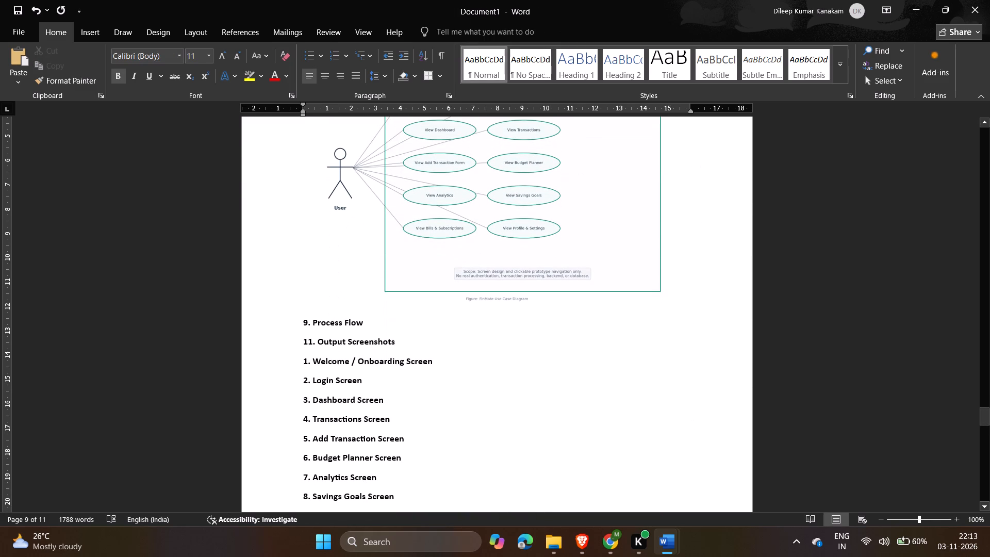
pyautogui.scroll(-1, 695, 386)
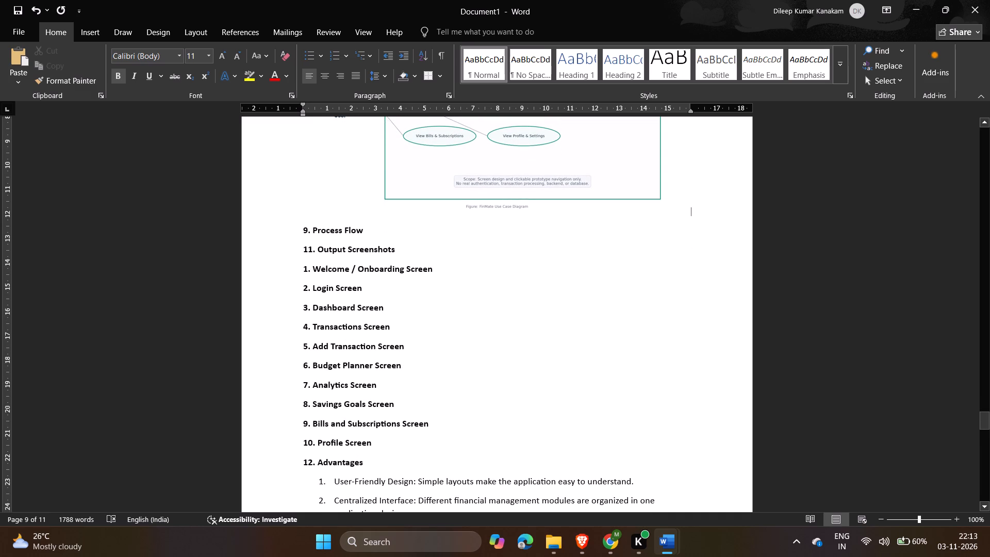
pyautogui.scroll(-3, 695, 386)
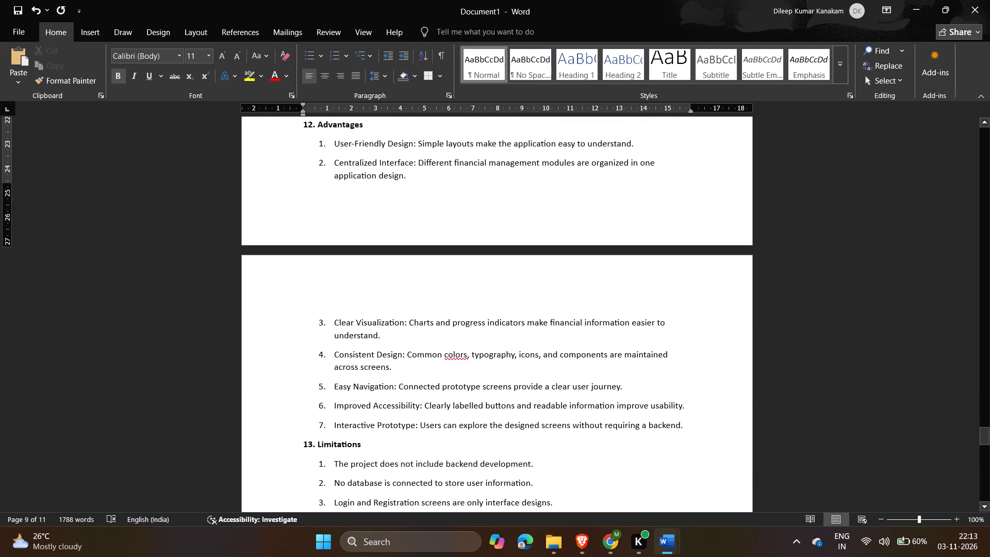
pyautogui.keyDown('ctrl'); pyautogui.scroll(-1, 695, 386); pyautogui.keyUp('ctrl')
pyautogui.scroll(3, 695, 386)
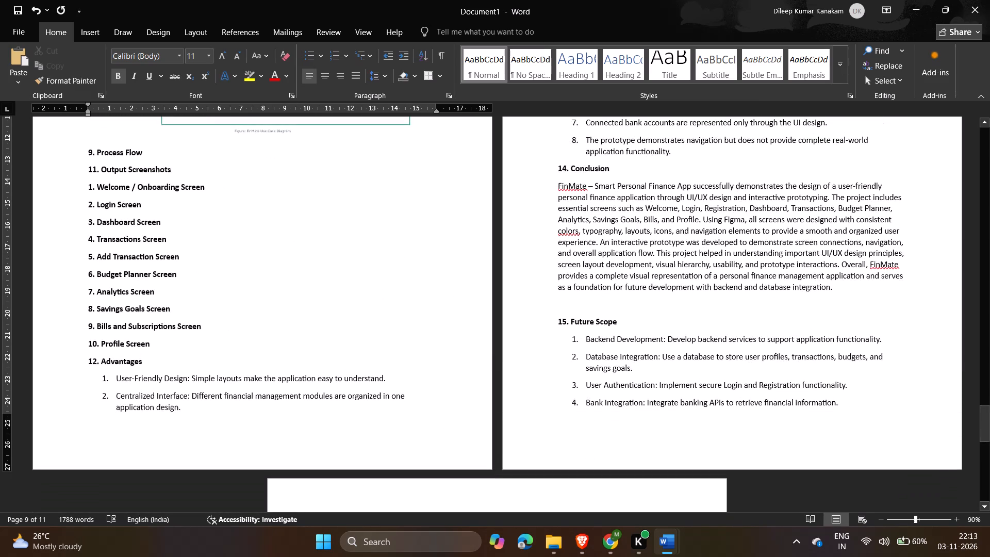
pyautogui.scroll(5, 695, 386)
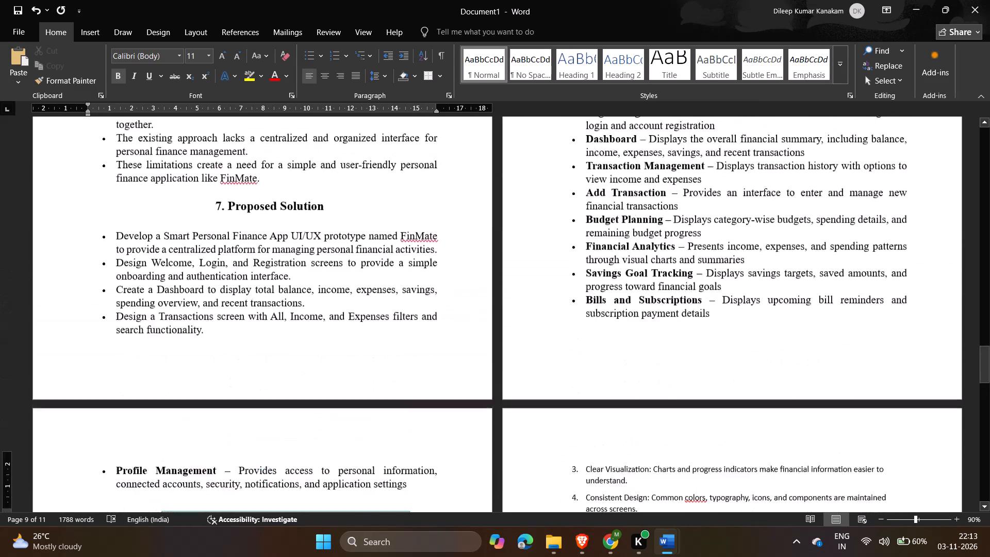
pyautogui.scroll(2, 695, 386)
pyautogui.moveTo(787, 202); pyautogui.dragTo(667, 198)
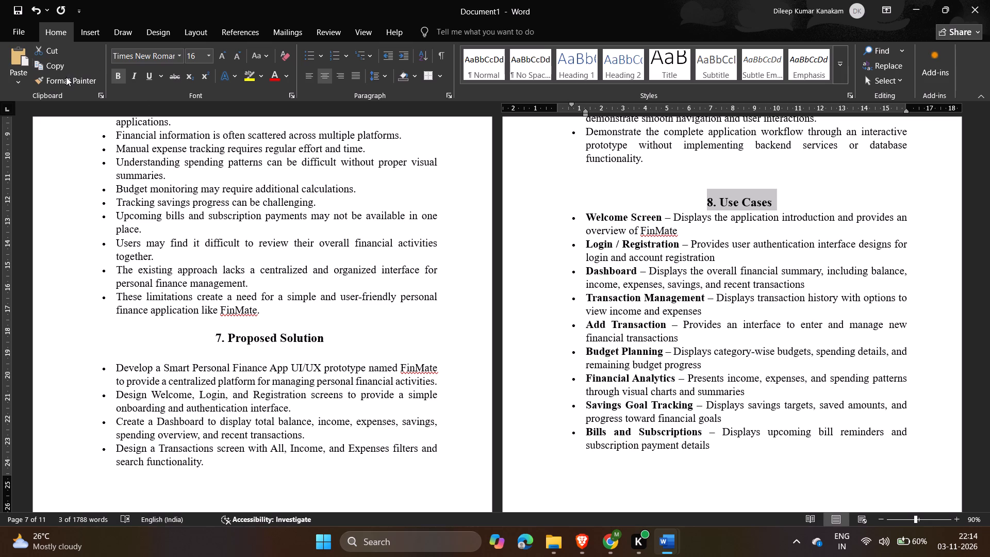
pyautogui.click(66, 77)
pyautogui.scroll(-7, 395, 313)
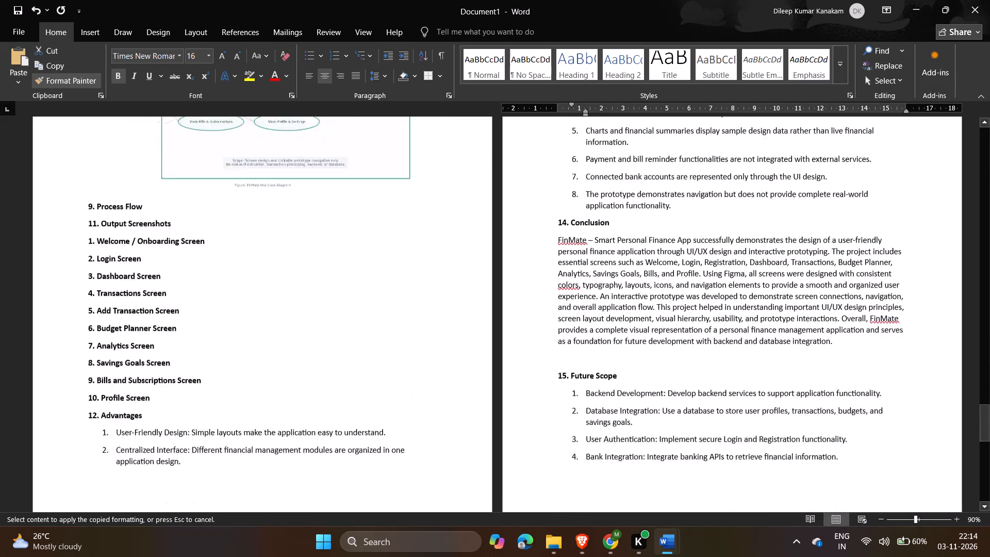
pyautogui.scroll(-1, 395, 313)
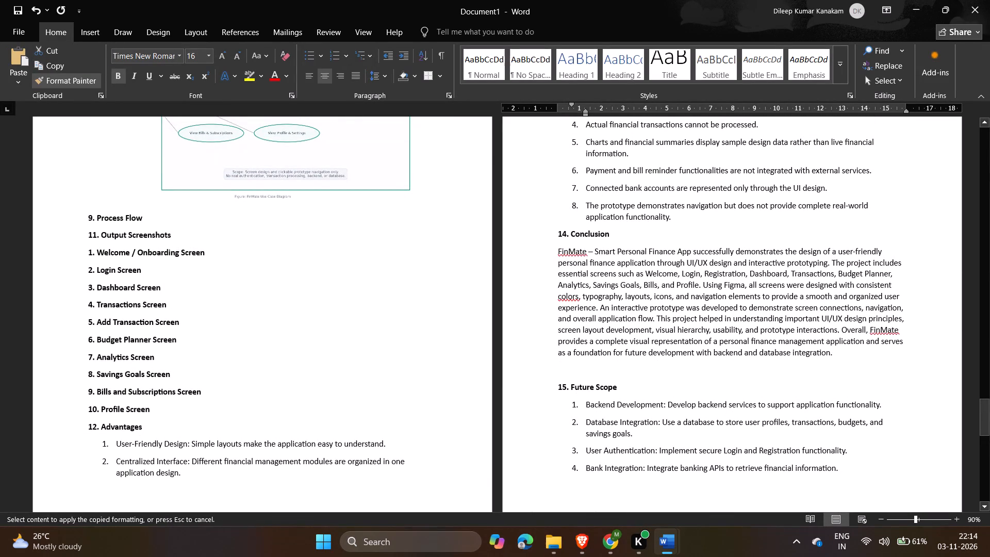
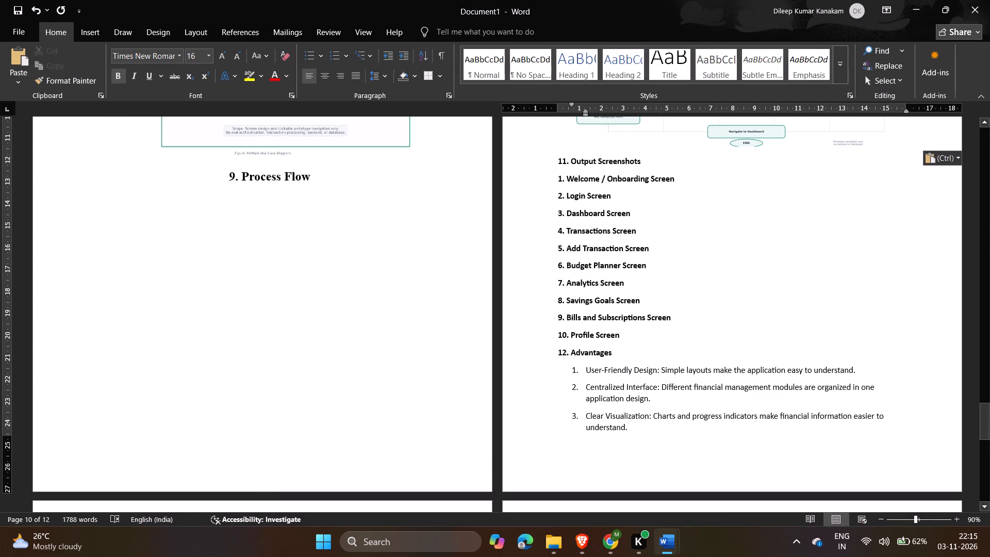
pyautogui.scroll(2, 560, 334)
pyautogui.click(727, 320)
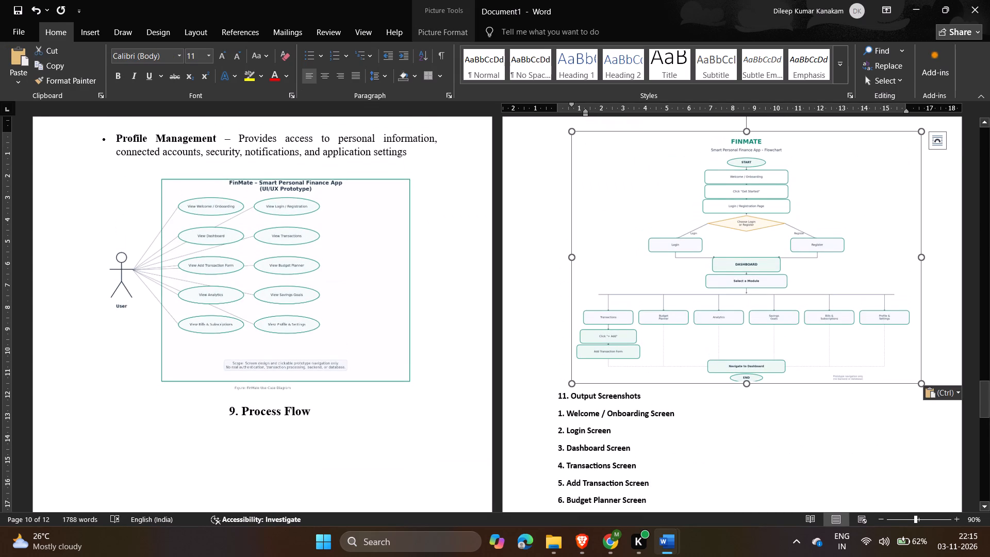
# Copy the formatting of the 9. Process Flow heading onto the 11. Output Screenshots and 12. Advantages headings.
pyautogui.scroll(-2, 727, 320)
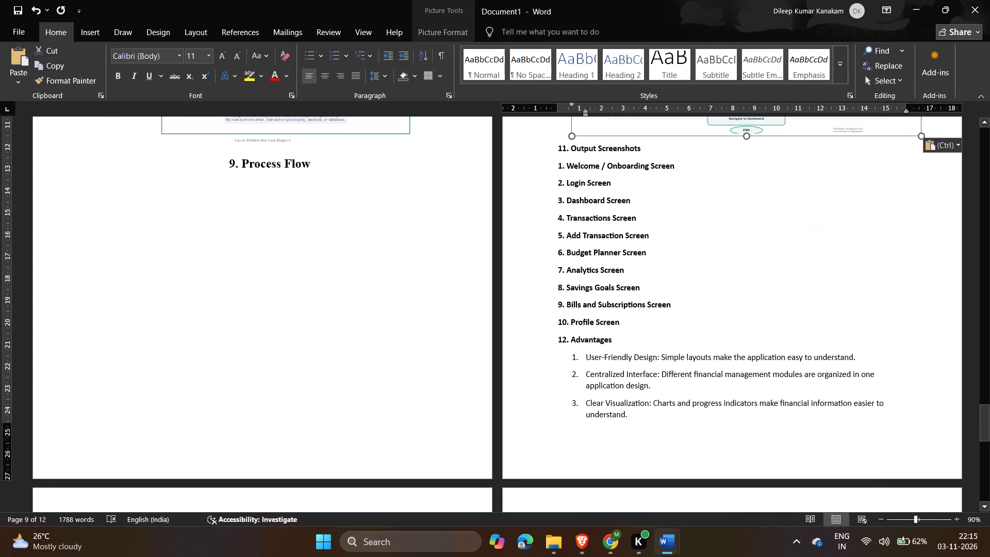
pyautogui.moveTo(318, 168); pyautogui.dragTo(224, 157)
pyautogui.click(73, 81)
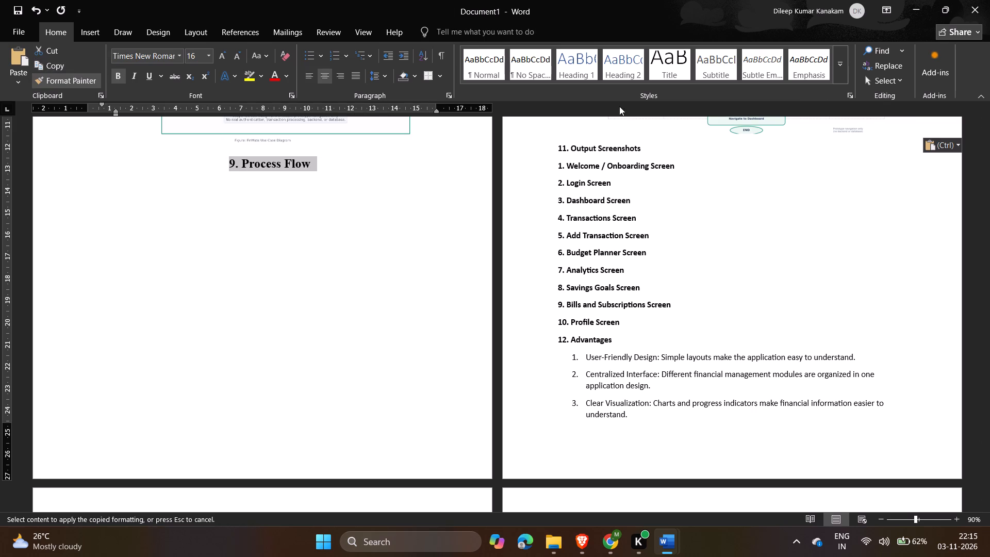
pyautogui.moveTo(653, 148); pyautogui.dragTo(615, 150)
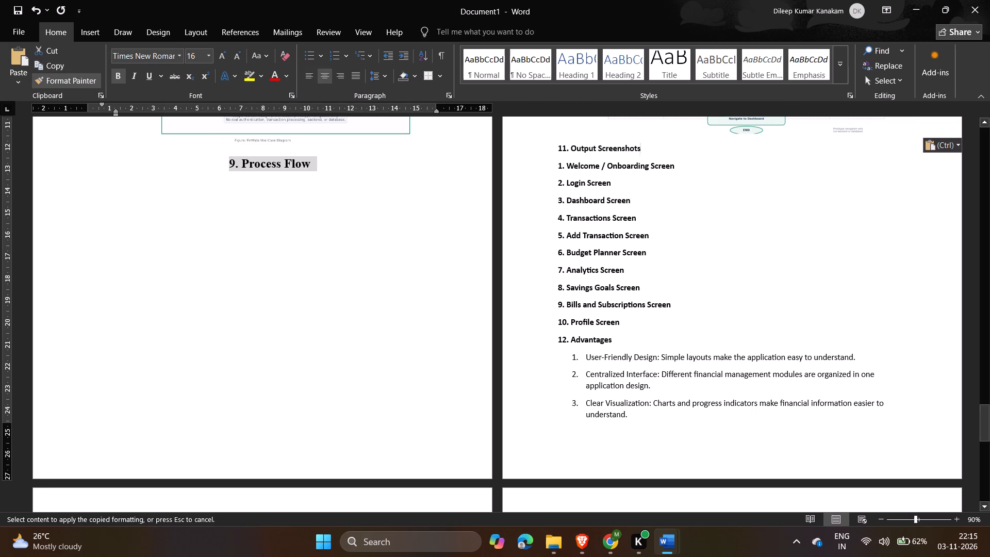
pyautogui.moveTo(615, 150); pyautogui.dragTo(546, 155)
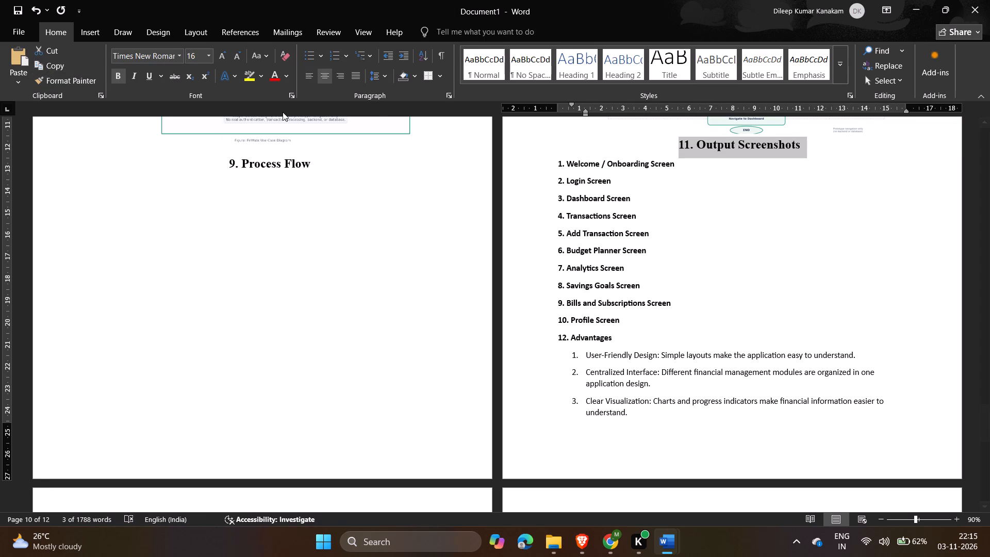
pyautogui.click(54, 87)
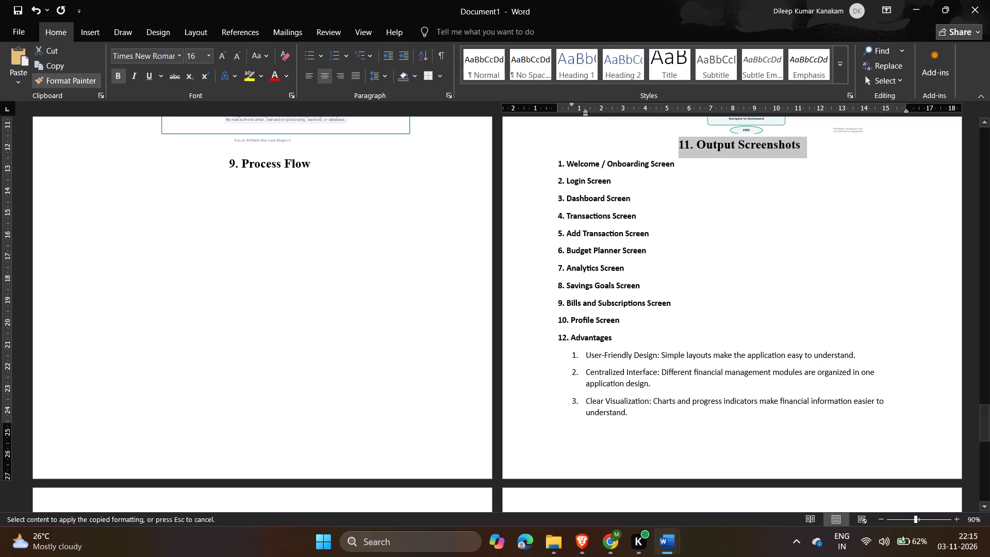
pyautogui.moveTo(621, 339); pyautogui.dragTo(520, 335)
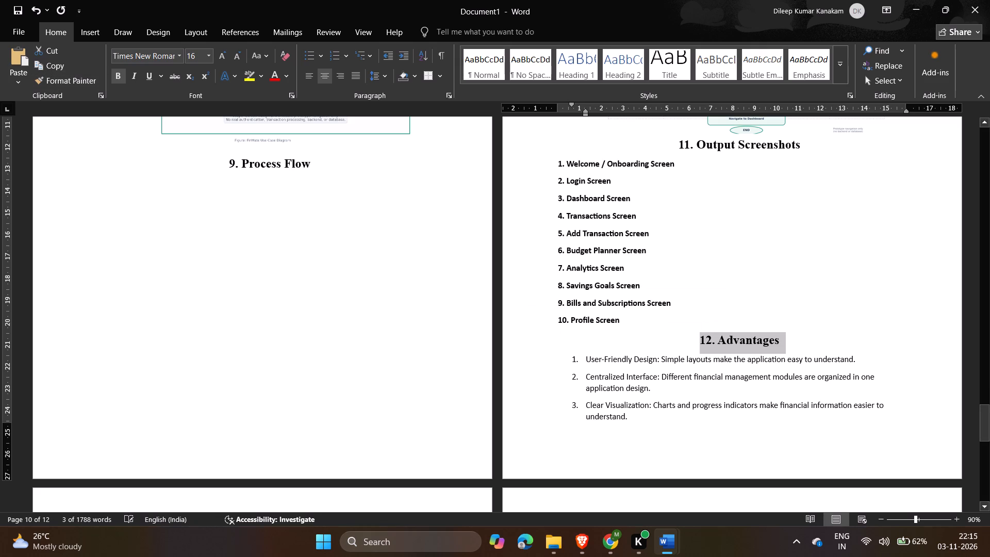
# Apply the same heading formatting to the 13. Limitations and 14. Conclusion headings with Format Painter.
pyautogui.click(73, 78)
pyautogui.scroll(-2, 395, 280)
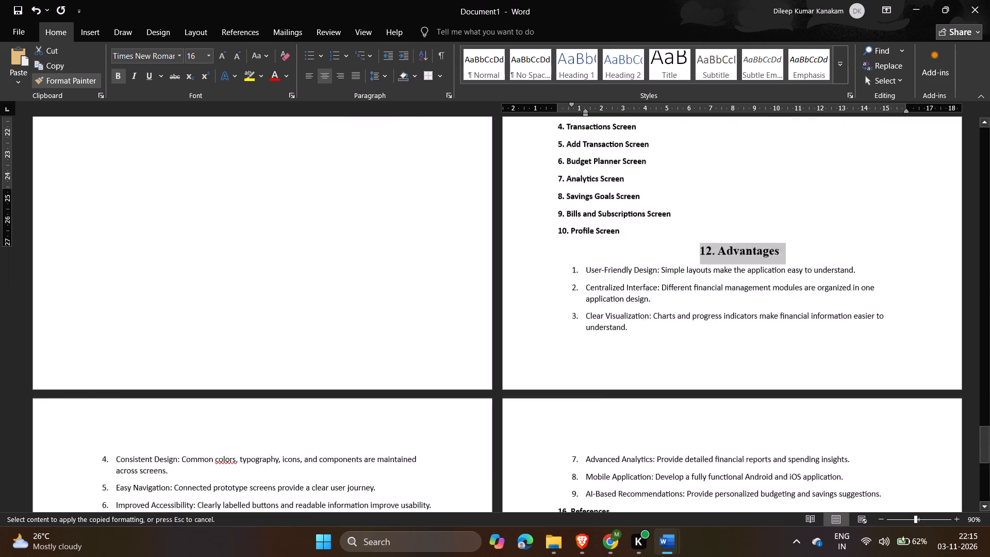
pyautogui.scroll(-2, 395, 280)
pyautogui.moveTo(157, 296); pyautogui.dragTo(59, 297)
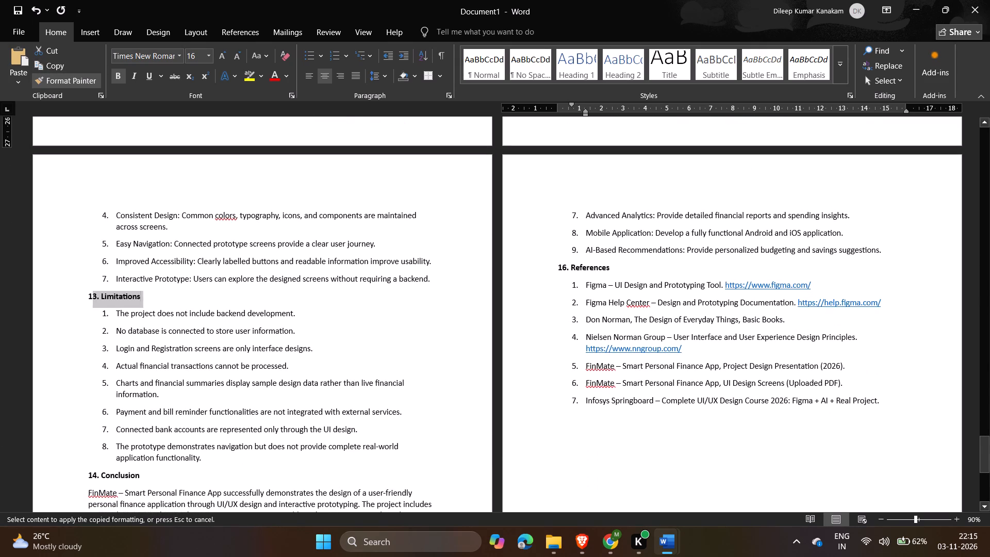
pyautogui.moveTo(59, 297); pyautogui.dragTo(48, 296)
pyautogui.click(54, 79)
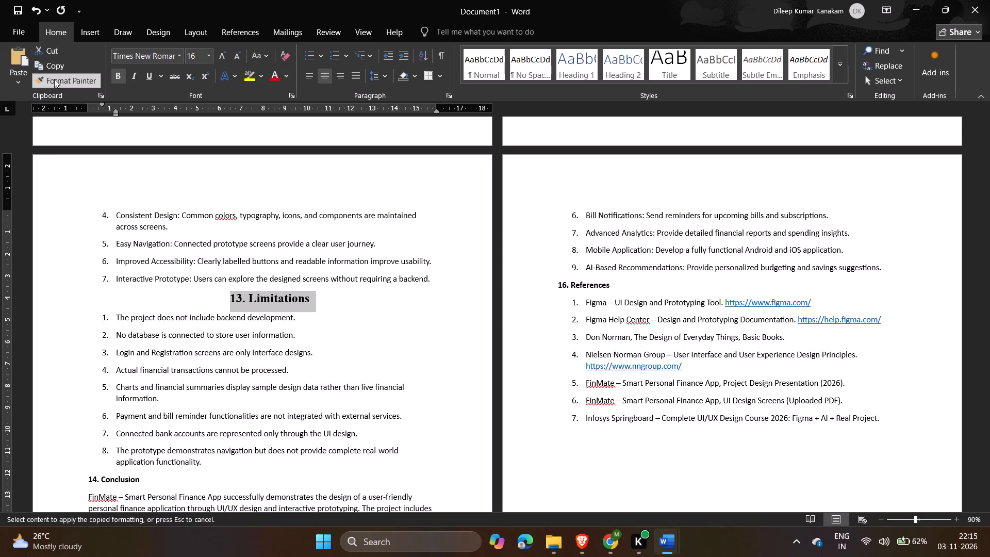
pyautogui.scroll(-1, 327, 272)
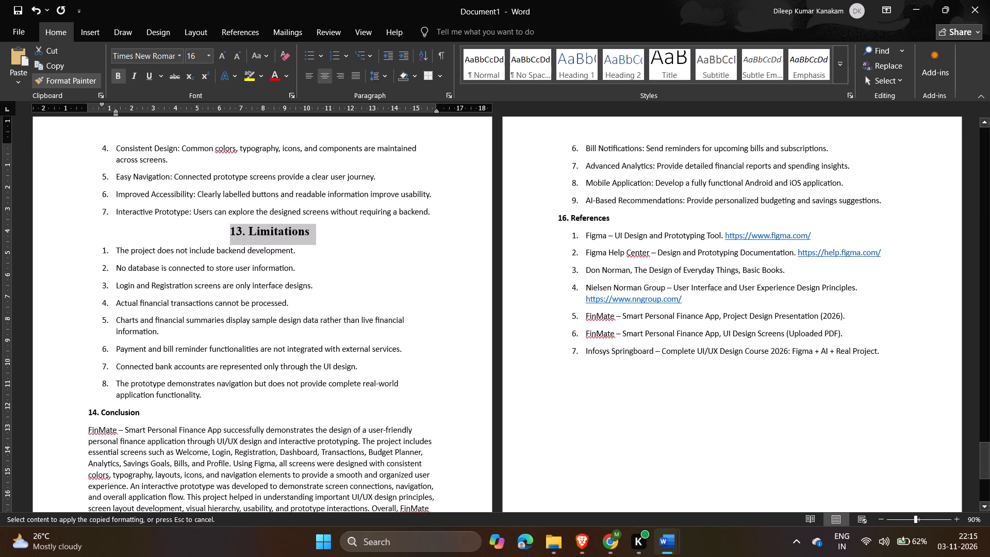
pyautogui.moveTo(145, 412); pyautogui.dragTo(75, 413)
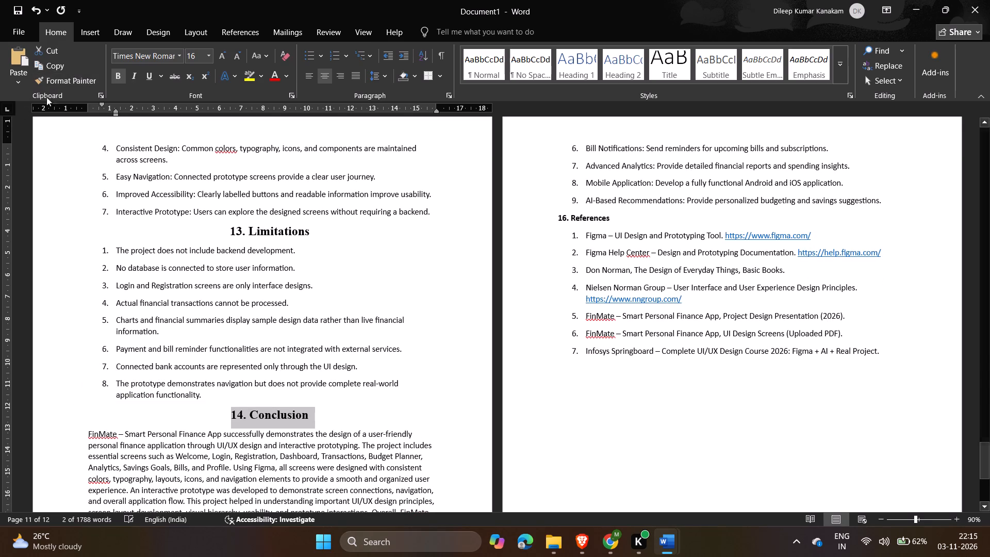
# Apply the same heading formatting to the 15. Future Scope and 16. References headings with Format Painter.
pyautogui.click(51, 84)
pyautogui.scroll(-2, 359, 330)
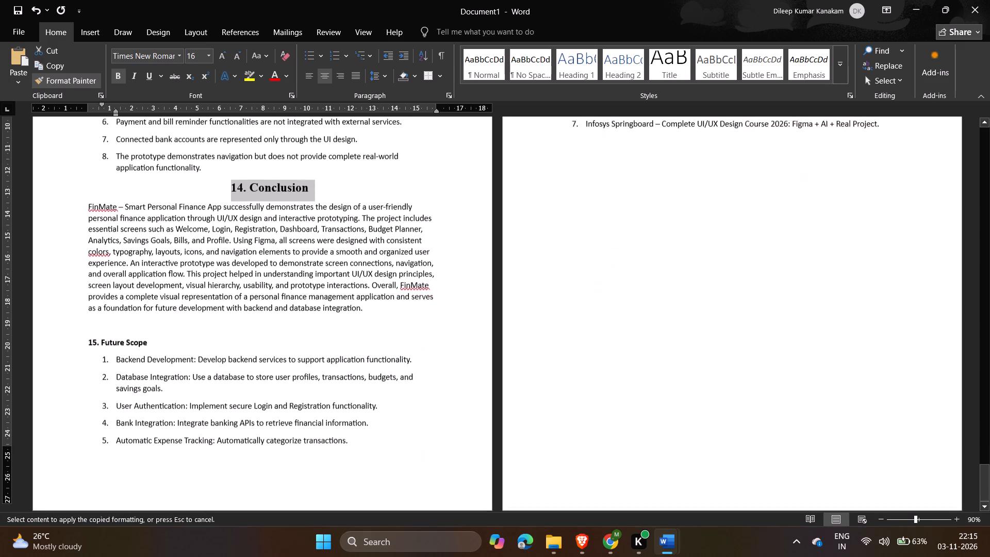
pyautogui.scroll(-1, 359, 330)
pyautogui.moveTo(159, 335); pyautogui.dragTo(68, 333)
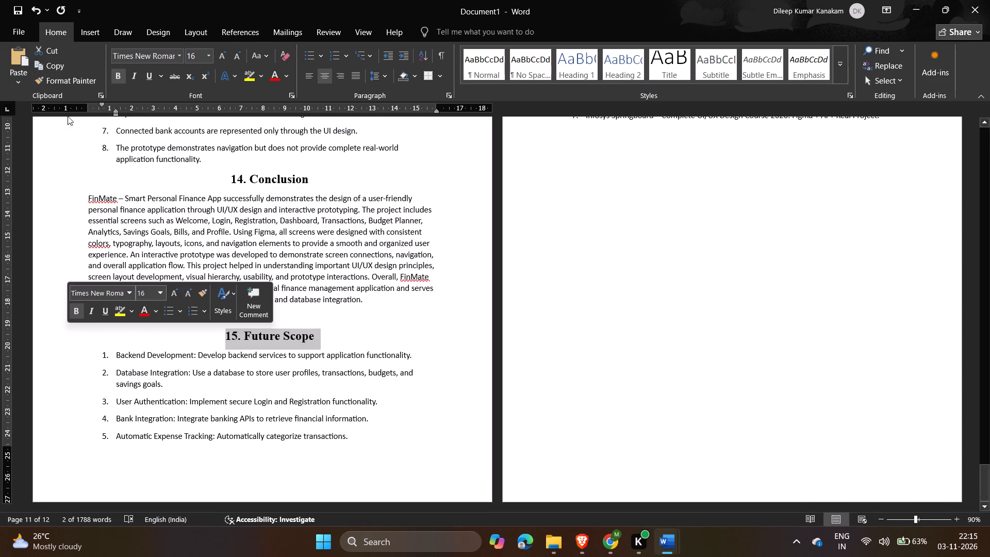
pyautogui.click(84, 80)
pyautogui.scroll(2, 574, 291)
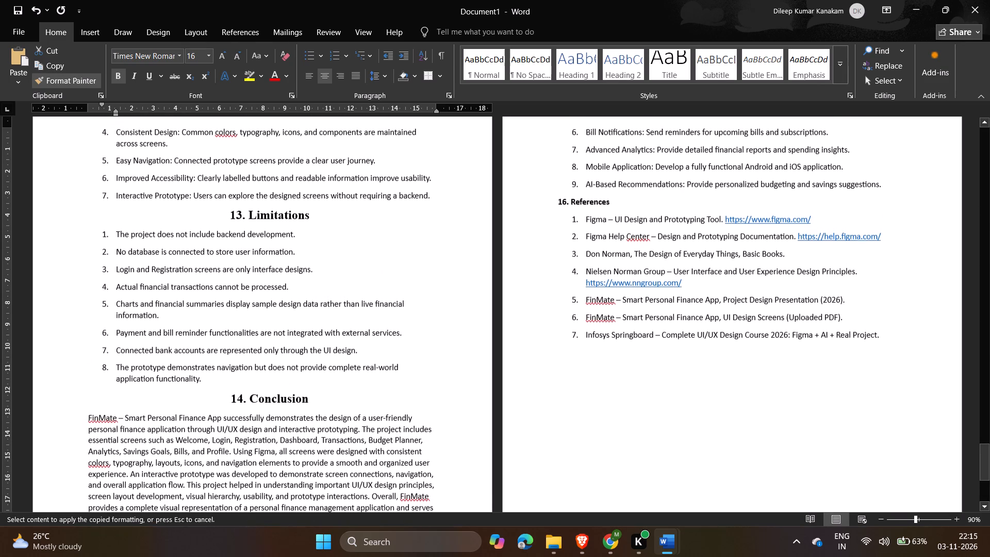
pyautogui.moveTo(628, 203); pyautogui.dragTo(549, 205)
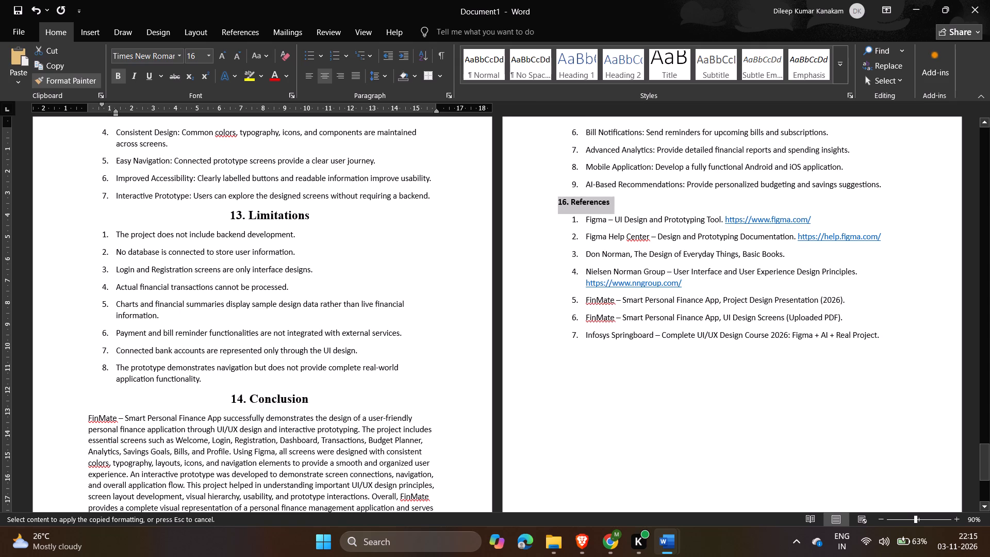
pyautogui.moveTo(549, 205); pyautogui.dragTo(547, 205)
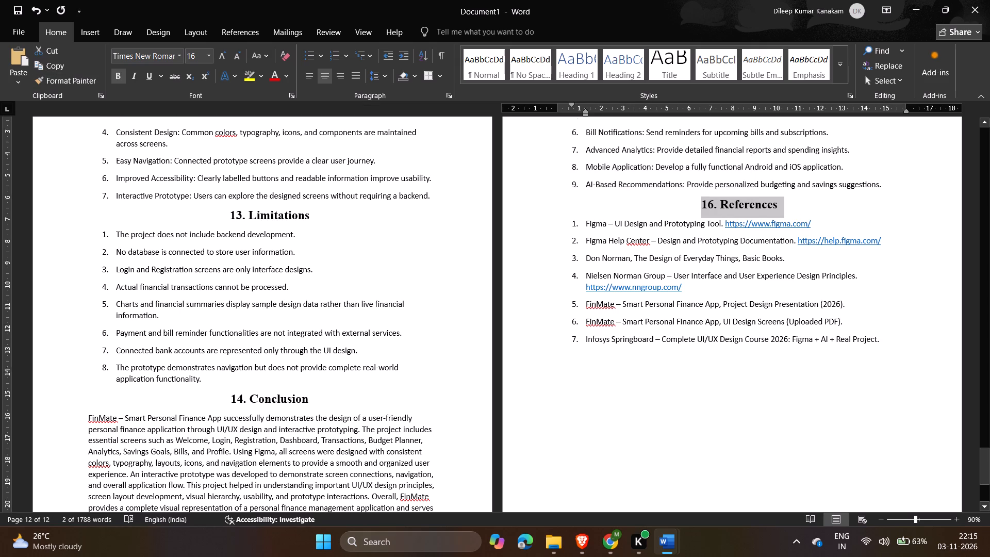
# Review the report's sections in Document1 and look through the mini_project_sl reference as far as its 12. Advantages section.
pyautogui.scroll(4, 478, 408)
pyautogui.scroll(-3, 478, 408)
pyautogui.scroll(4, 478, 408)
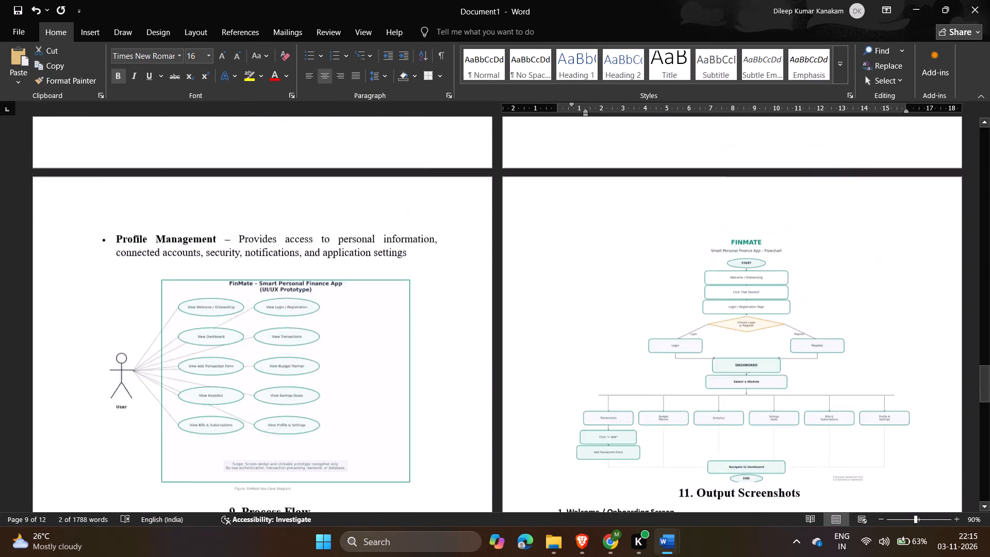
pyautogui.scroll(1, 478, 408)
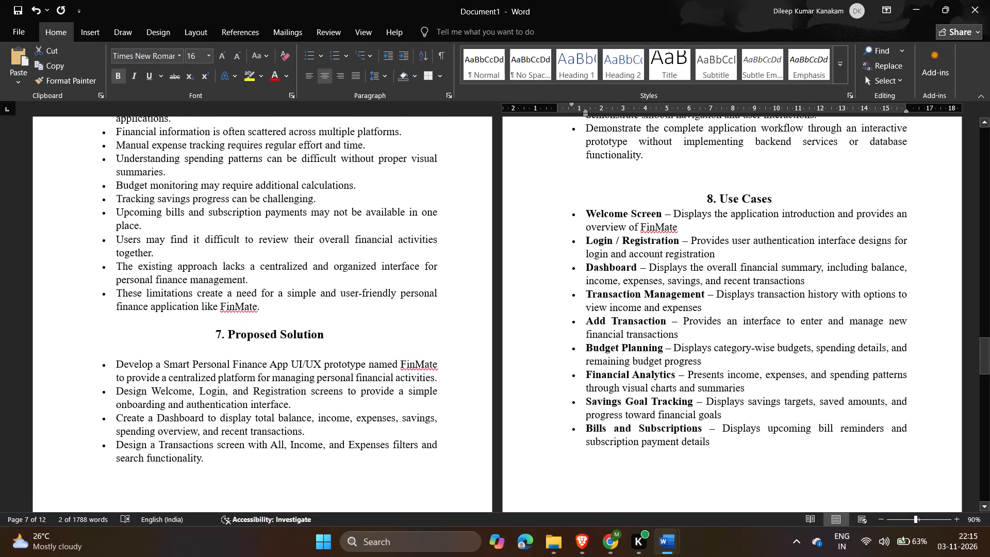
pyautogui.click(218, 462)
pyautogui.hotkey('alt', 'Tab')
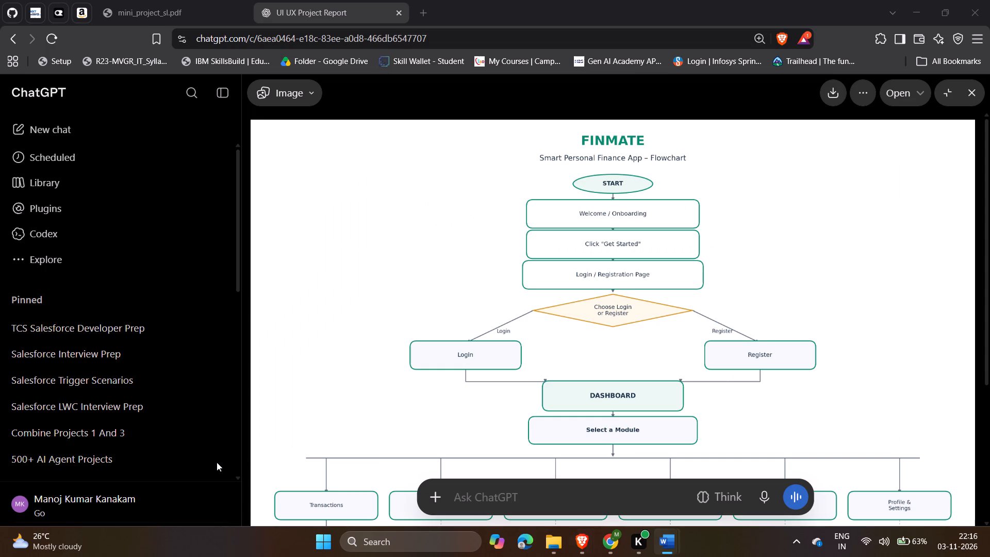
pyautogui.hotkey('alt', 'Tab')
pyautogui.hotkey('alt', 'Tab')
pyautogui.hotkey('alt', 'Tab')
pyautogui.scroll(-3, 217, 462)
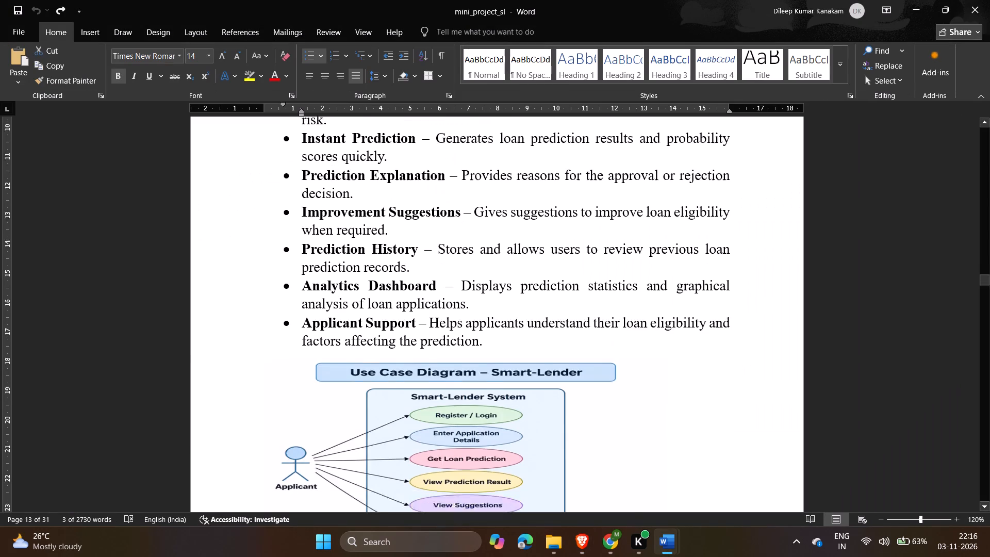
pyautogui.scroll(-12, 217, 462)
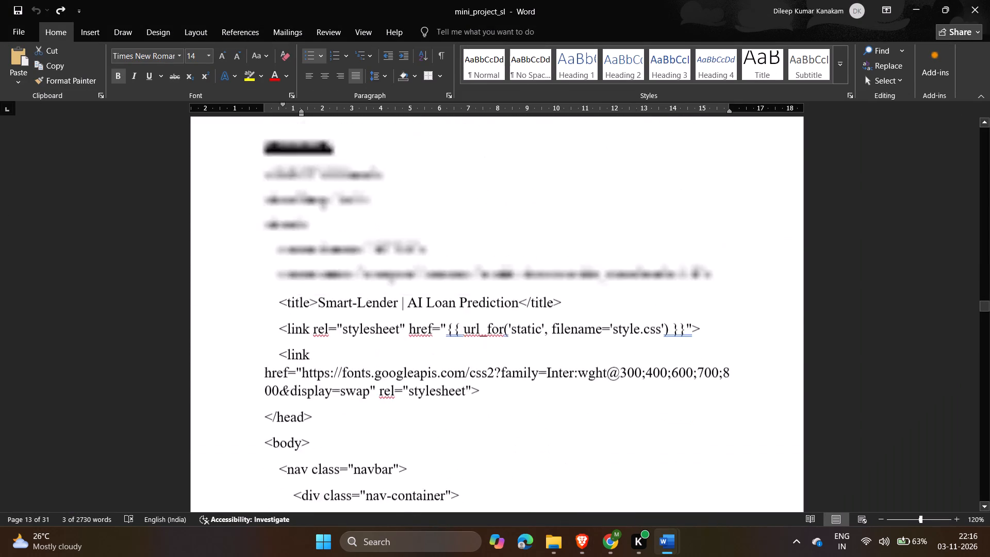
pyautogui.scroll(-11, 217, 462)
pyautogui.scroll(2, 217, 462)
pyautogui.scroll(-6, 217, 462)
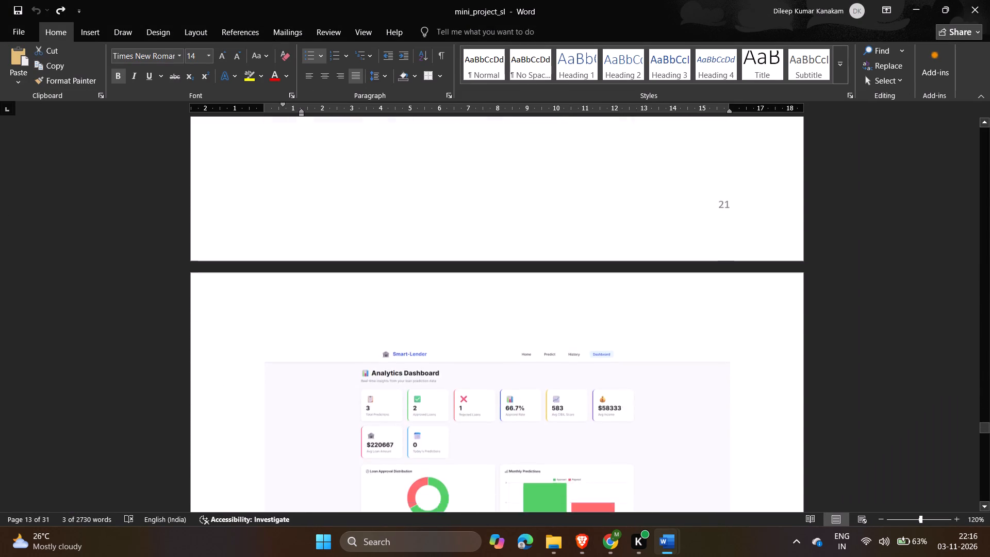
pyautogui.scroll(-6, 217, 462)
pyautogui.scroll(3, 217, 462)
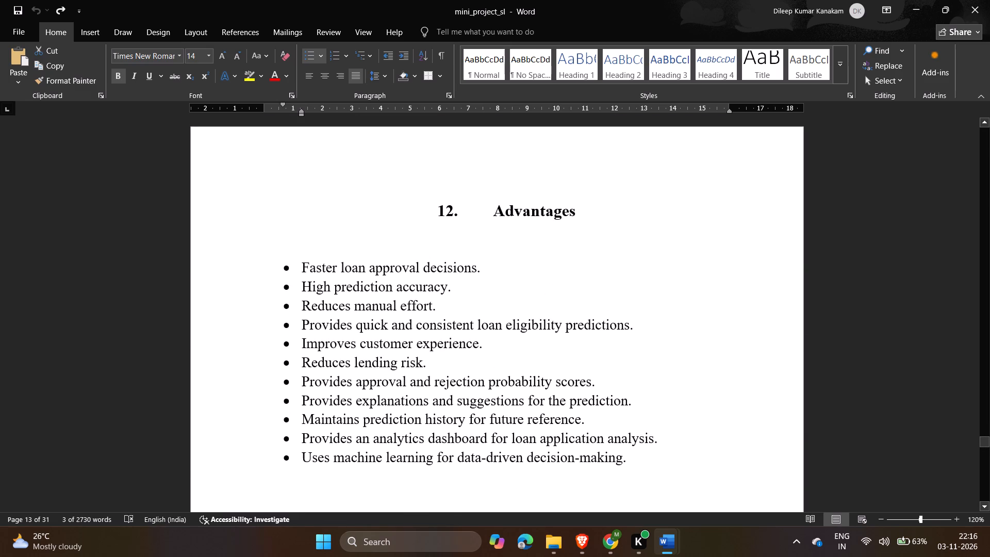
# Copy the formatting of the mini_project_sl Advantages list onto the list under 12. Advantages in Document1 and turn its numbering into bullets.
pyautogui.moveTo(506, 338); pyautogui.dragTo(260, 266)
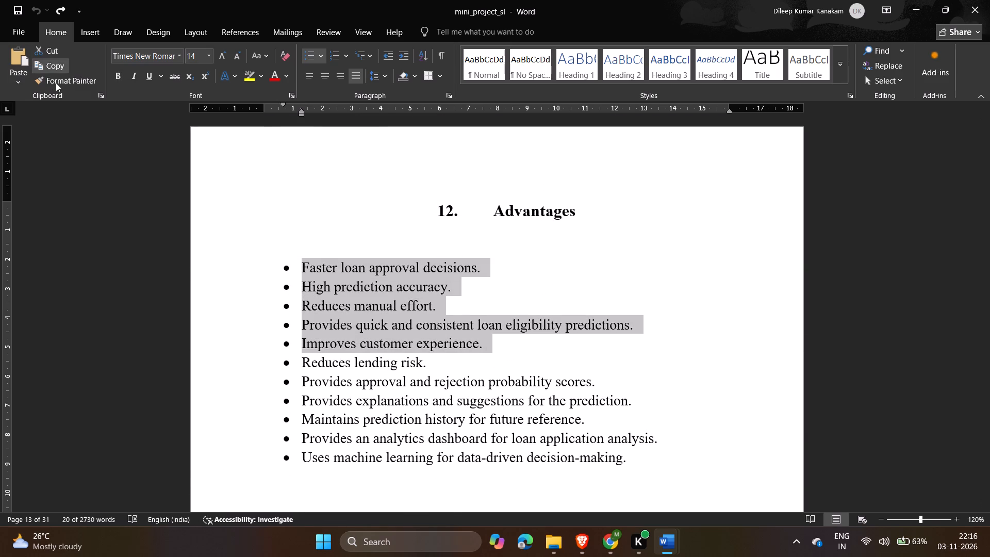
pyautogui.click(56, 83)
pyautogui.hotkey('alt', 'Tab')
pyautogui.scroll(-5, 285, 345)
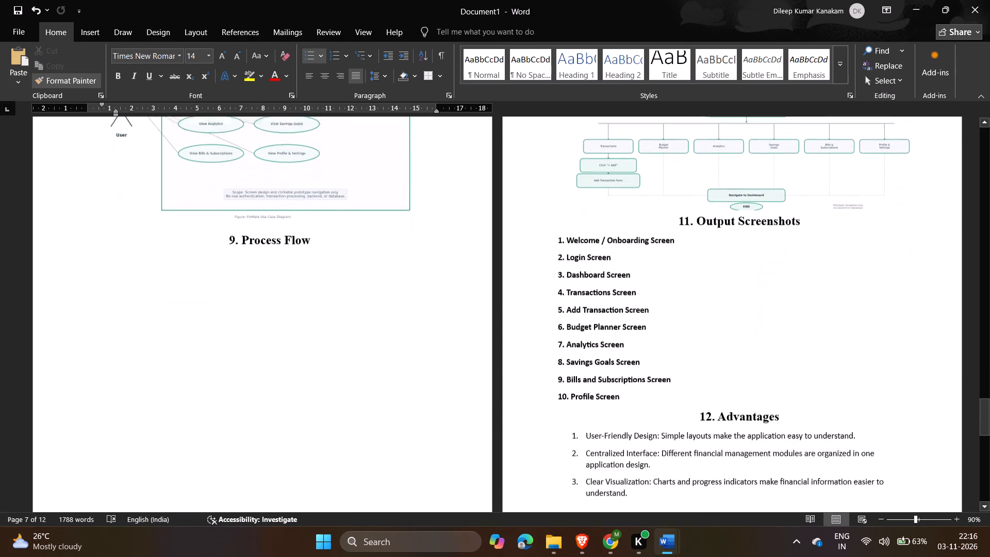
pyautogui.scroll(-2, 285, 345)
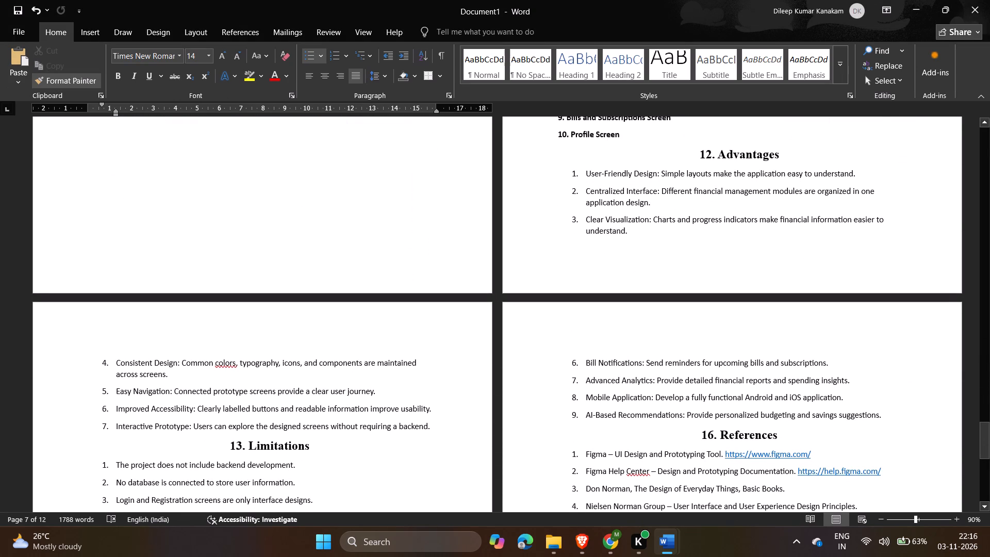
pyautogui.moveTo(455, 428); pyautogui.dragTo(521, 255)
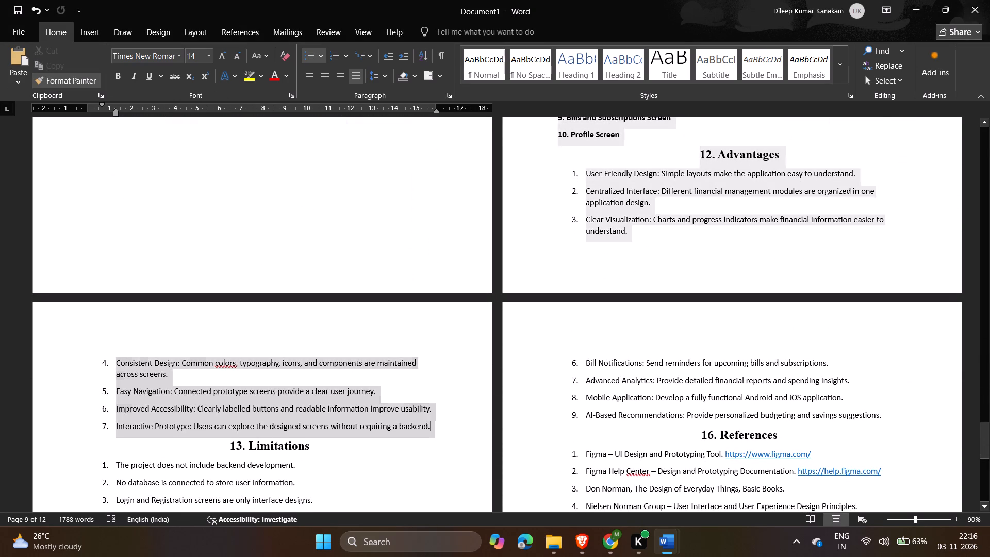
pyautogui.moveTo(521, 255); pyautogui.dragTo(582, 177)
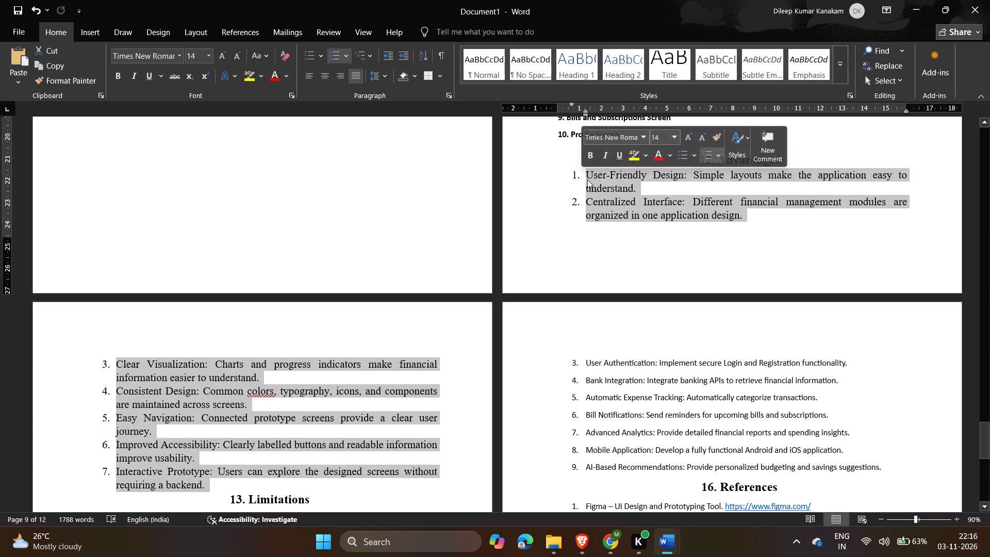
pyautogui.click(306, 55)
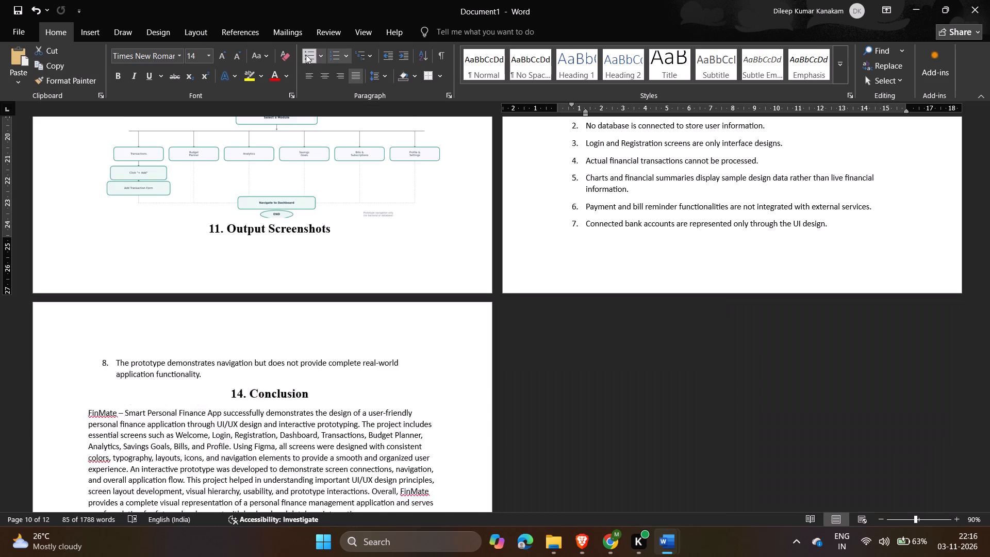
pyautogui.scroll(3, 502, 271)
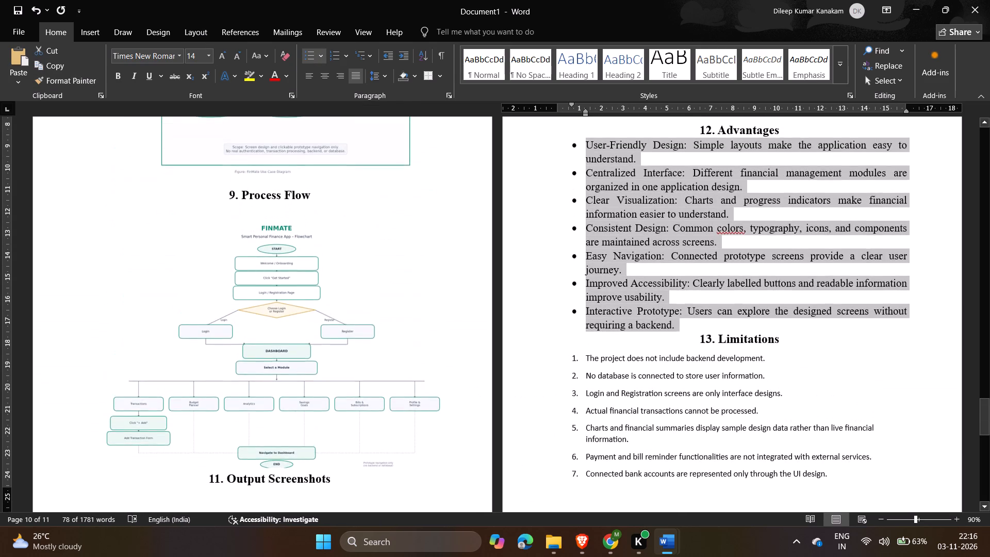
# Insert a blank line below the Process Flow flowchart so the 11. Output Screenshots heading starts on the next page.
pyautogui.scroll(1, 502, 271)
pyautogui.click(752, 195)
pyautogui.scroll(-1, 752, 195)
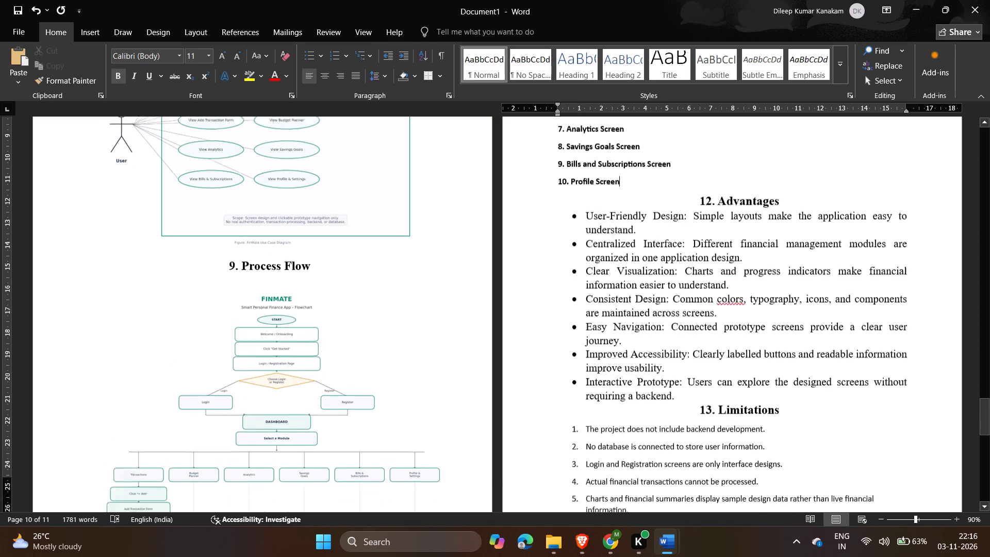
pyautogui.scroll(-1, 752, 195)
pyautogui.scroll(3, 752, 195)
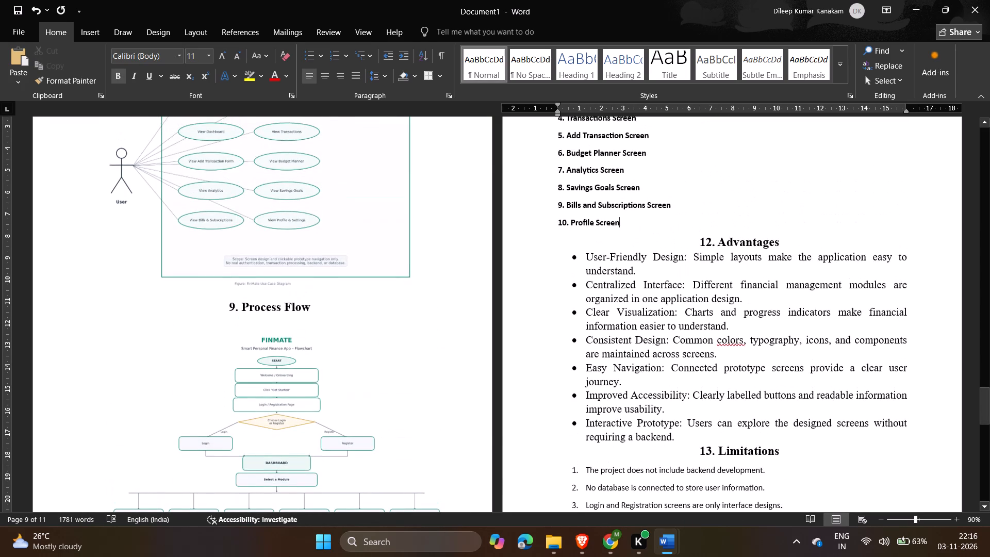
pyautogui.scroll(2, 752, 195)
pyautogui.scroll(-5, 752, 195)
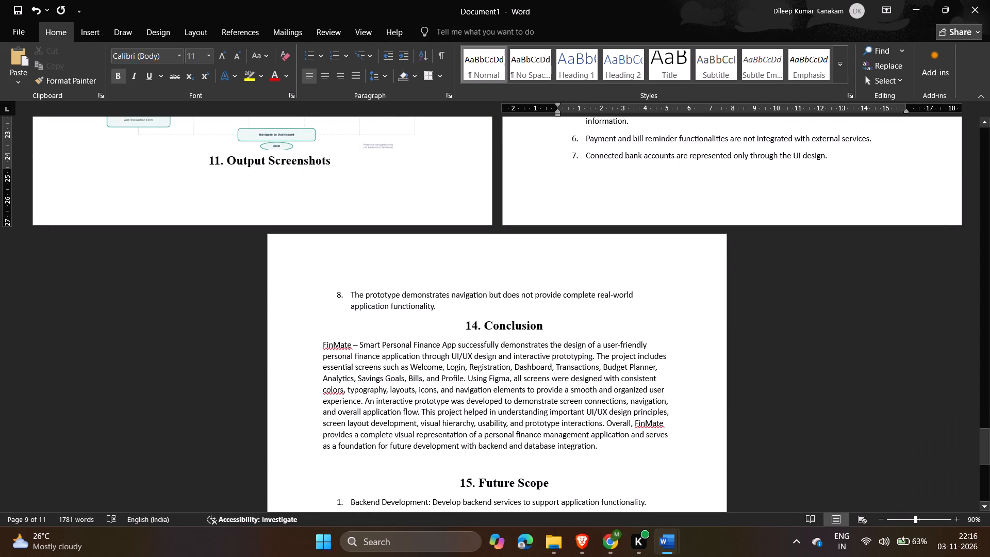
pyautogui.click(466, 142)
pyautogui.press('Return')
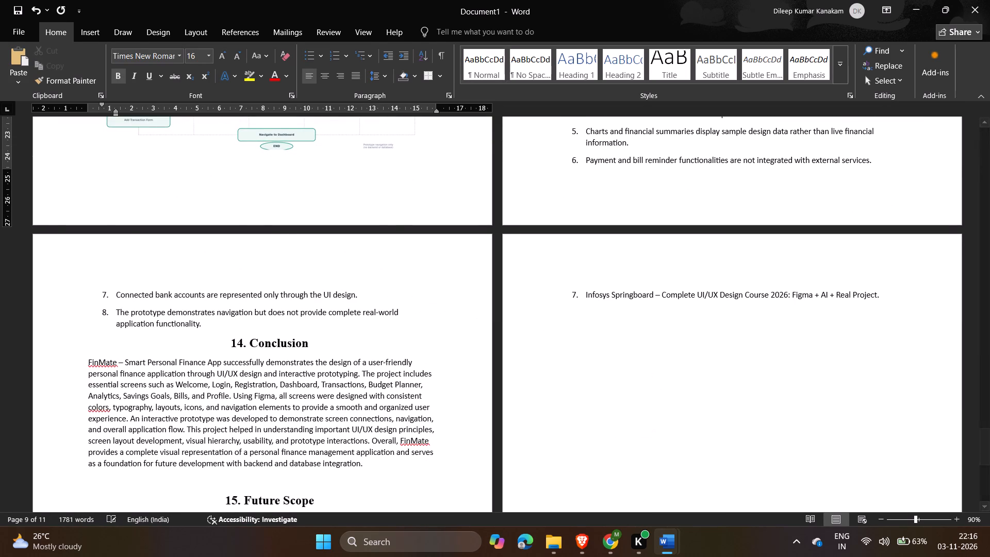
pyautogui.scroll(4, 466, 142)
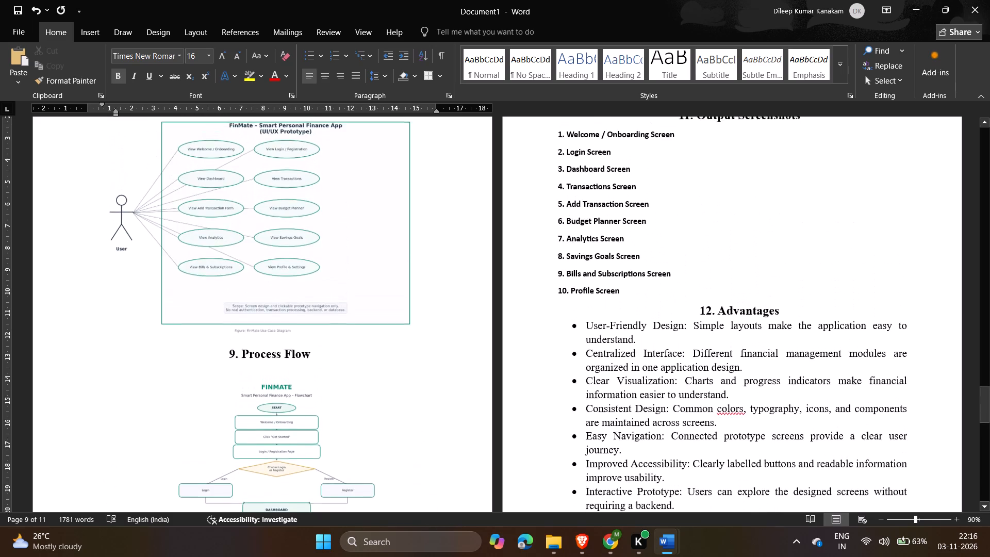
pyautogui.scroll(1, 466, 142)
pyautogui.scroll(-1, 623, 237)
pyautogui.hotkey('alt', 'Tab')
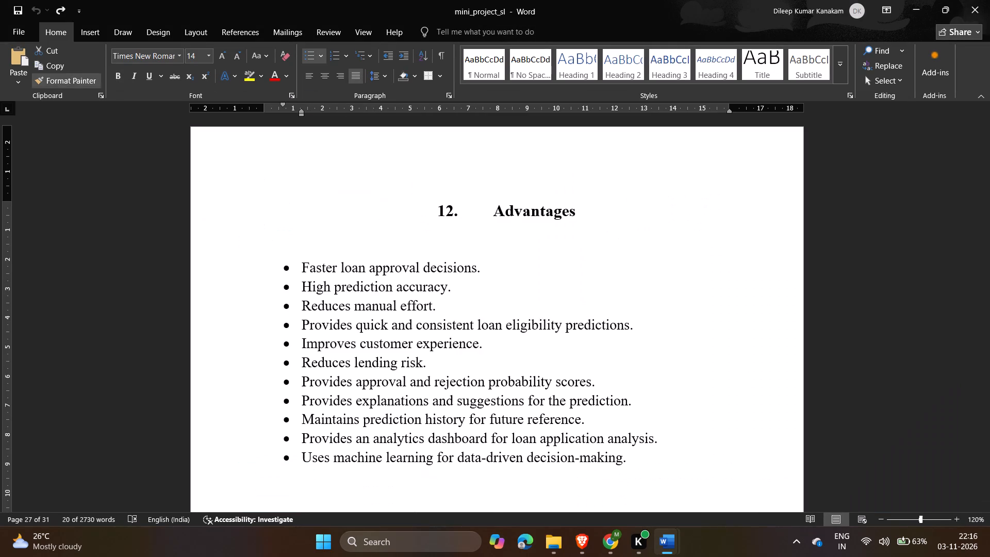
pyautogui.scroll(-6, 623, 237)
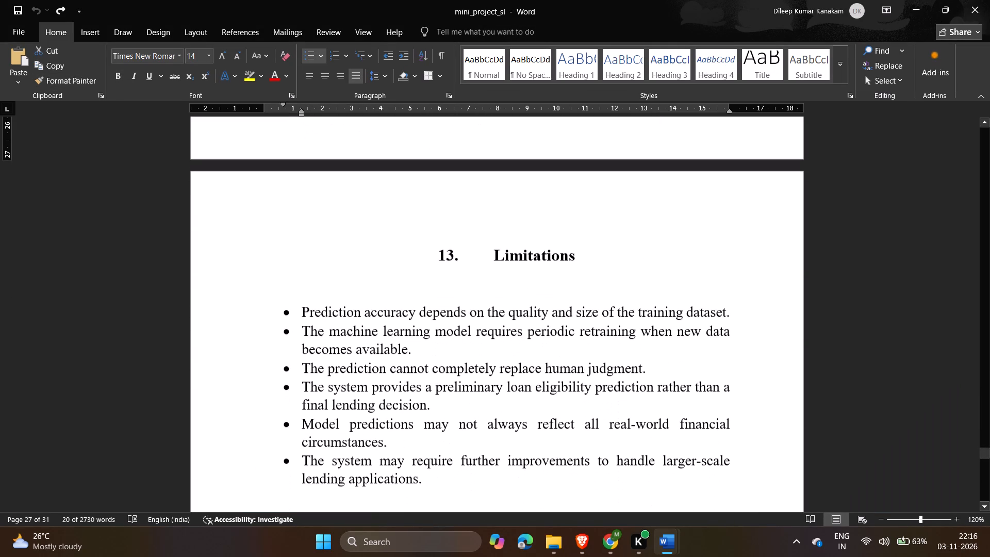
pyautogui.hotkey('alt', 'Tab')
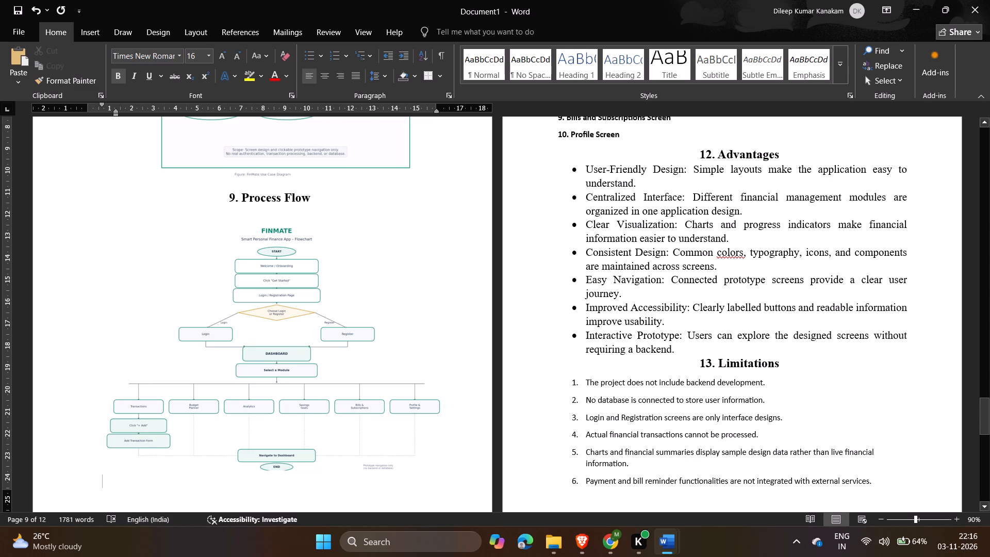
pyautogui.click(683, 348)
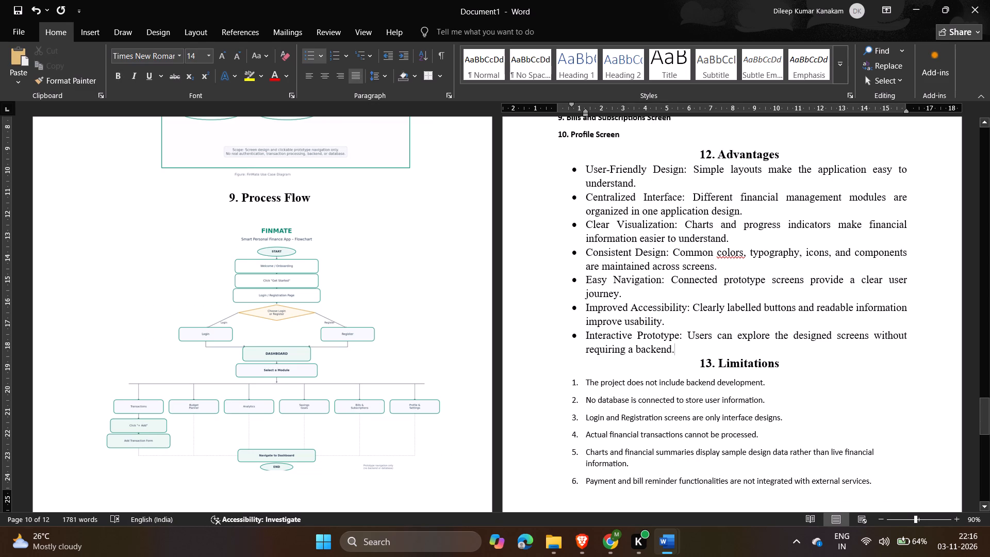
pyautogui.hotkey('alt', 'Tab')
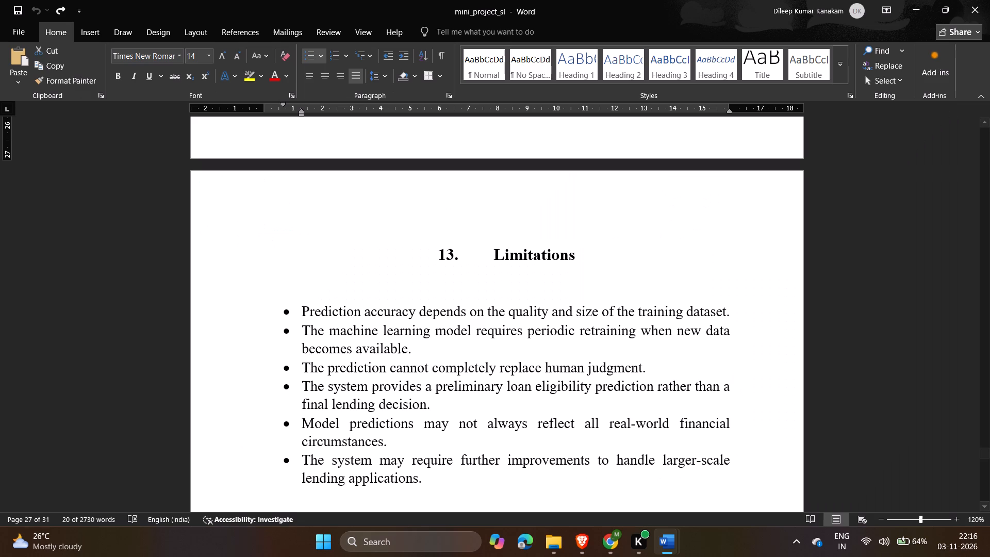
pyautogui.hotkey('alt', 'Tab')
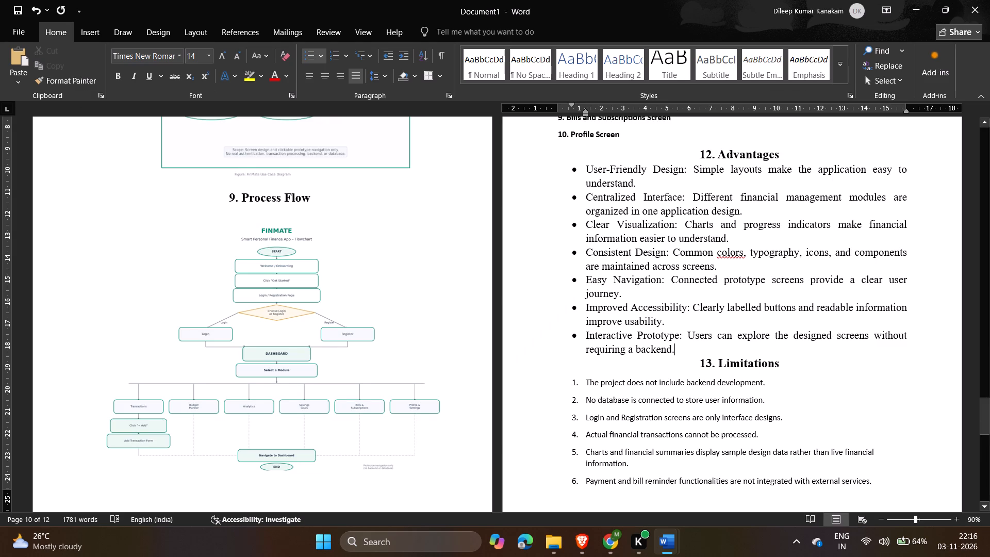
pyautogui.moveTo(679, 343); pyautogui.dragTo(571, 173)
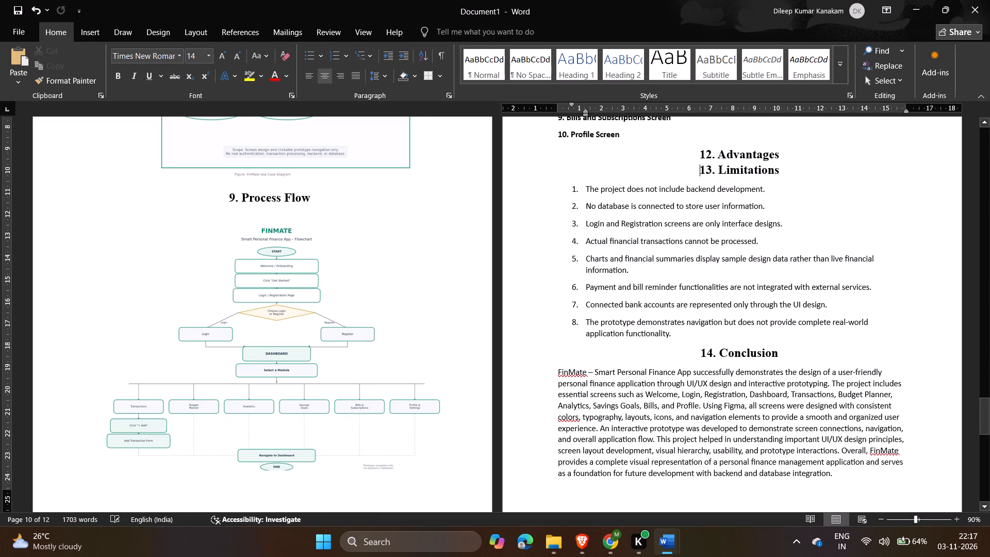
# Paste the bullet list copied from ChatGPT on a new line under the 12. Advantages heading.
pyautogui.click(797, 156)
pyautogui.press('Return')
pyautogui.press('BackSpace')
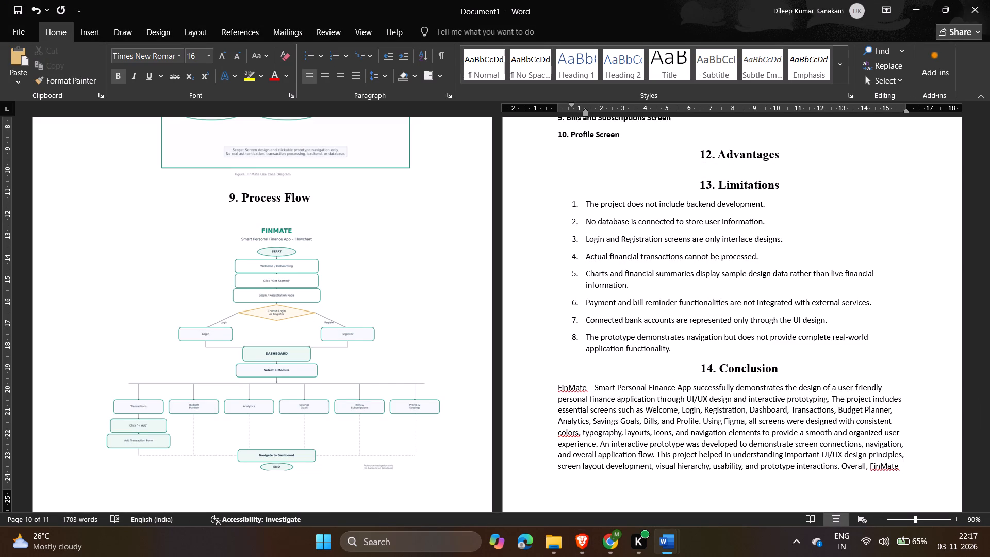
pyautogui.hotkey('ctrl', 'v')
# Copy the formatting of the 7. Proposed Solution bullets onto the whole bullet list under 12. Advantages with Format Painter.
pyautogui.scroll(4, 653, 277)
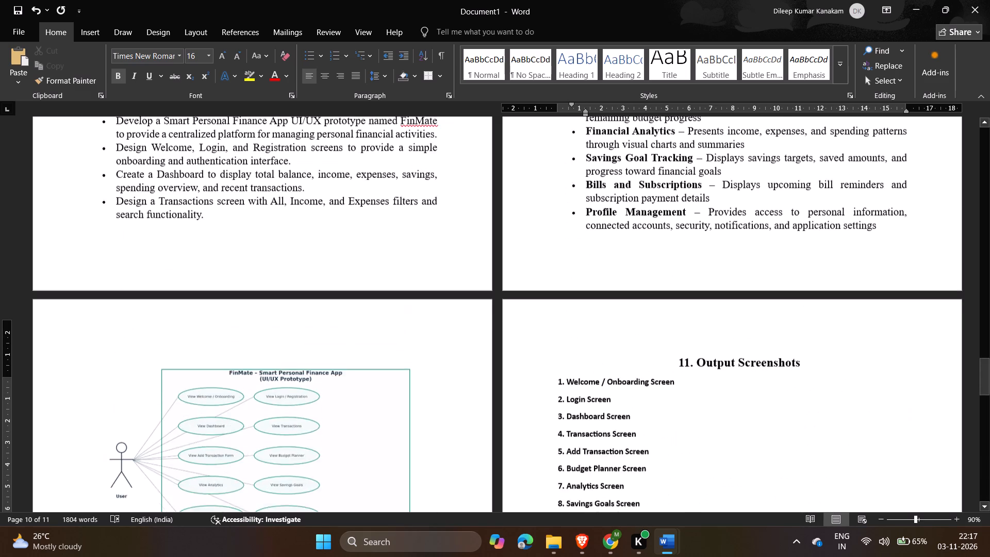
pyautogui.scroll(1, 653, 277)
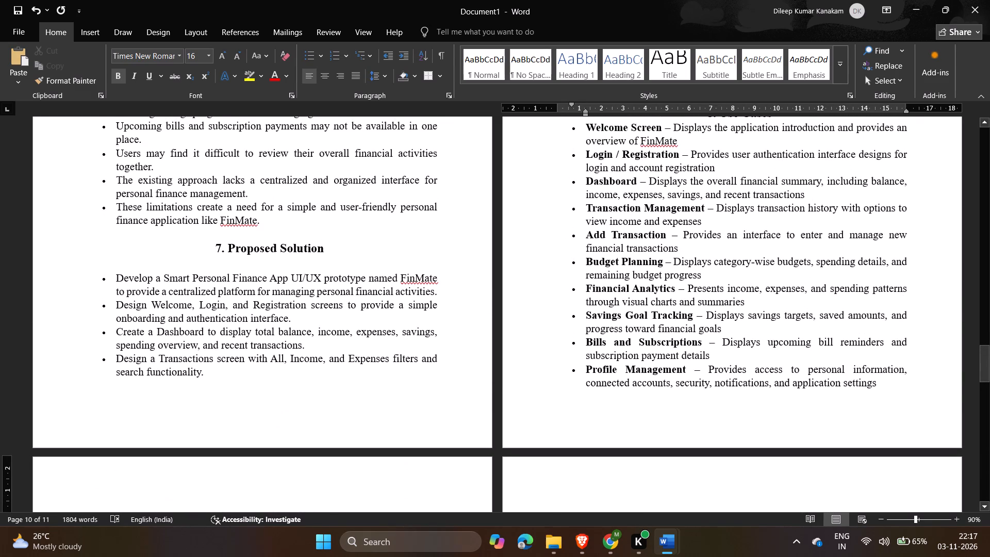
pyautogui.moveTo(217, 368); pyautogui.dragTo(82, 283)
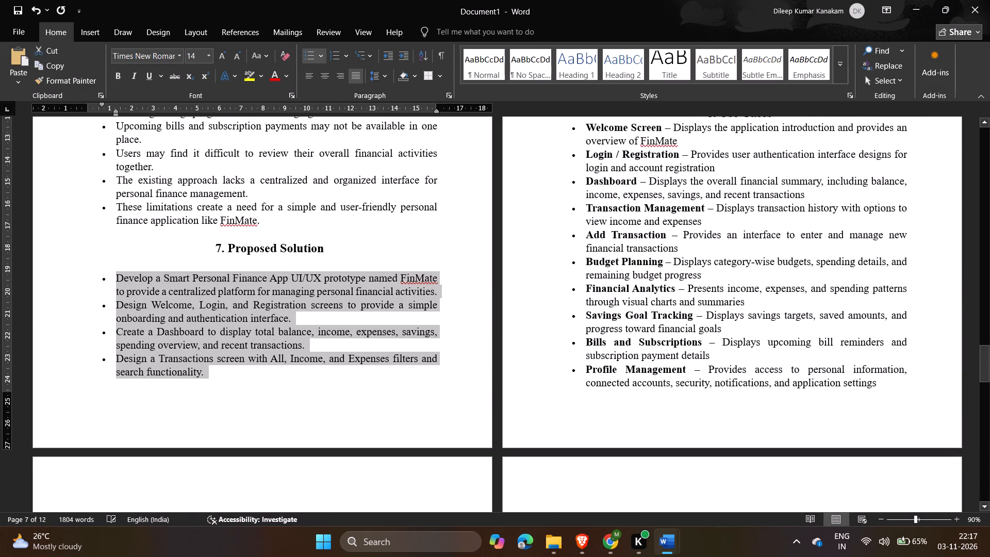
pyautogui.click(88, 76)
pyautogui.scroll(-5, 479, 307)
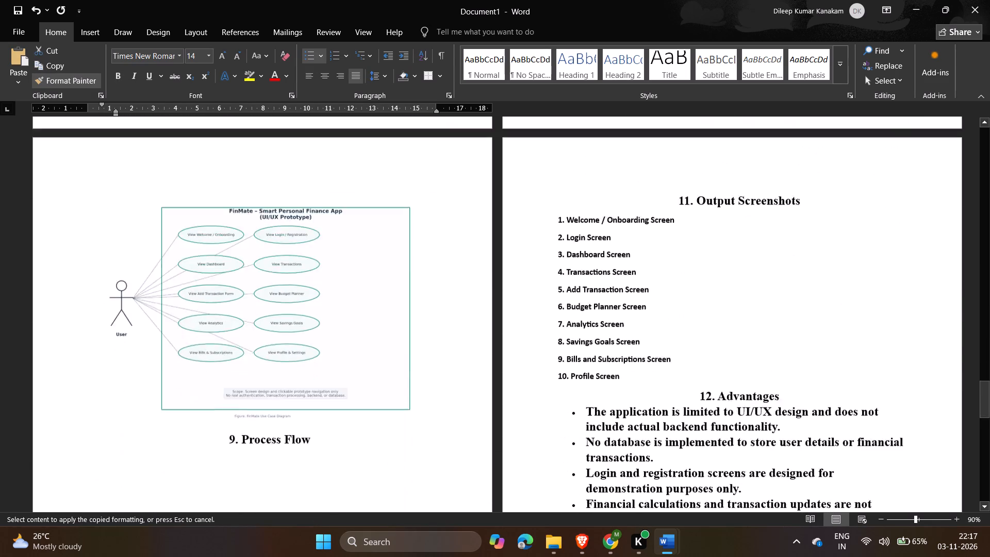
pyautogui.scroll(-1, 479, 307)
pyautogui.scroll(-1, 701, 404)
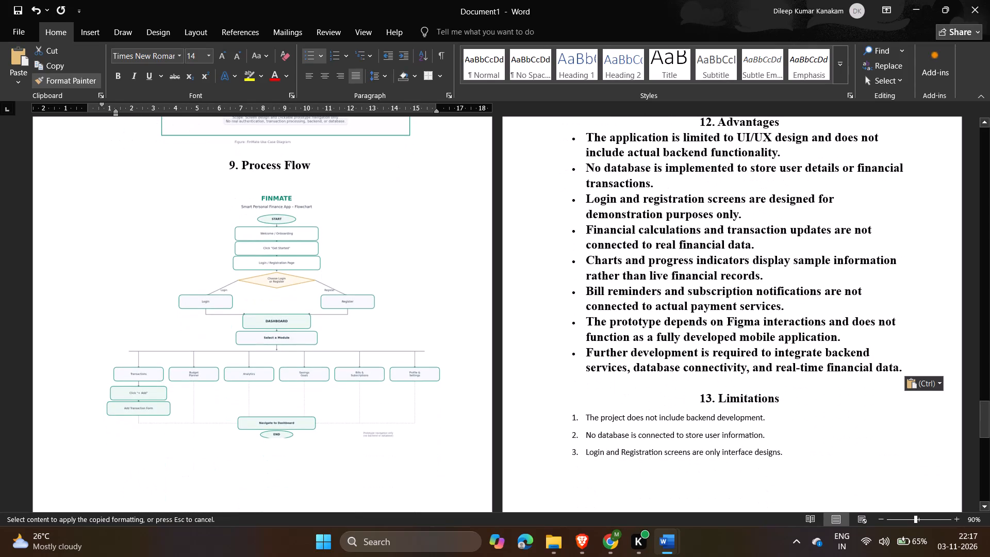
pyautogui.moveTo(907, 368); pyautogui.dragTo(612, 152)
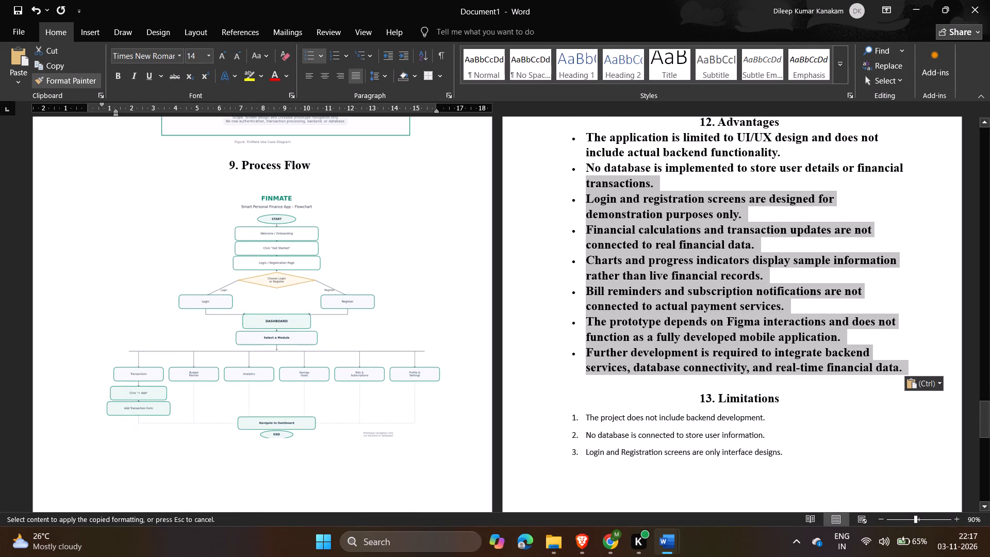
pyautogui.moveTo(612, 152); pyautogui.dragTo(589, 144)
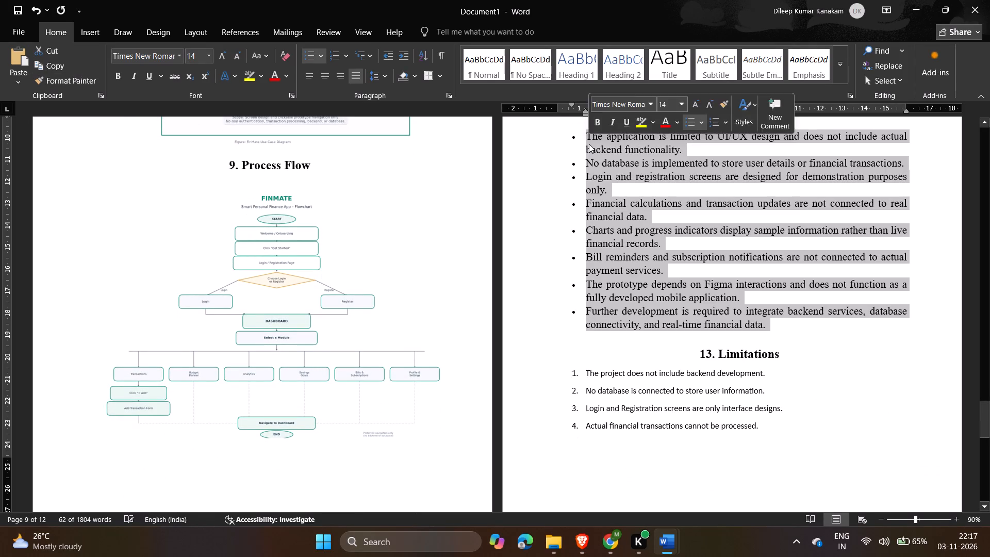
pyautogui.click(859, 332)
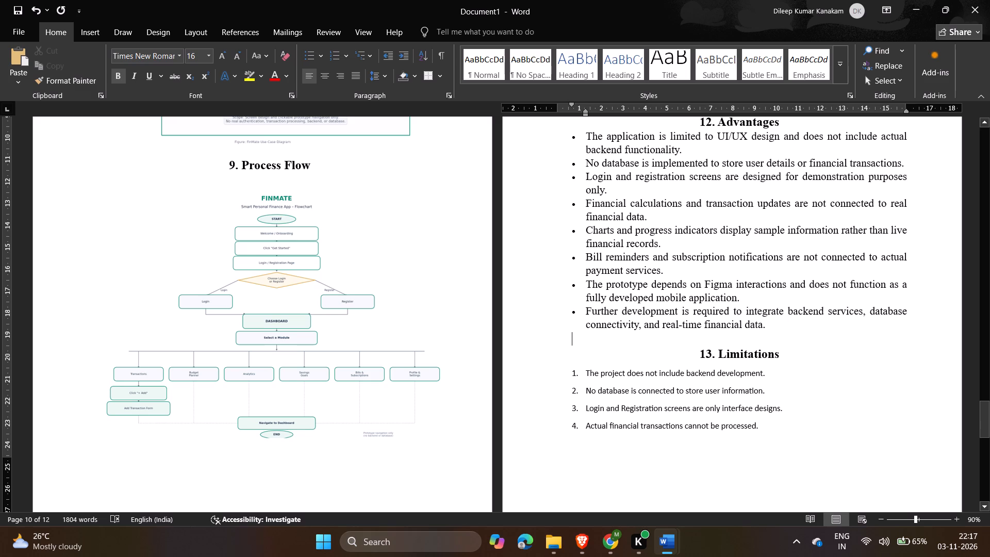
# Check the Advantages, Limitations and Conclusion pages of mini_project_sl as a formatting reference.
pyautogui.hotkey('alt', 'Tab')
pyautogui.scroll(-3, 577, 361)
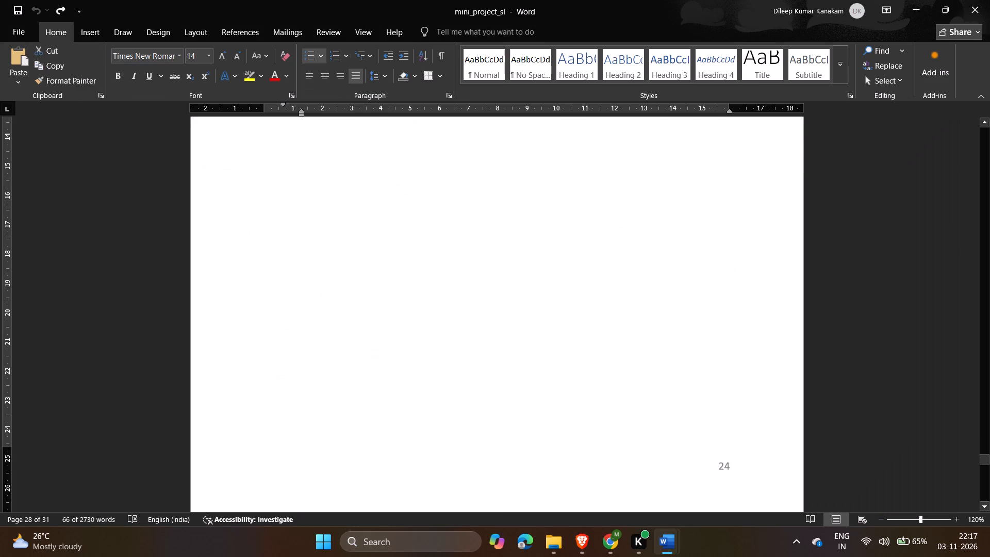
pyautogui.scroll(4, 577, 361)
pyautogui.scroll(-2, 577, 361)
pyautogui.scroll(1, 577, 361)
pyautogui.scroll(-1, 577, 361)
pyautogui.scroll(1, 577, 361)
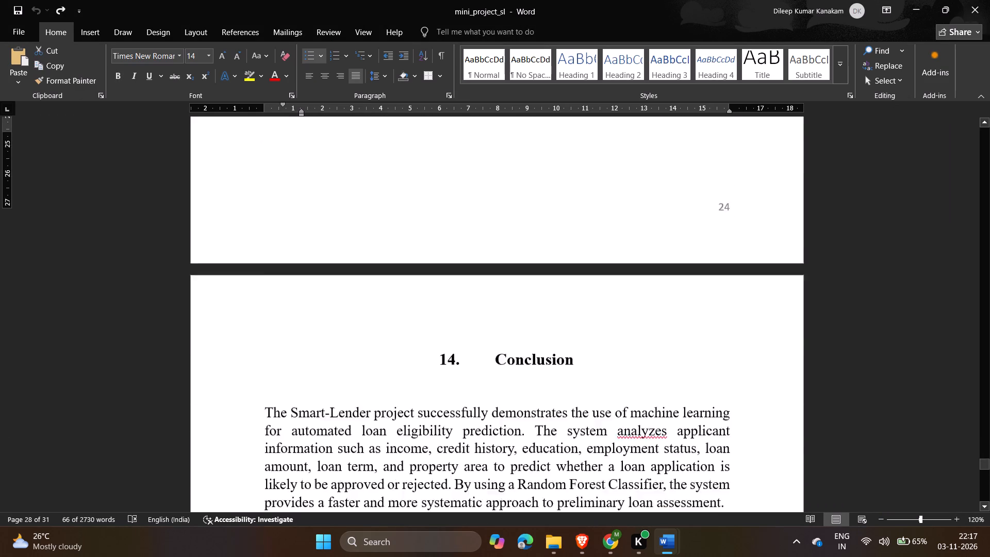
pyautogui.scroll(5, 577, 361)
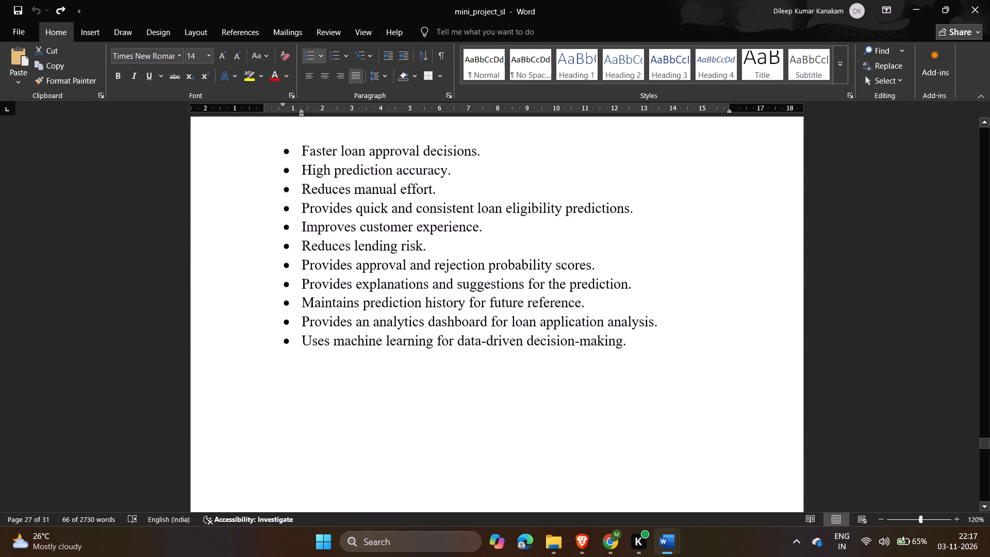
pyautogui.hotkey('alt', 'Tab')
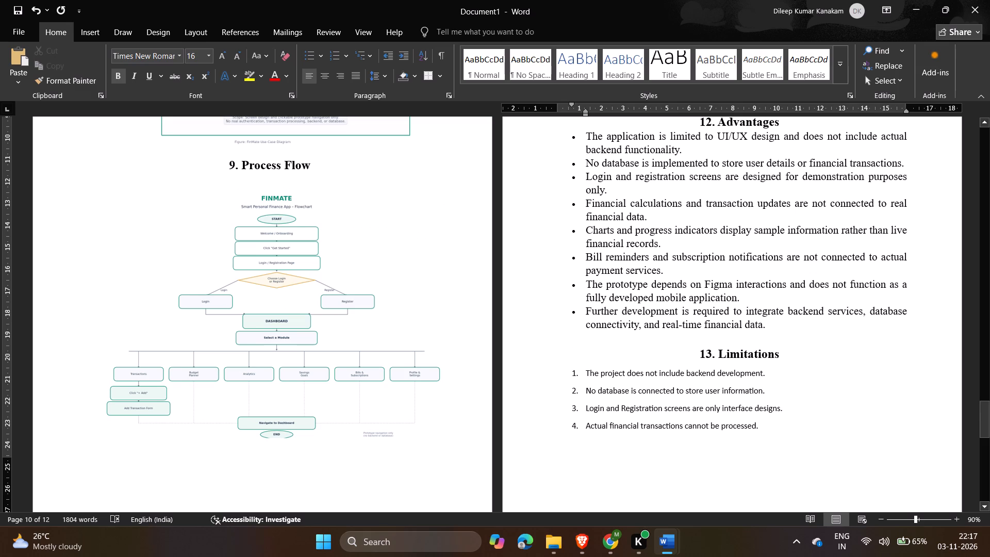
# Copy the formatting of the last 12. Advantages bullets onto all items under 13. Limitations with Format Painter.
pyautogui.click(587, 374)
pyautogui.click(587, 374)
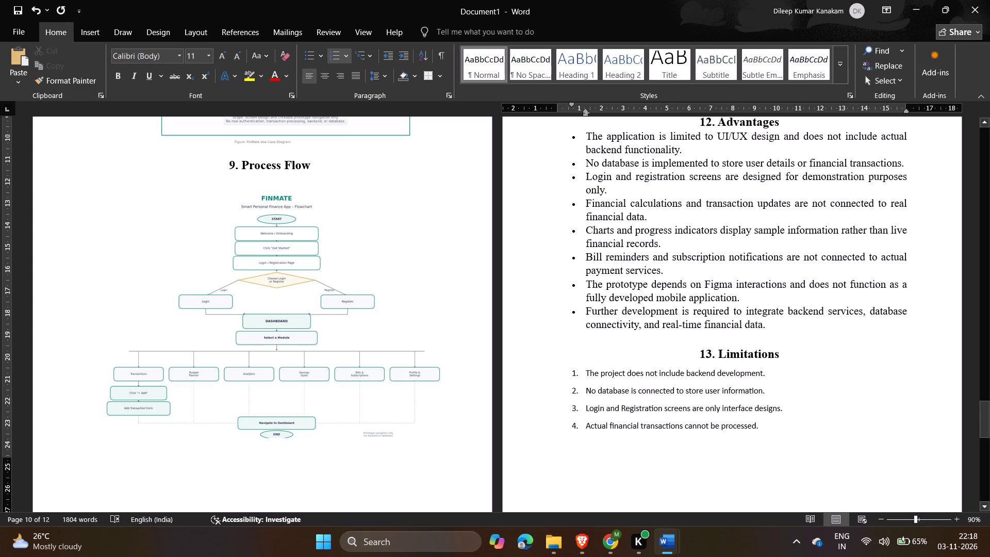
pyautogui.moveTo(772, 325); pyautogui.dragTo(576, 276)
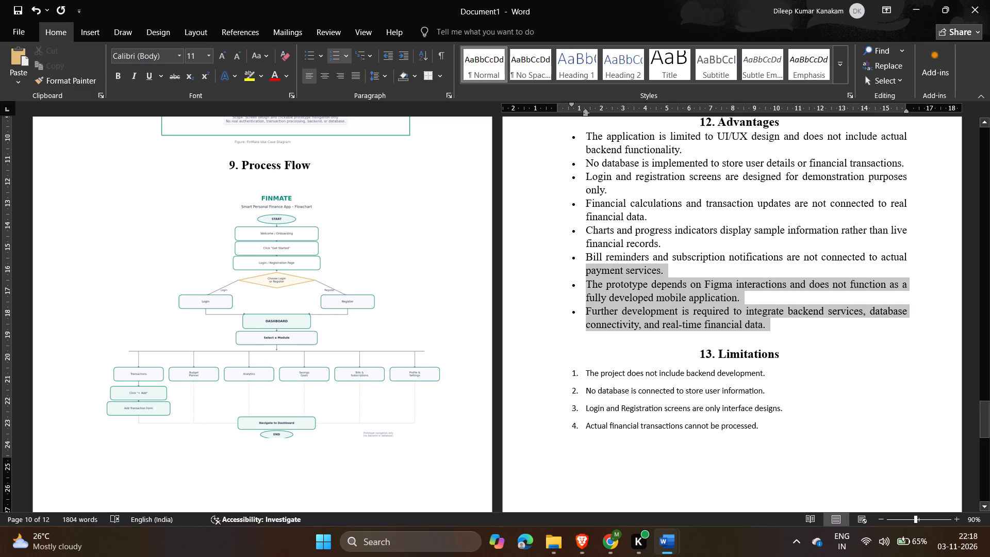
pyautogui.moveTo(576, 276); pyautogui.dragTo(574, 262)
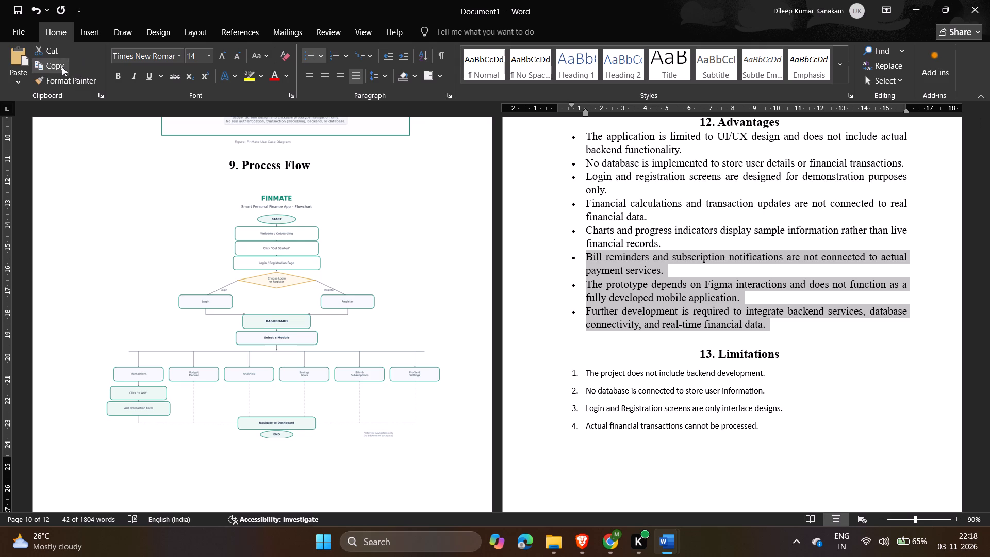
pyautogui.click(70, 75)
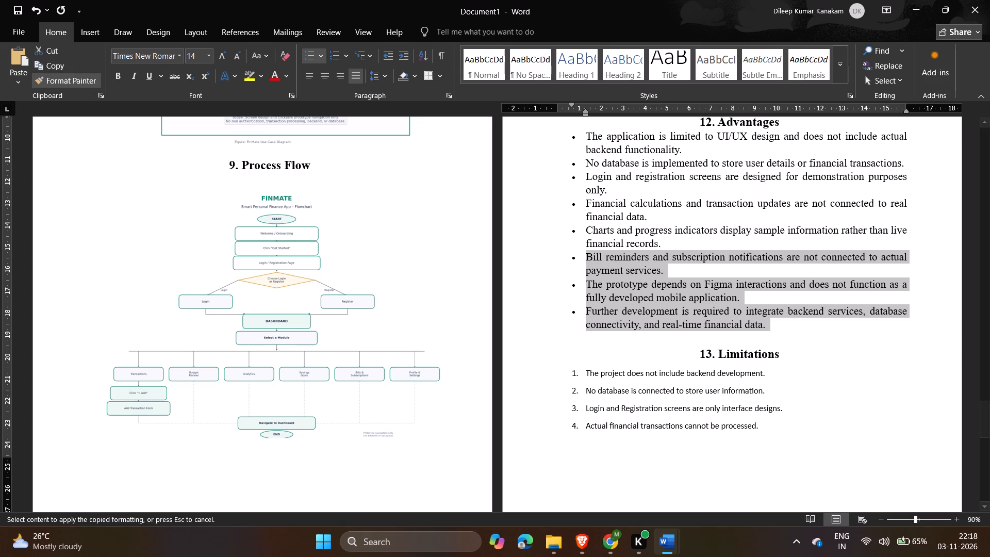
pyautogui.moveTo(584, 372); pyautogui.dragTo(618, 468)
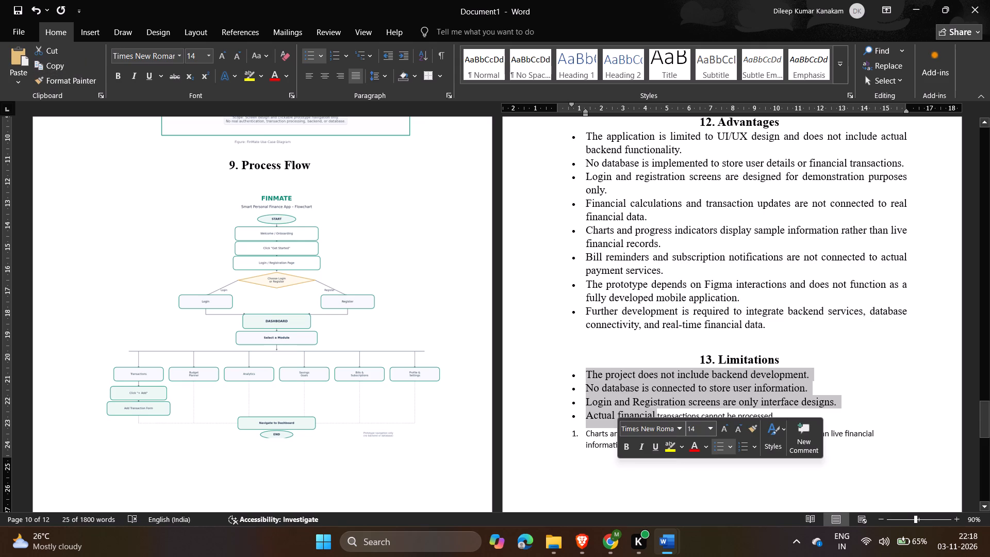
pyautogui.click(80, 81)
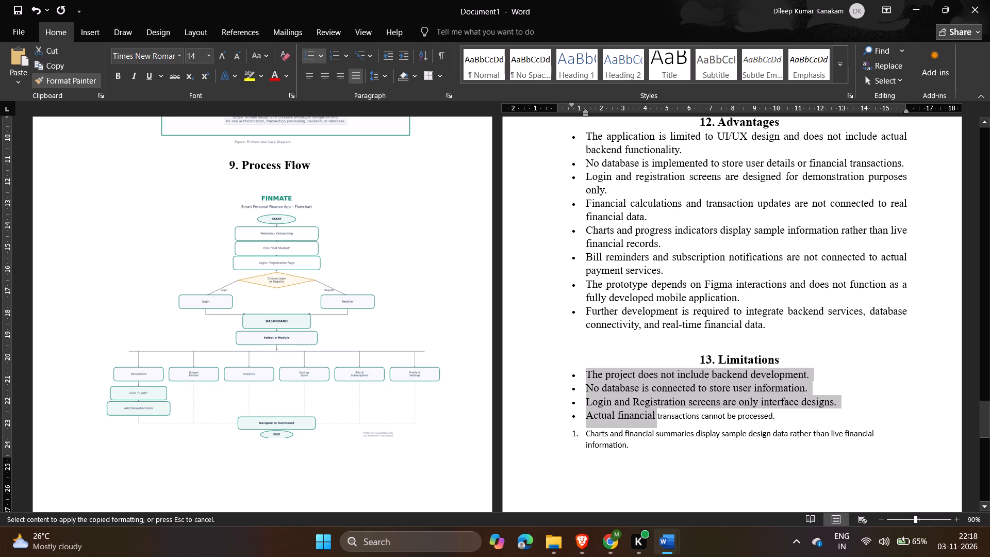
pyautogui.moveTo(659, 414); pyautogui.dragTo(681, 556)
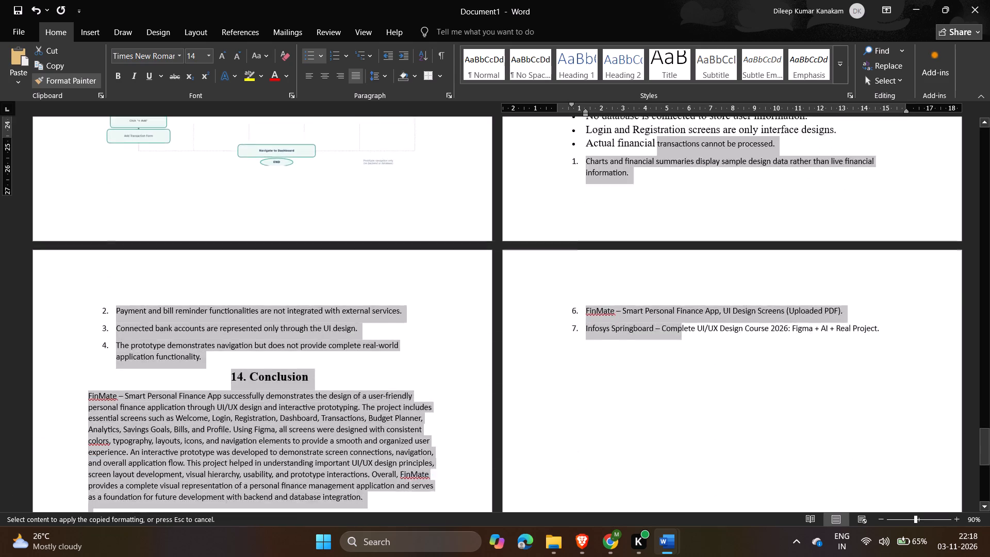
pyautogui.moveTo(681, 556); pyautogui.dragTo(223, 242)
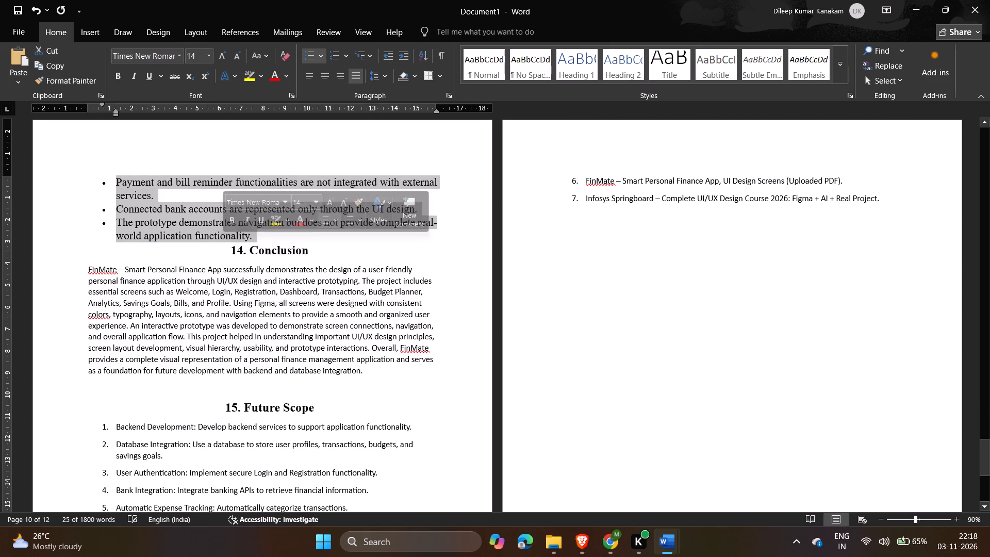
pyautogui.scroll(2, 601, 266)
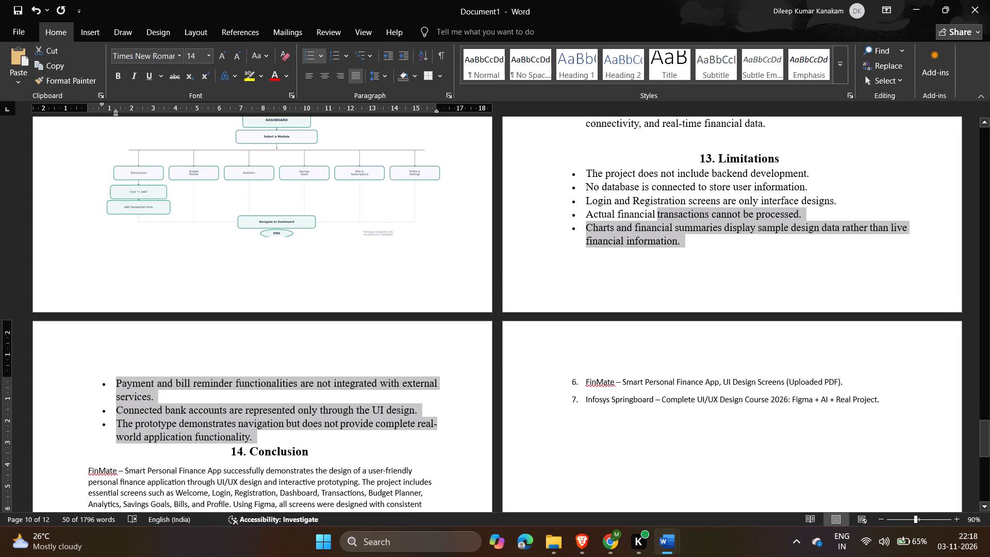
pyautogui.click(694, 249)
# Review Document1's formatting from the Proposed Solution and use case pages down to the 14. Conclusion section.
pyautogui.scroll(3, 694, 249)
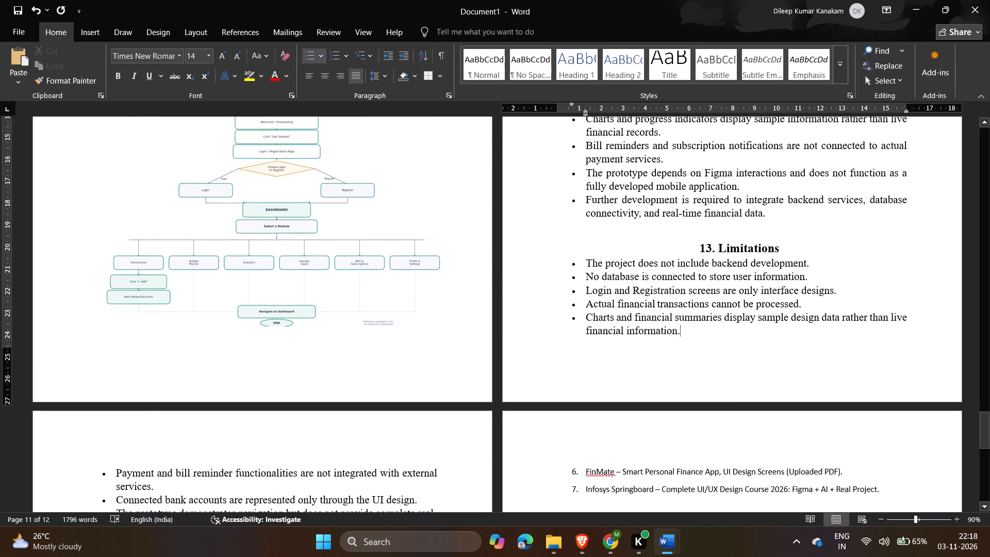
pyautogui.scroll(3, 694, 249)
pyautogui.hscroll(-1, 694, 249)
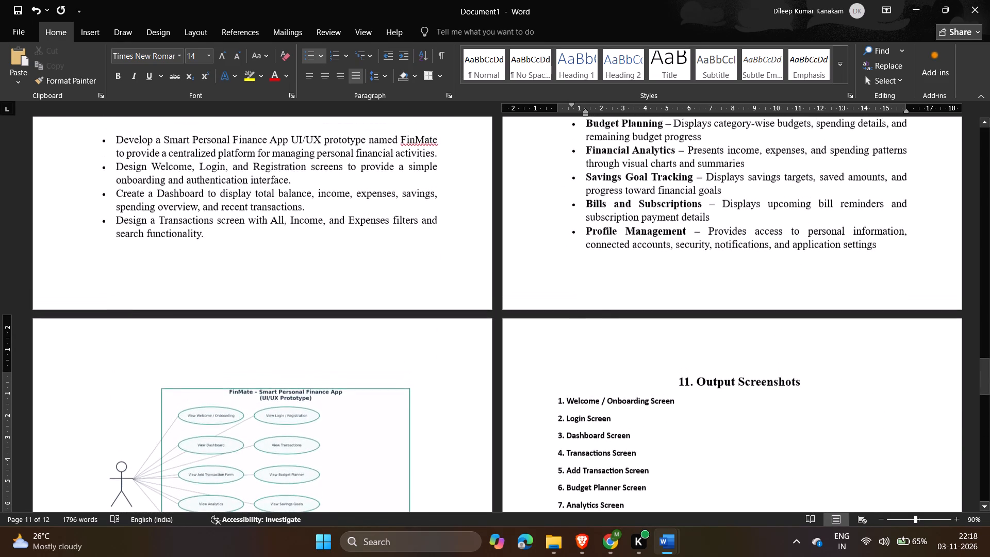
pyautogui.hscroll(-1, 694, 249)
pyautogui.scroll(-1, 694, 249)
pyautogui.hscroll(-1, 694, 249)
pyautogui.scroll(-2, 694, 249)
pyautogui.keyDown('ctrl'); pyautogui.scroll(1, 694, 249); pyautogui.keyUp('ctrl')
pyautogui.keyDown('ctrl'); pyautogui.scroll(-1, 694, 249); pyautogui.keyUp('ctrl')
pyautogui.scroll(-3, 694, 249)
pyautogui.click(694, 249)
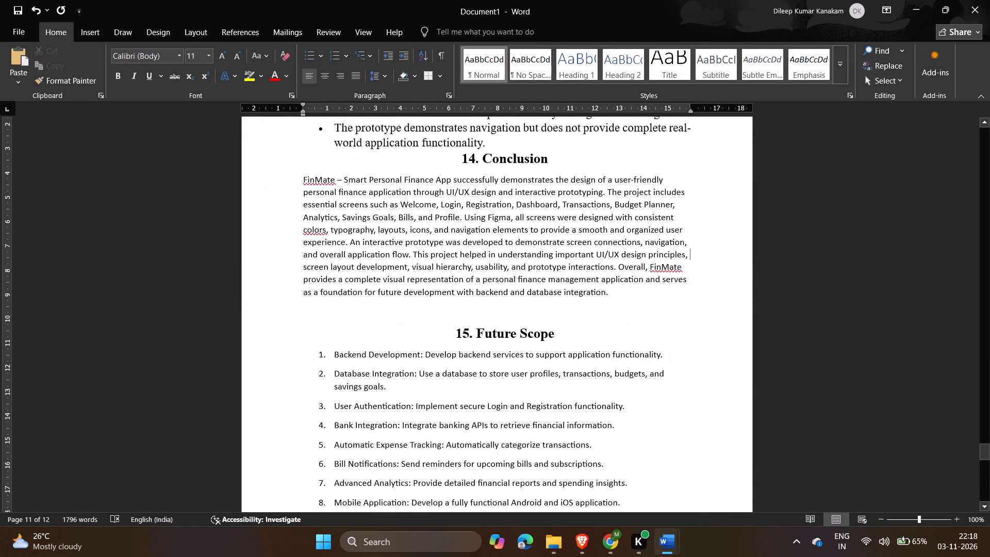
# Copy the formatting of the first Conclusion paragraph in mini_project_sl onto Document1's 14. Conclusion paragraph with Format Painter.
pyautogui.hotkey('alt', 'Tab')
pyautogui.scroll(-3, 499, 238)
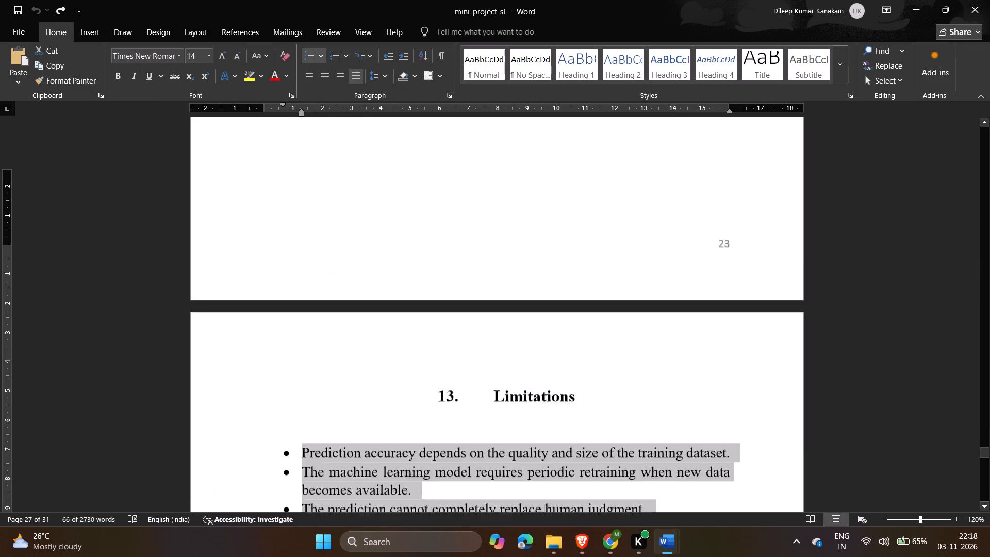
pyautogui.scroll(-5, 499, 238)
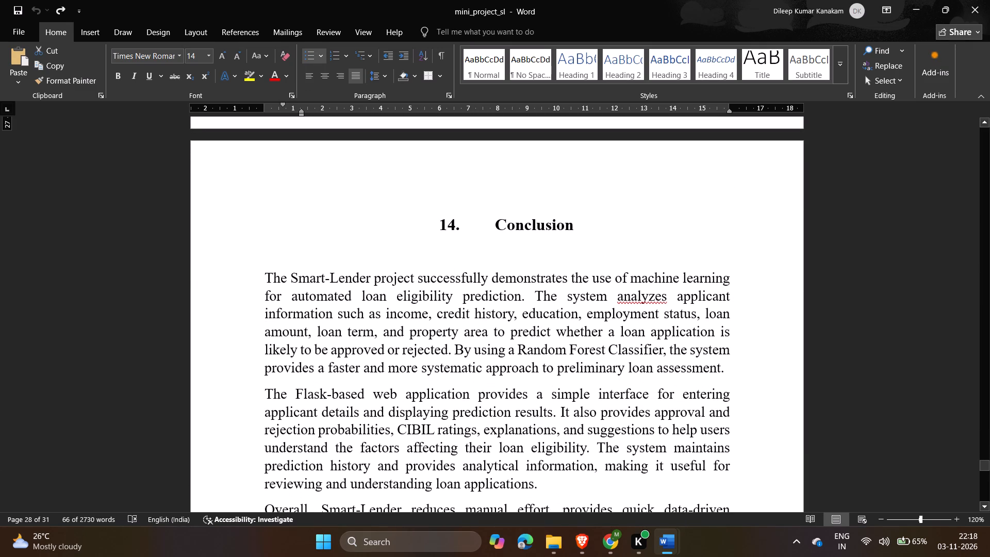
pyautogui.click(253, 277)
pyautogui.click(257, 277)
pyautogui.moveTo(257, 277); pyautogui.dragTo(736, 371)
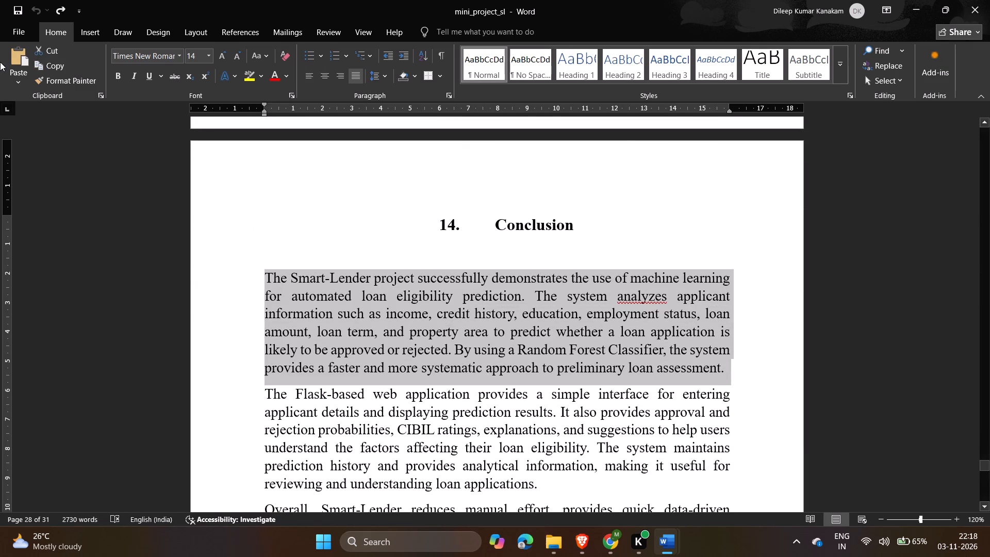
pyautogui.click(86, 78)
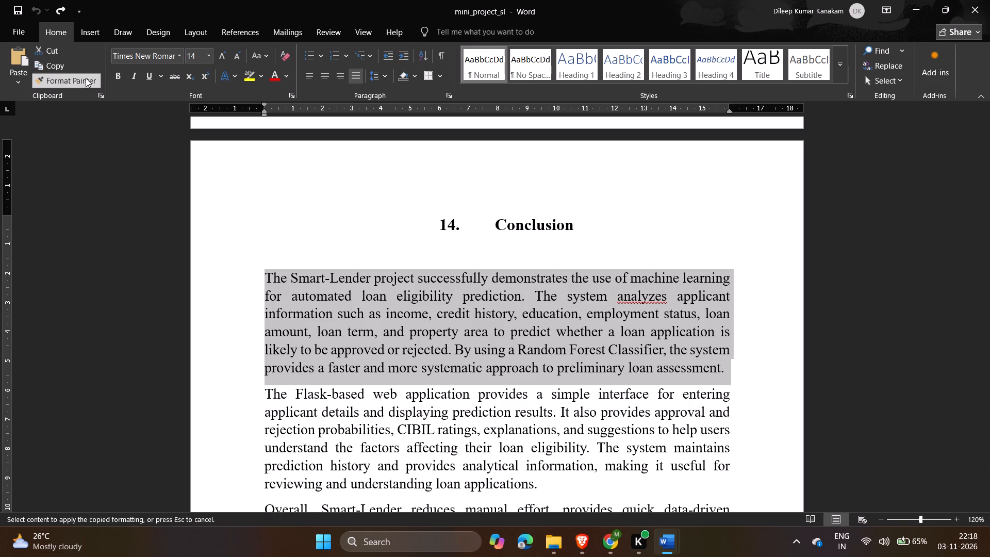
pyautogui.hotkey('alt', 'Tab')
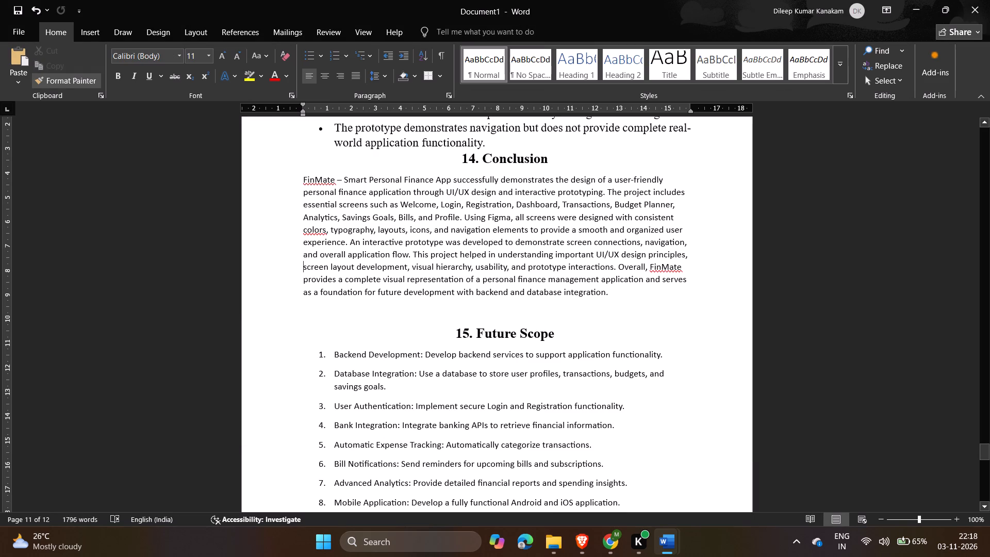
pyautogui.moveTo(637, 297); pyautogui.dragTo(212, 174)
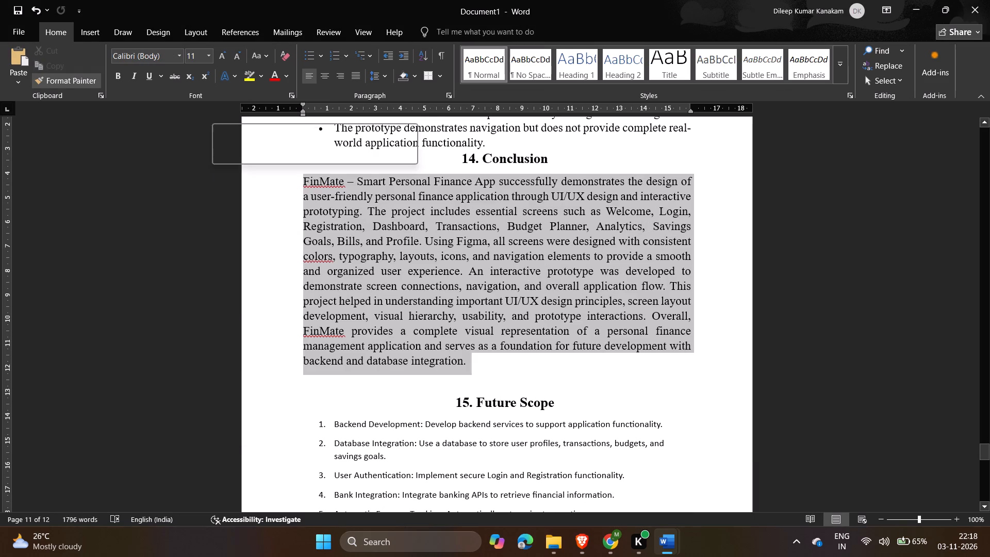
pyautogui.click(845, 305)
# Check how the 15. Future Scope section is written and formatted in mini_project_sl.
pyautogui.scroll(-1, 581, 302)
pyautogui.keyDown('ctrl'); pyautogui.scroll(1, 581, 302); pyautogui.keyUp('ctrl')
pyautogui.keyDown('ctrl'); pyautogui.scroll(-1, 581, 302); pyautogui.keyUp('ctrl')
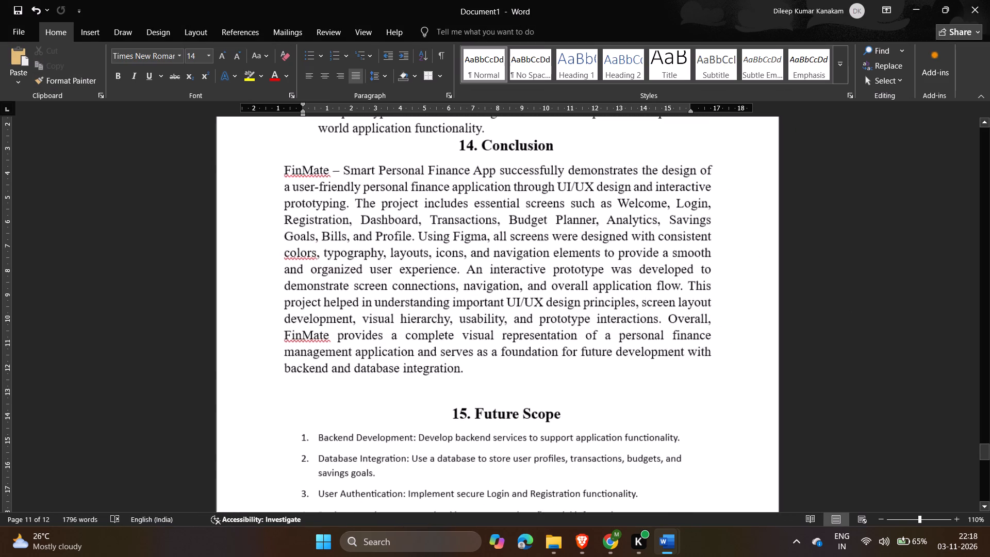
pyautogui.scroll(-1, 581, 302)
pyautogui.hotkey('alt', 'Tab')
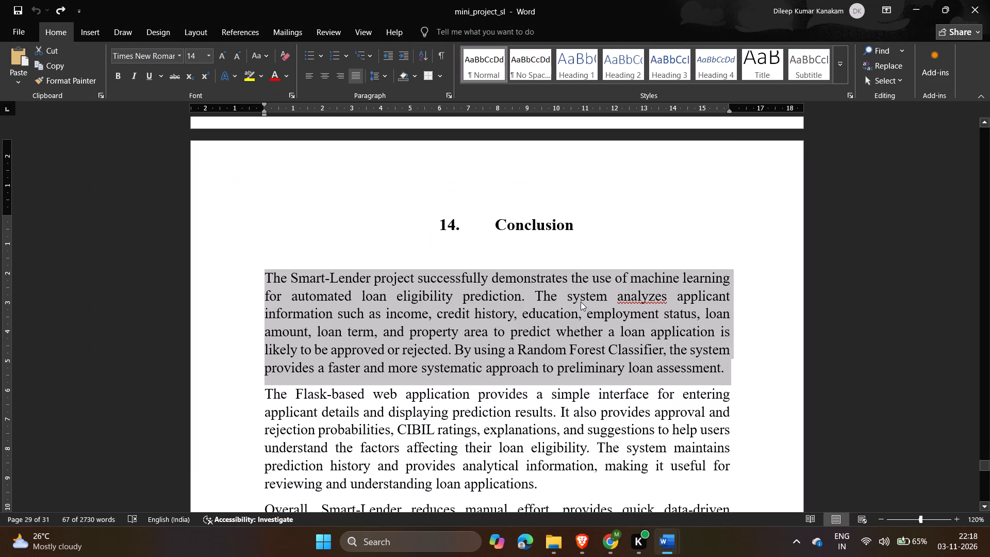
pyautogui.scroll(-7, 581, 302)
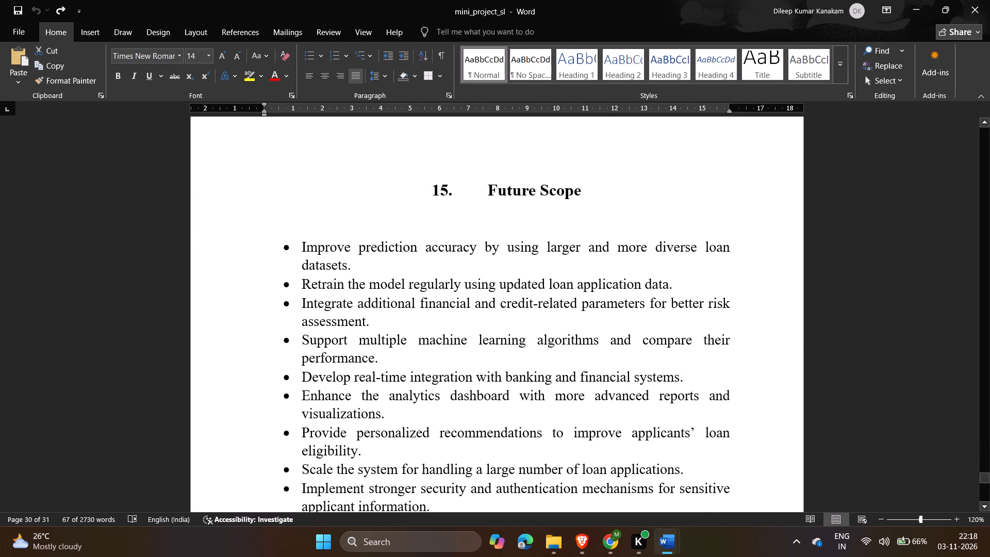
pyautogui.hotkey('alt', 'Tab')
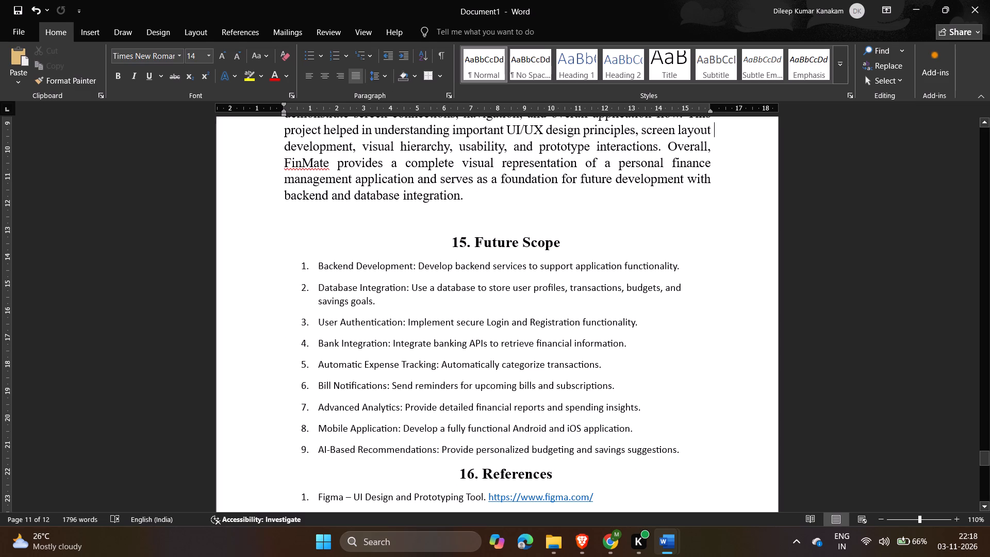
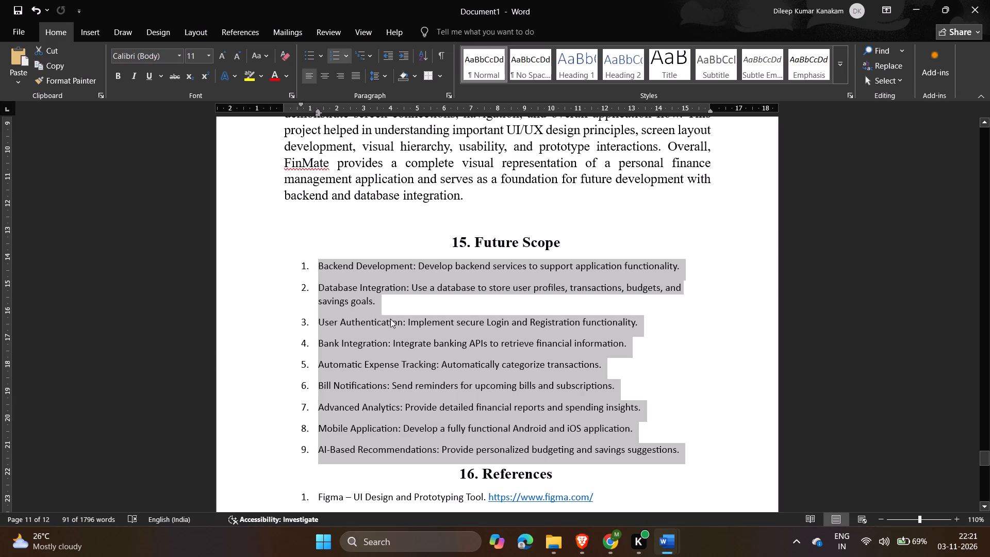
pyautogui.press('BackSpace')
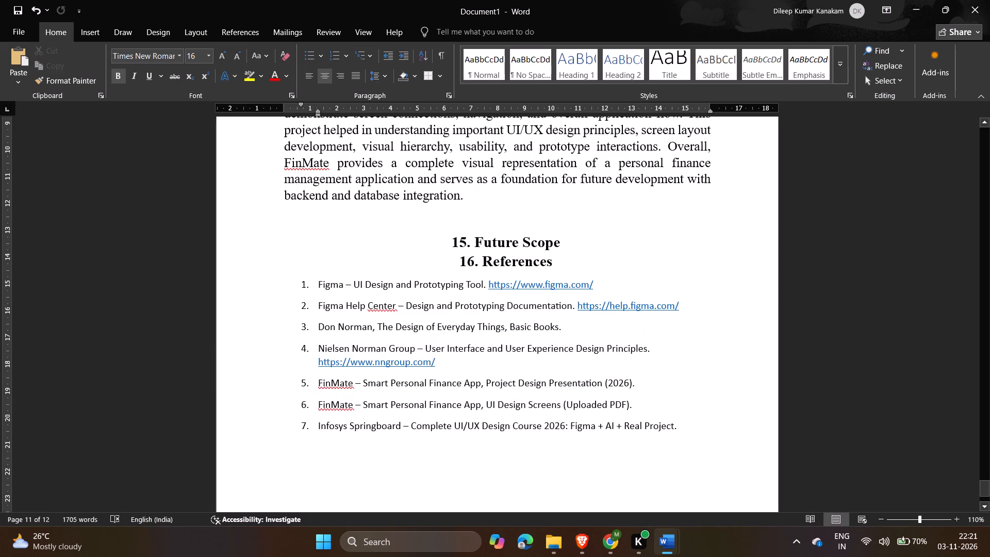
pyautogui.hotkey('ctrl', 'z')
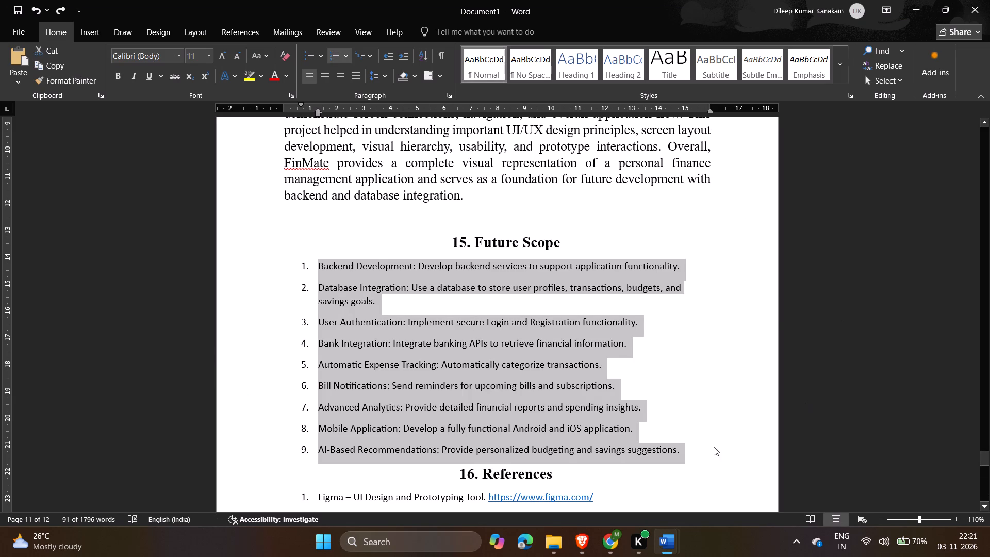
pyautogui.click(633, 439)
pyautogui.moveTo(642, 428); pyautogui.dragTo(235, 256)
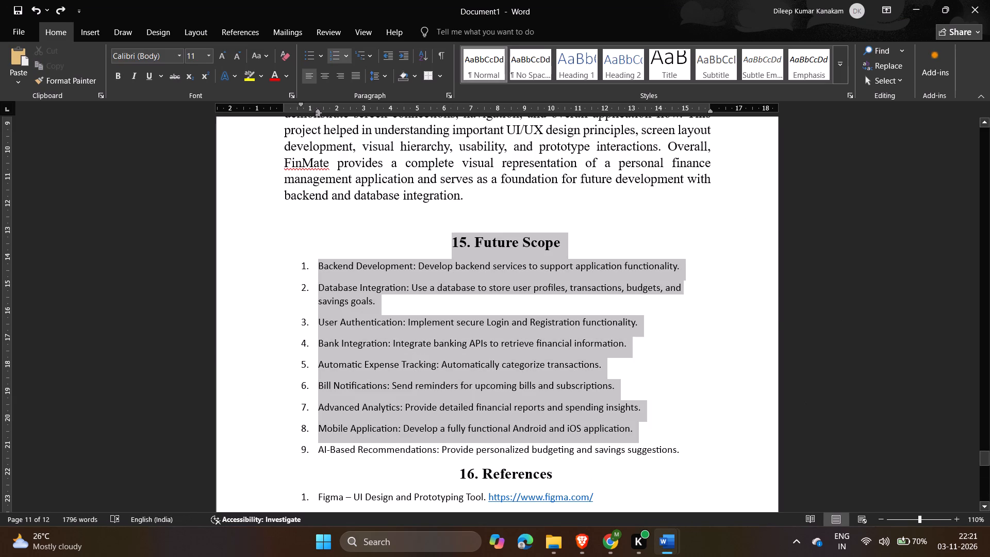
pyautogui.moveTo(235, 256); pyautogui.dragTo(254, 274)
pyautogui.press('BackSpace')
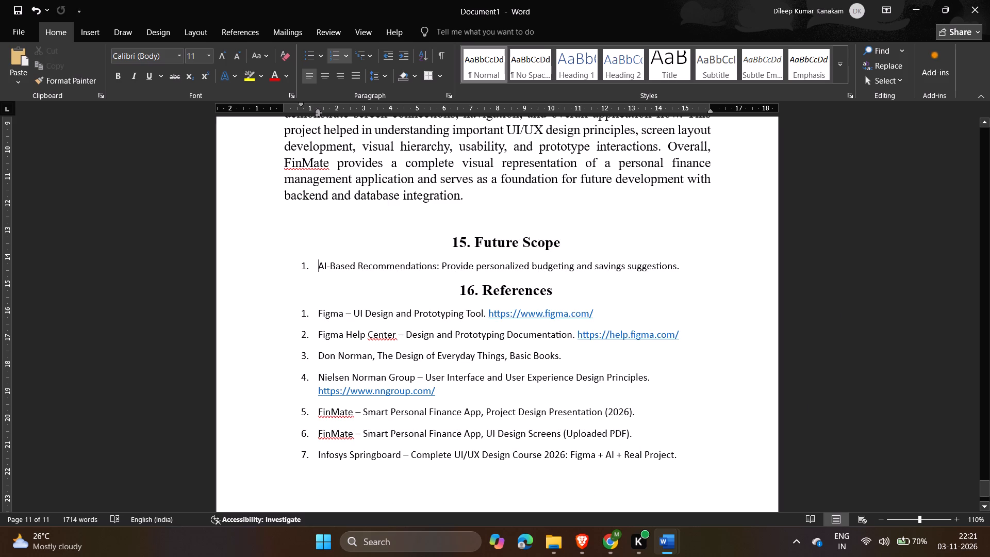
# Paste the copied response below the AI-Based Recommendations item, and remove the trailing empty number and that old item.
pyautogui.click(692, 265)
pyautogui.press('Return')
pyautogui.hotkey('ctrl', 'v')
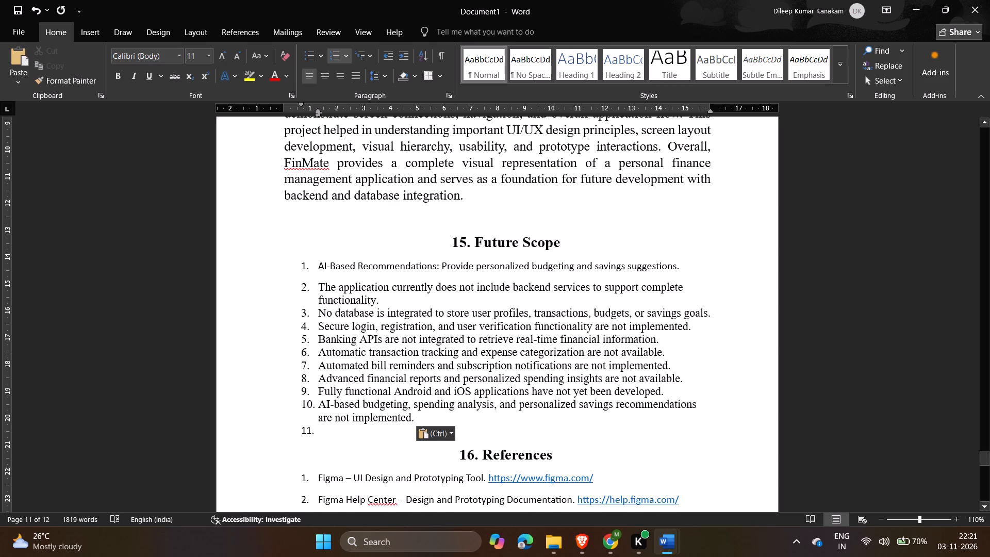
pyautogui.press('BackSpace')
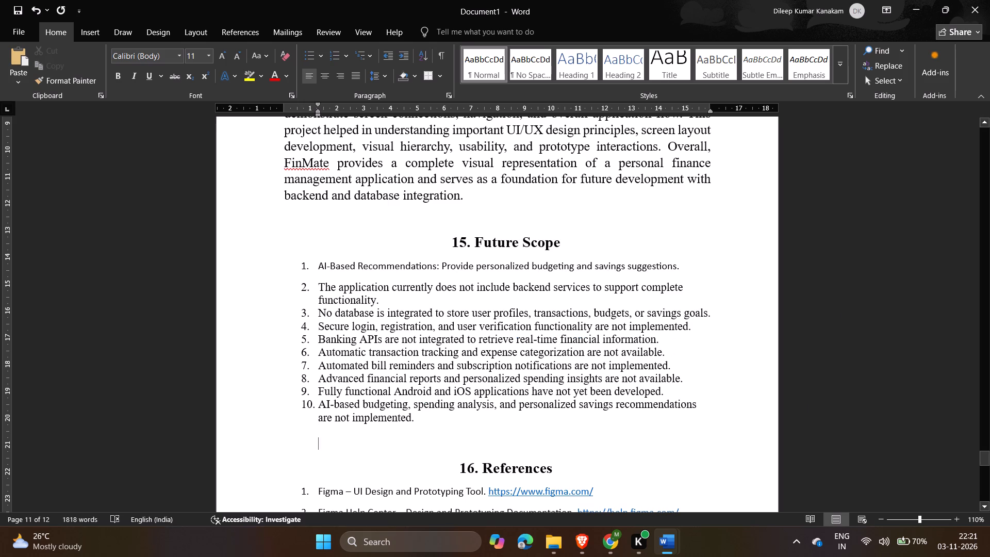
pyautogui.moveTo(684, 265); pyautogui.dragTo(248, 265)
pyautogui.press('BackSpace')
pyautogui.press('BackSpace')
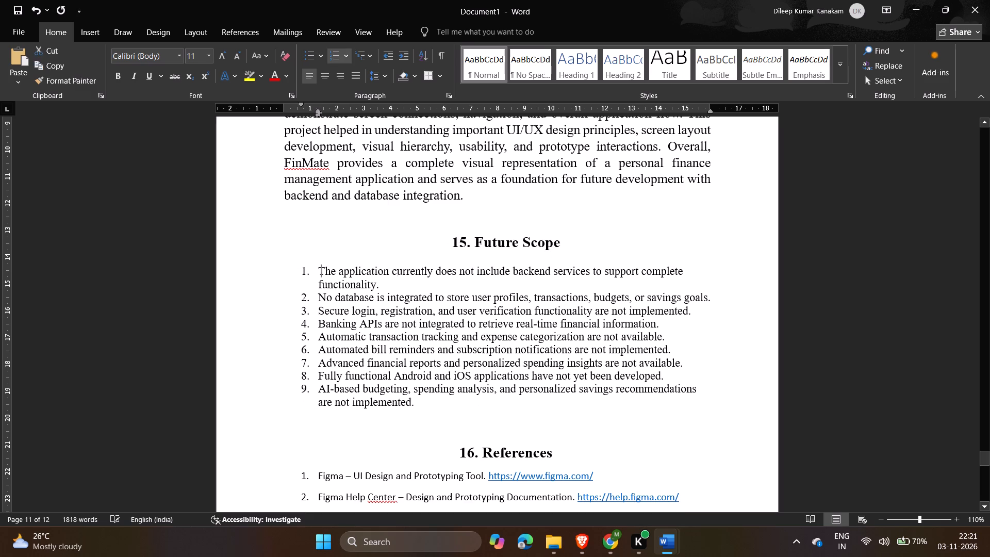
# Copy the formatting of the last two bullets above 14. Conclusion onto the whole 15. Future Scope list with Format Painter.
pyautogui.scroll(3, 399, 345)
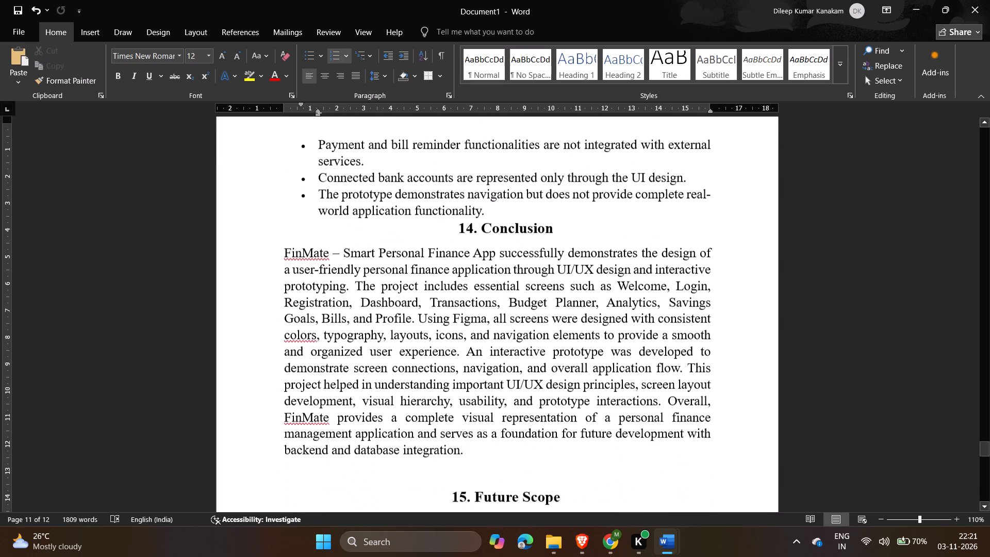
pyautogui.moveTo(487, 251); pyautogui.dragTo(339, 235)
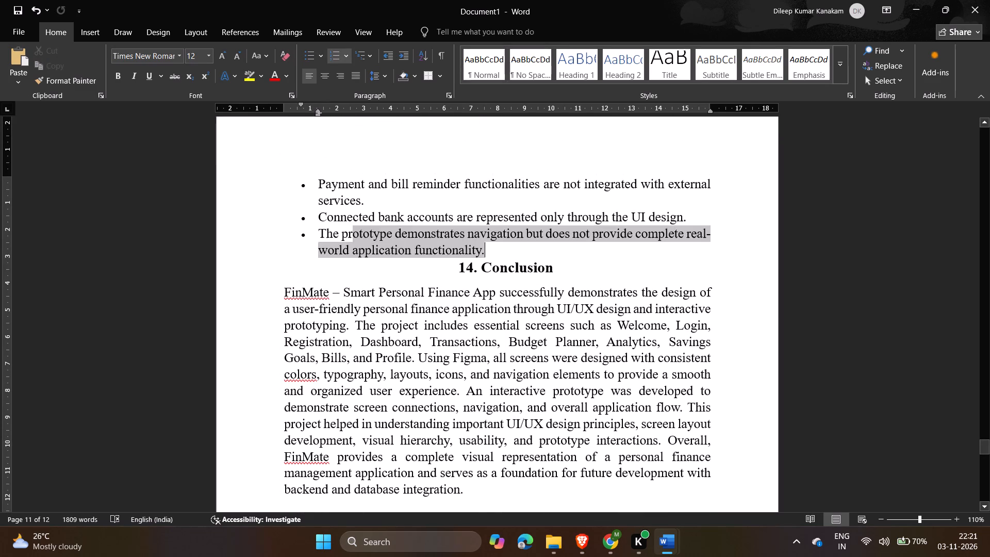
pyautogui.moveTo(339, 235); pyautogui.dragTo(265, 214)
pyautogui.click(60, 75)
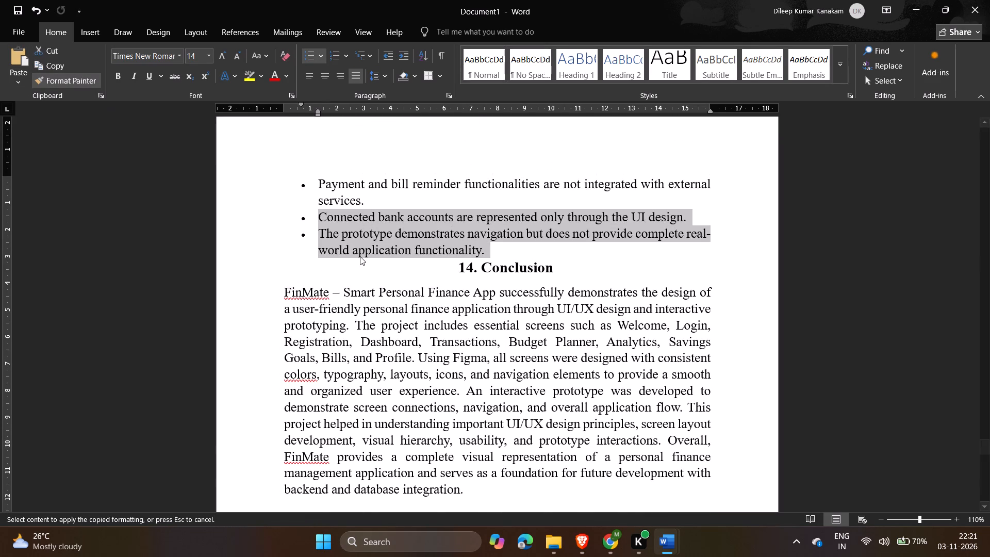
pyautogui.scroll(-3, 360, 256)
pyautogui.scroll(1, 315, 233)
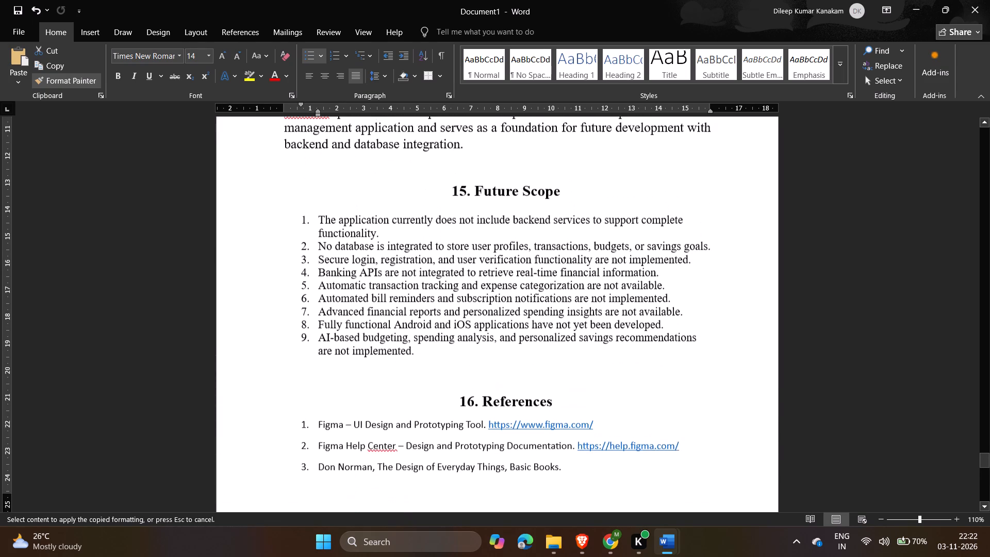
pyautogui.moveTo(433, 357); pyautogui.dragTo(276, 226)
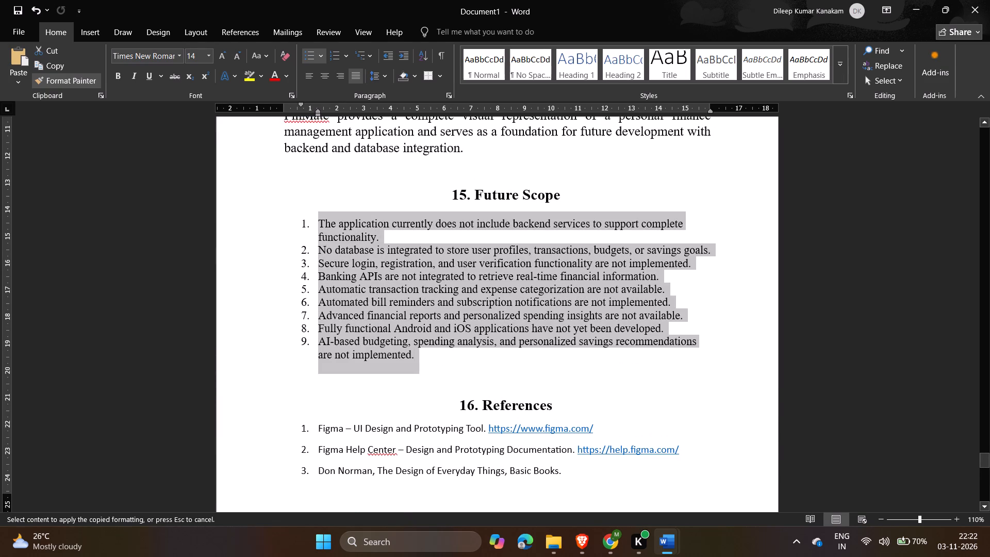
pyautogui.moveTo(276, 226); pyautogui.dragTo(277, 224)
pyautogui.scroll(-1, 414, 350)
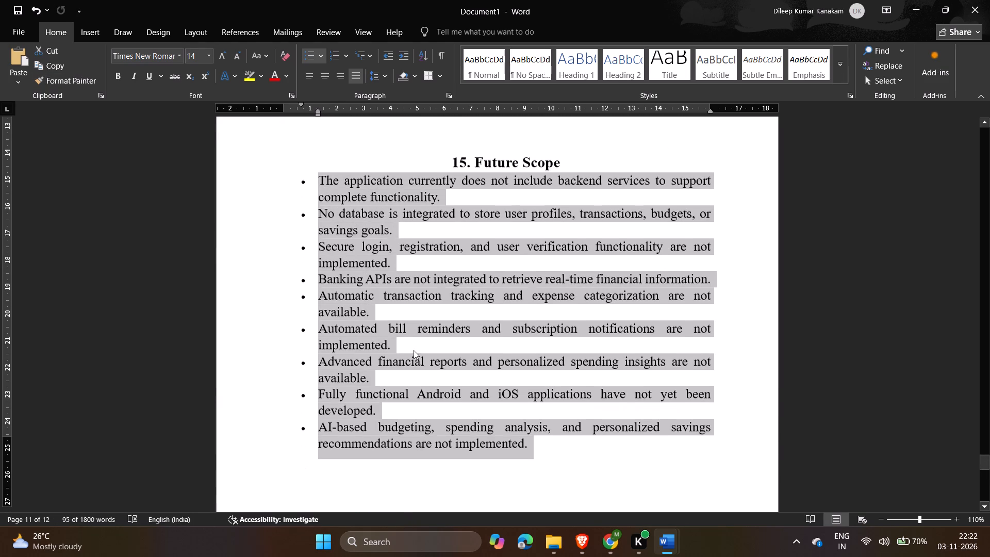
pyautogui.scroll(-1, 414, 350)
pyautogui.click(571, 441)
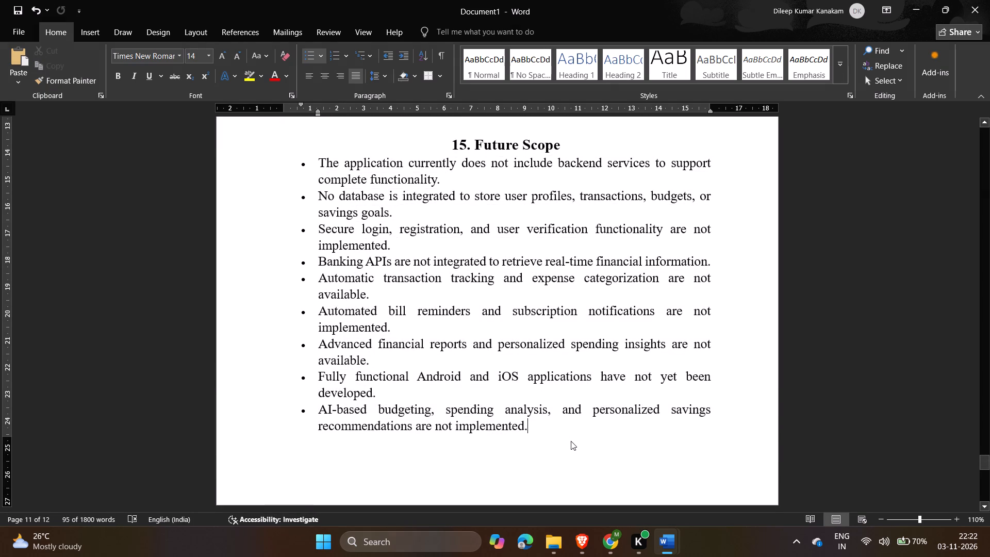
# Review the 16. References list at the end of Document1 and its position after the Future Scope section.
pyautogui.scroll(-4, 571, 441)
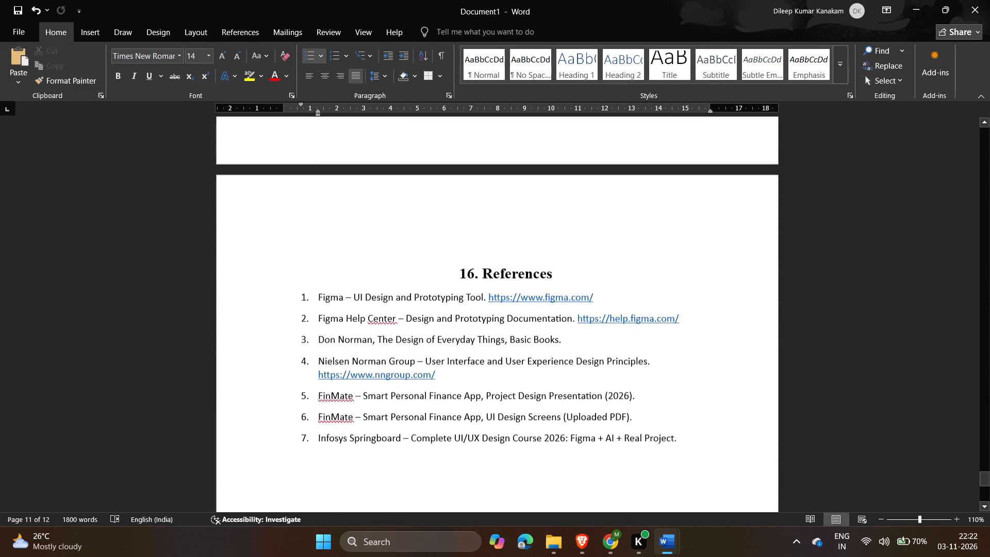
pyautogui.scroll(-1, 571, 441)
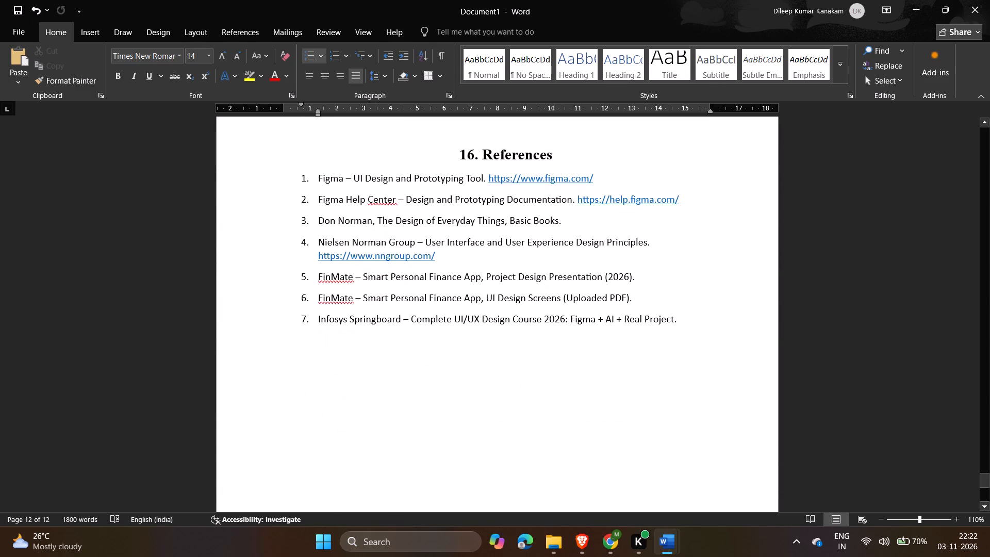
pyautogui.scroll(-2, 571, 441)
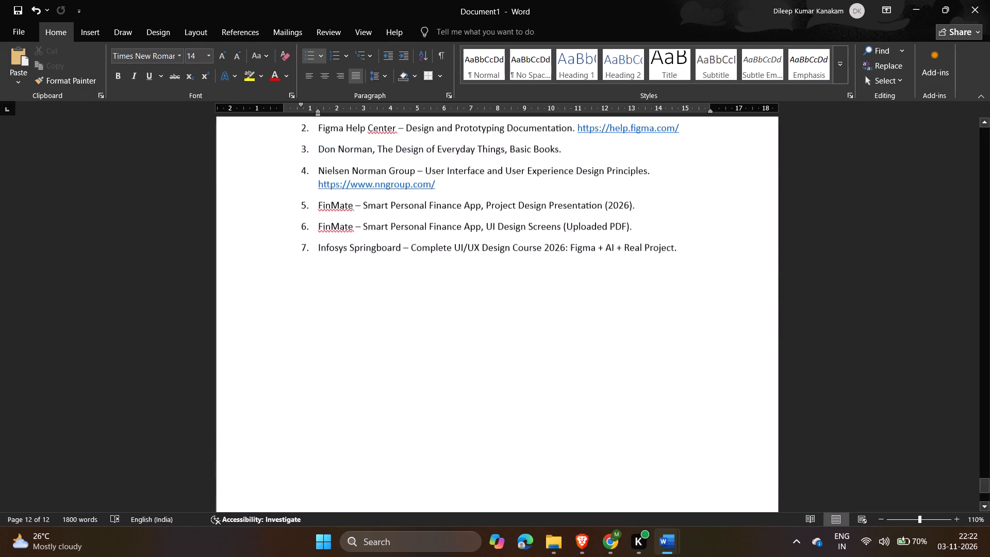
pyautogui.scroll(-3, 571, 441)
pyautogui.scroll(5, 571, 441)
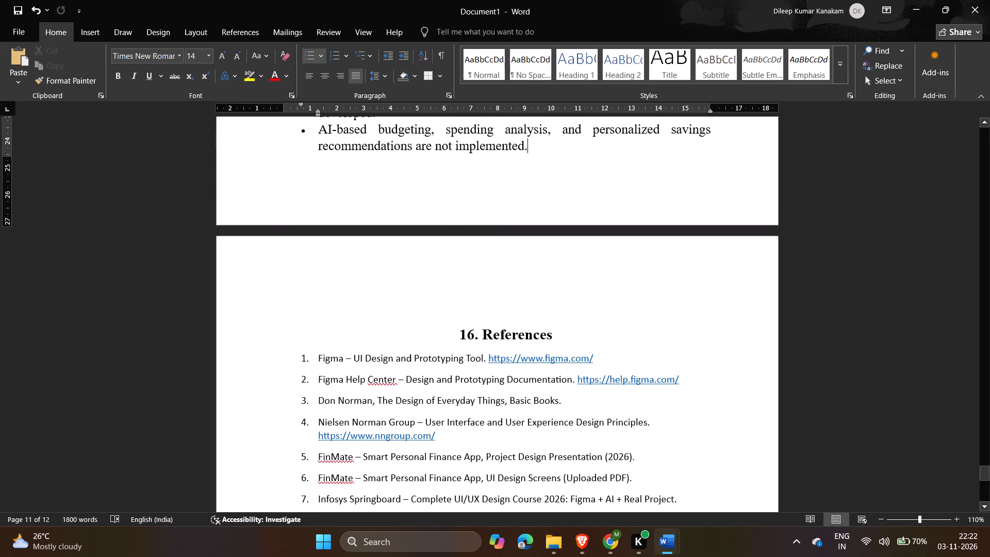
# Copy the formatting of the Python Documentation text in mini_project_sl onto the first Figma reference under 16. References in Document1.
pyautogui.hotkey('alt', 'Tab')
pyautogui.hotkey('alt', 'Tab')
pyautogui.hotkey('alt', 'Tab')
pyautogui.hotkey('alt', 'Tab')
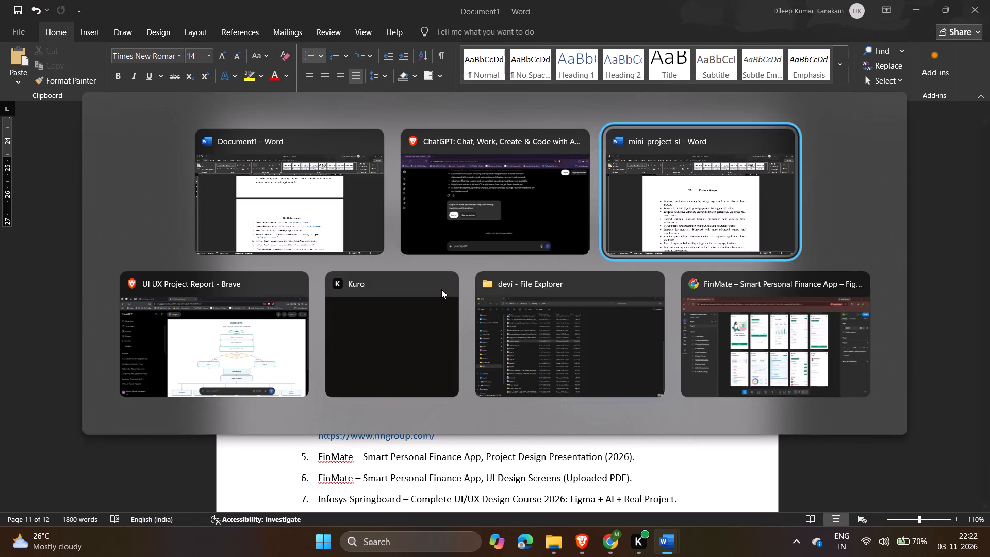
pyautogui.scroll(-6, 441, 289)
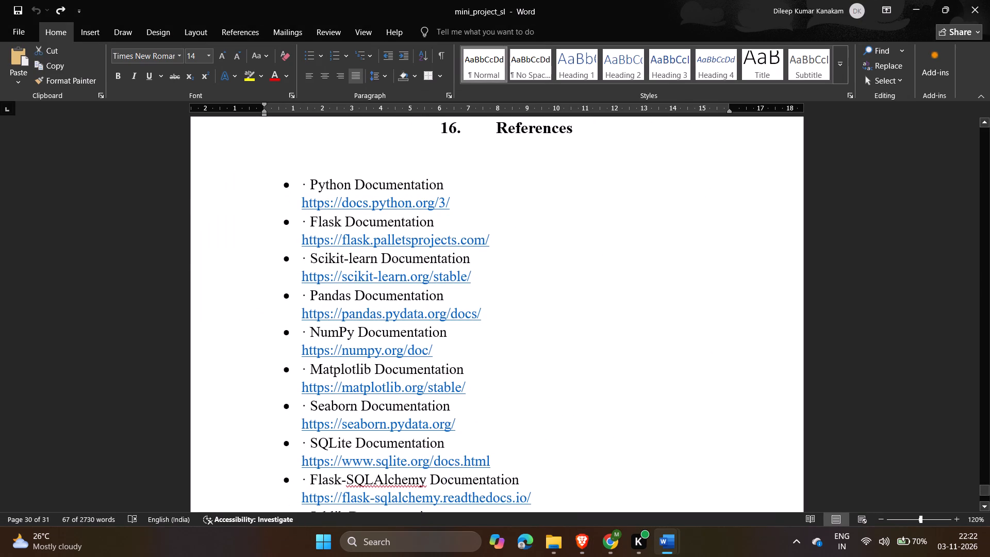
pyautogui.click(446, 187)
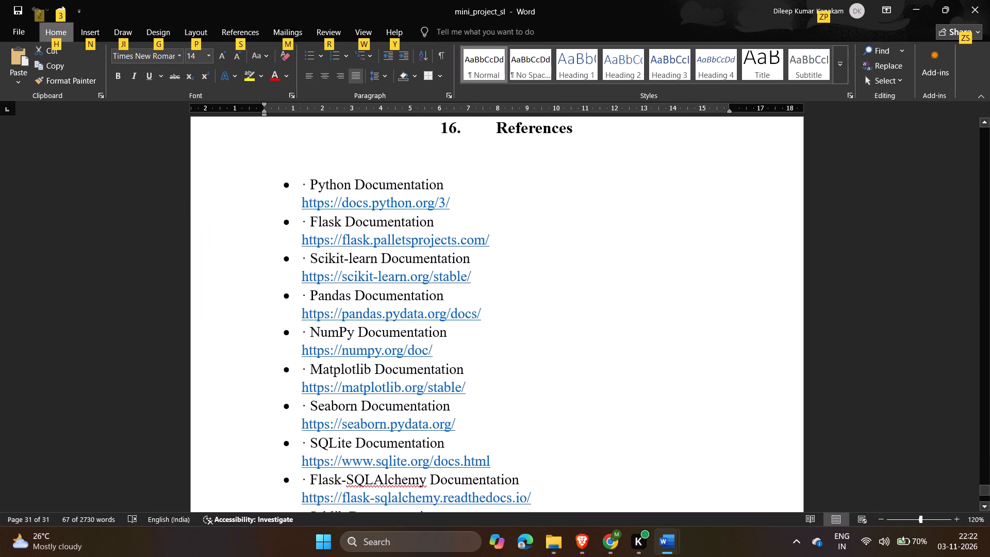
pyautogui.moveTo(446, 187); pyautogui.dragTo(323, 183)
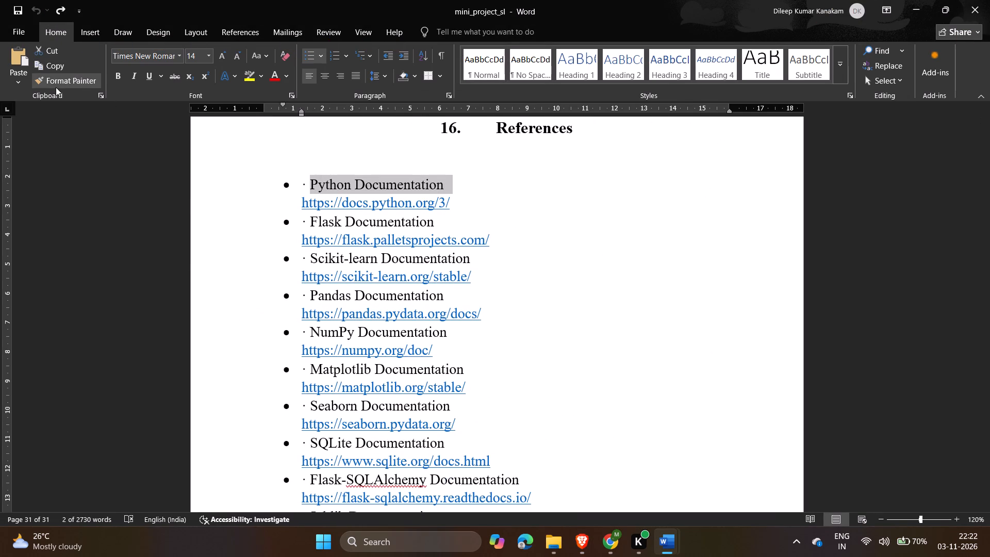
pyautogui.click(56, 87)
pyautogui.hotkey('alt', 'Tab')
pyautogui.scroll(-1, 497, 441)
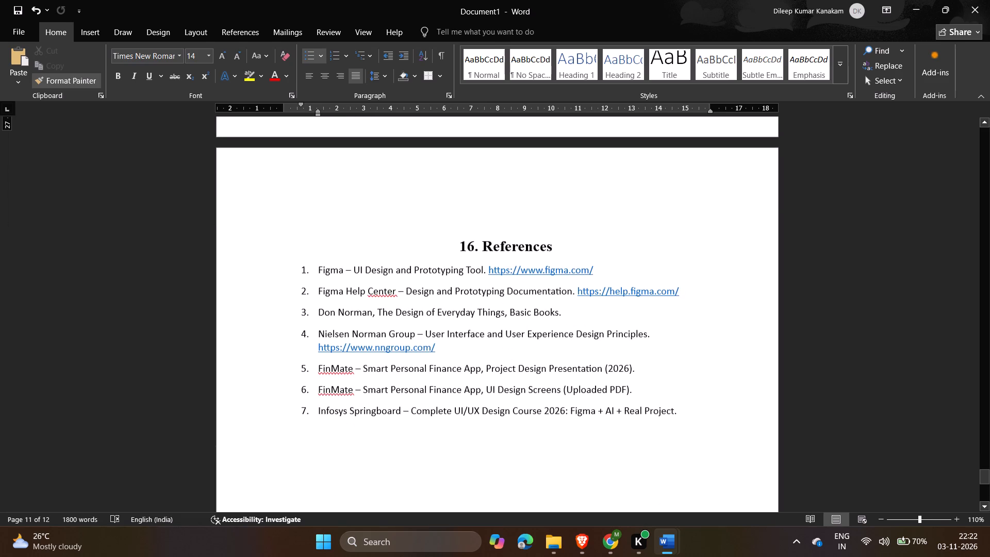
pyautogui.moveTo(320, 261); pyautogui.dragTo(640, 266)
pyautogui.click(645, 314)
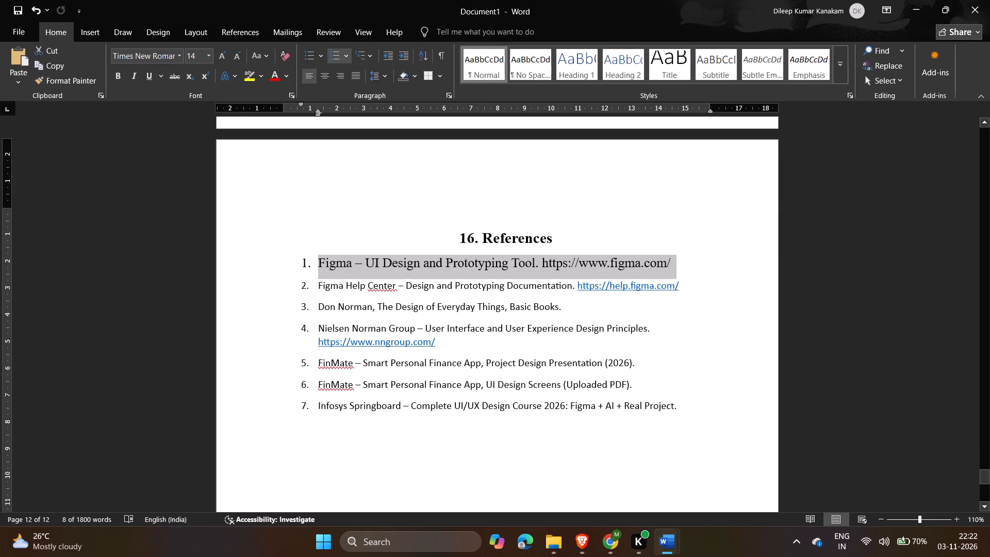
pyautogui.moveTo(680, 286); pyautogui.dragTo(631, 287)
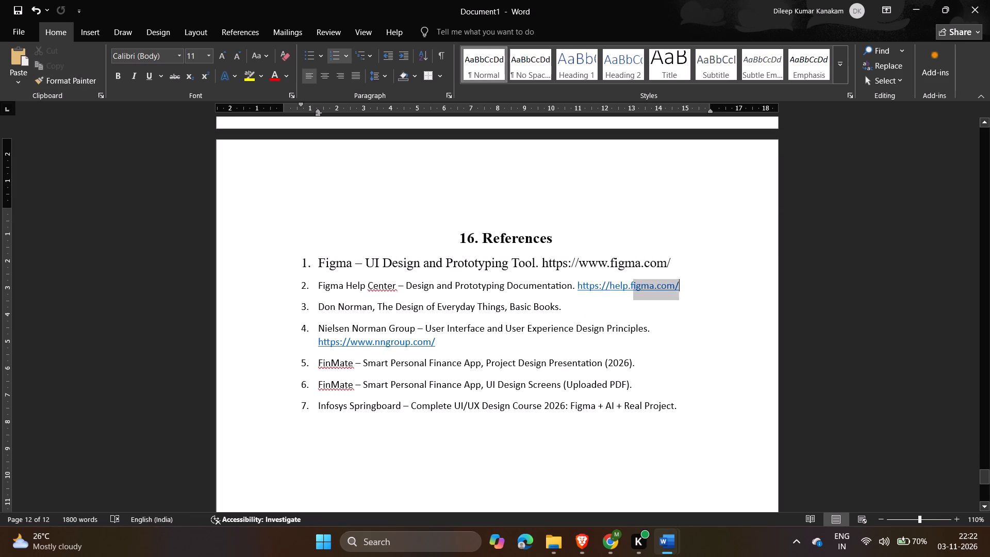
pyautogui.moveTo(631, 287); pyautogui.dragTo(579, 282)
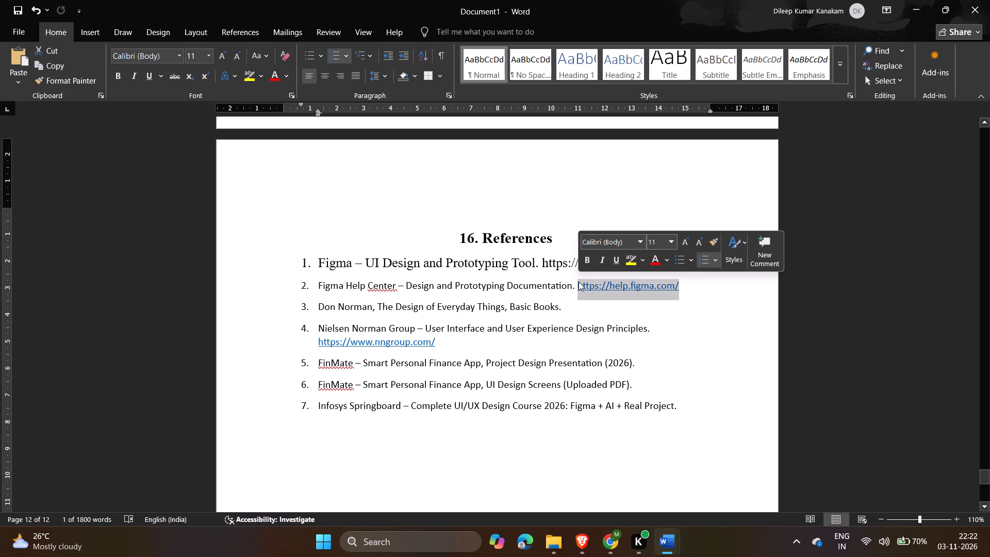
pyautogui.click(45, 81)
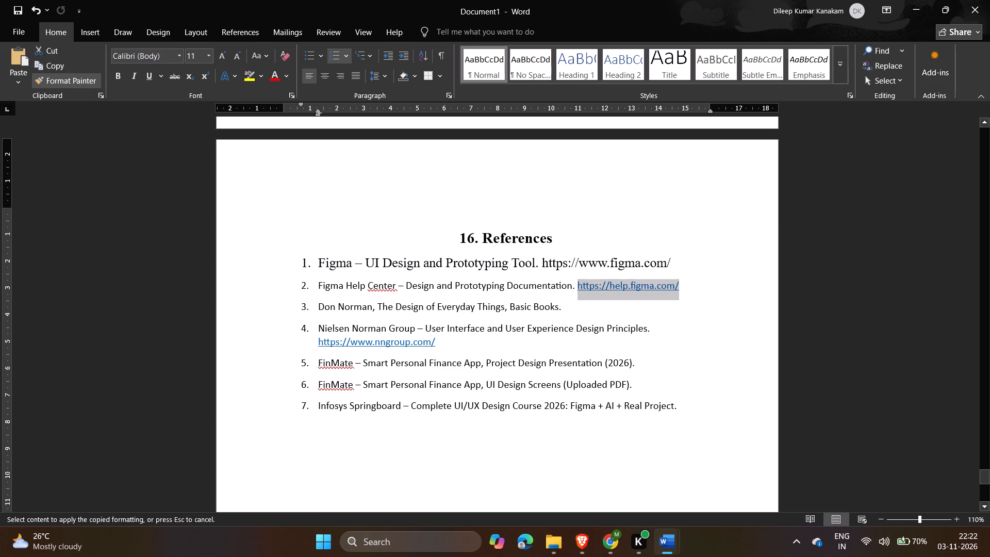
pyautogui.moveTo(676, 264); pyautogui.dragTo(546, 267)
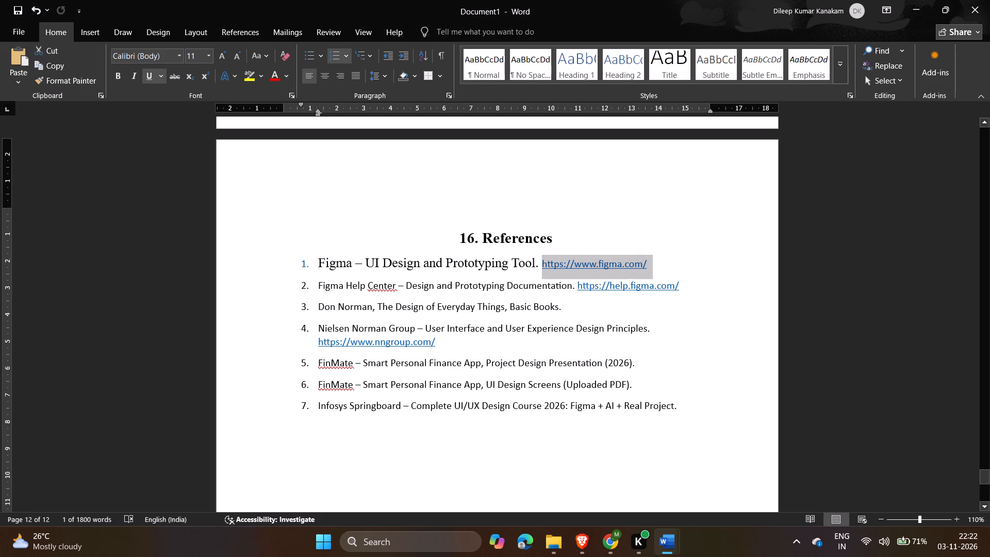
# Copy the formatting of reference 1's description onto the Figma Help Center description in reference 2, leaving out its link.
pyautogui.click(492, 262)
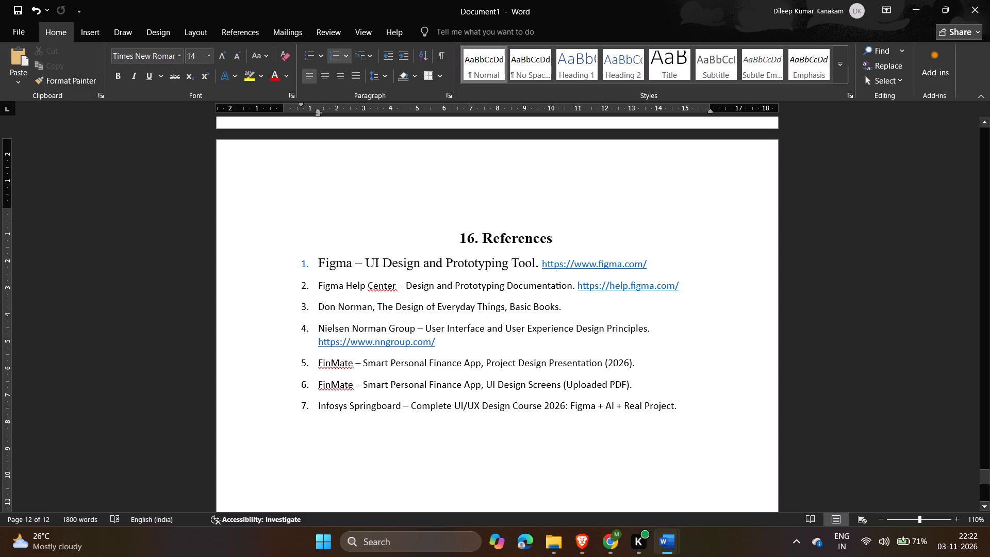
pyautogui.click(505, 265)
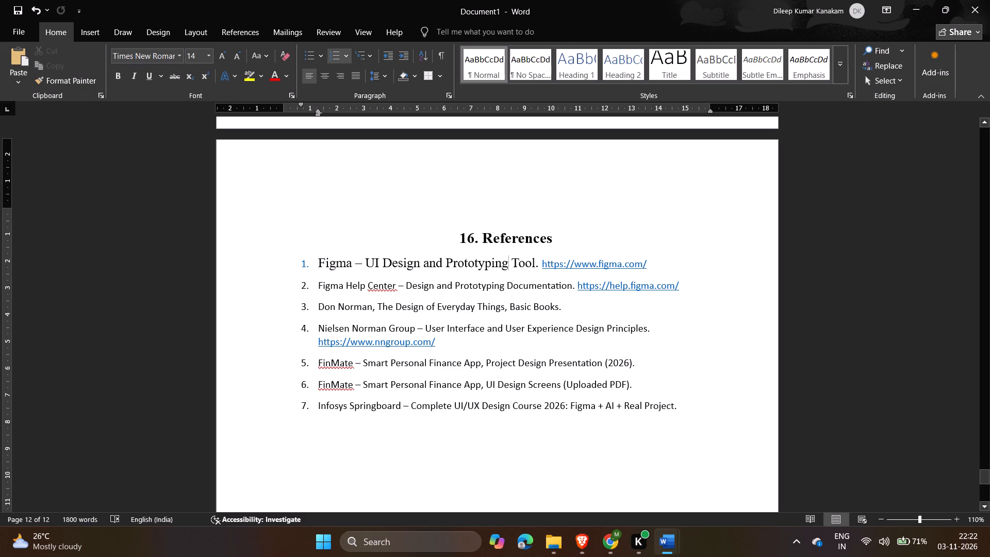
pyautogui.click(505, 265)
pyautogui.moveTo(540, 264); pyautogui.dragTo(343, 265)
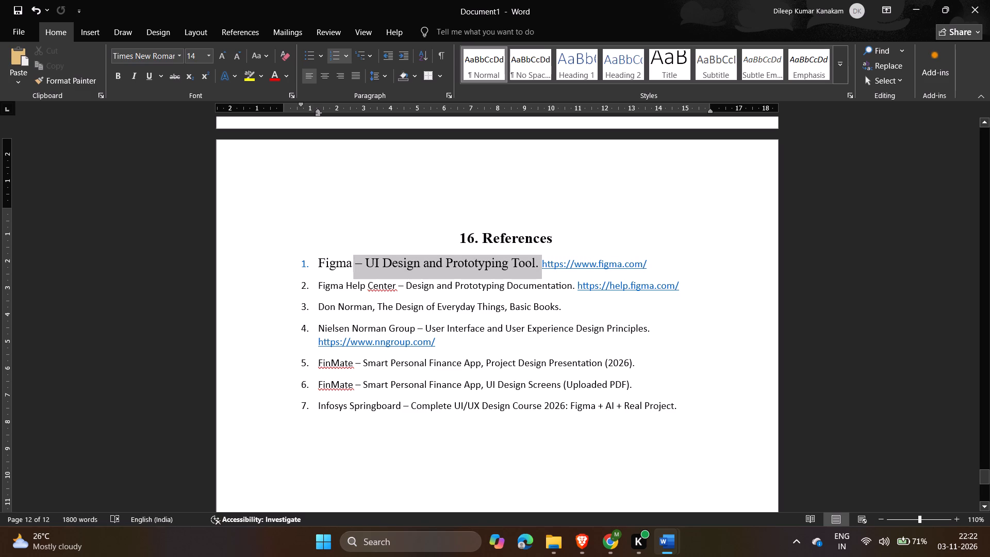
pyautogui.moveTo(343, 265); pyautogui.dragTo(289, 263)
pyautogui.click(48, 78)
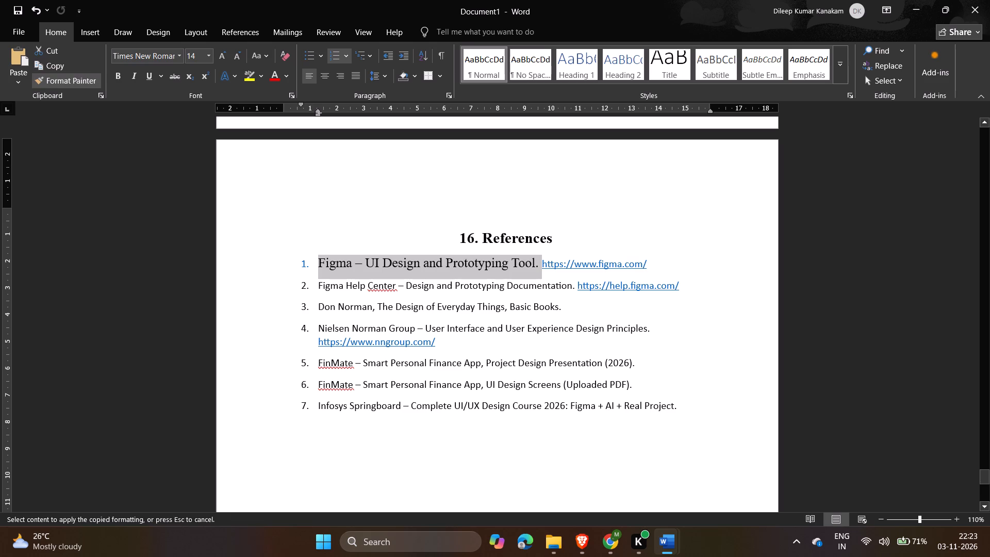
pyautogui.moveTo(577, 287); pyautogui.dragTo(274, 287)
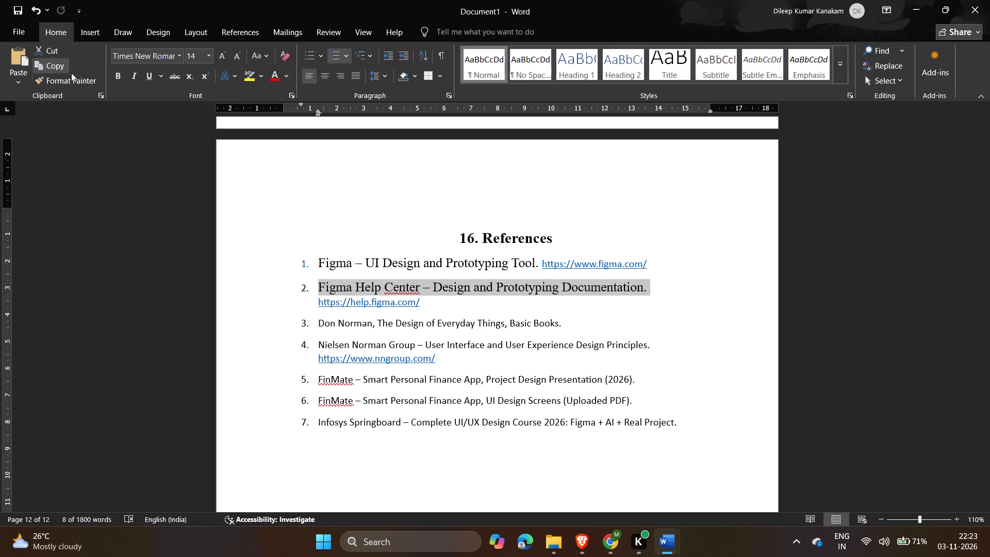
# Apply the same description formatting with Format Painter to reference 3 and to the Nielsen Norman Group description in reference 4, excluding its link.
pyautogui.click(76, 78)
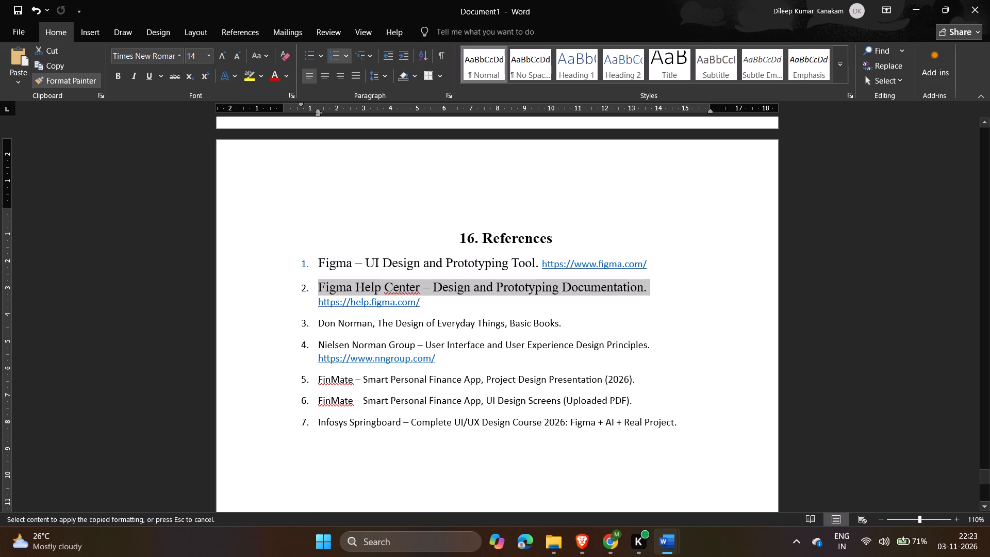
pyautogui.moveTo(538, 267); pyautogui.dragTo(284, 265)
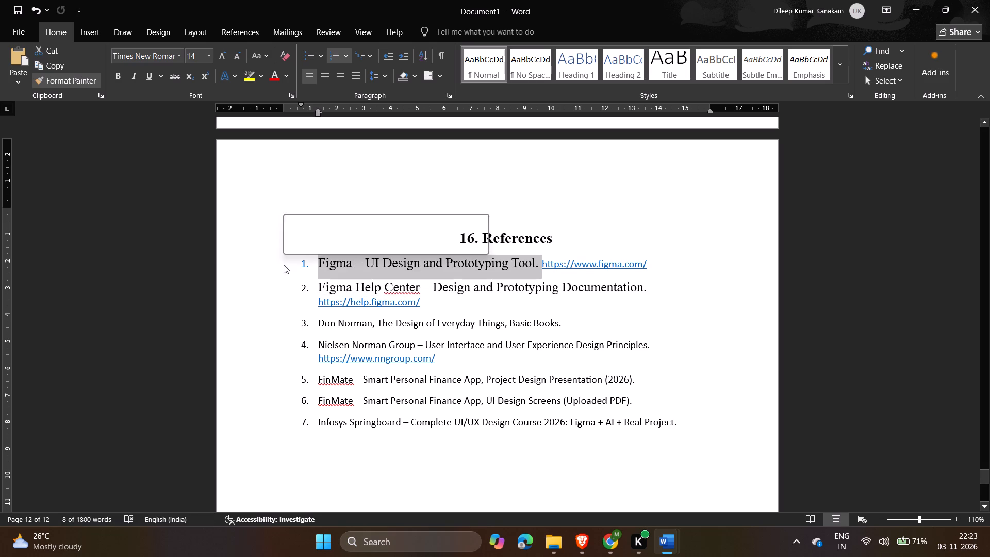
pyautogui.click(93, 78)
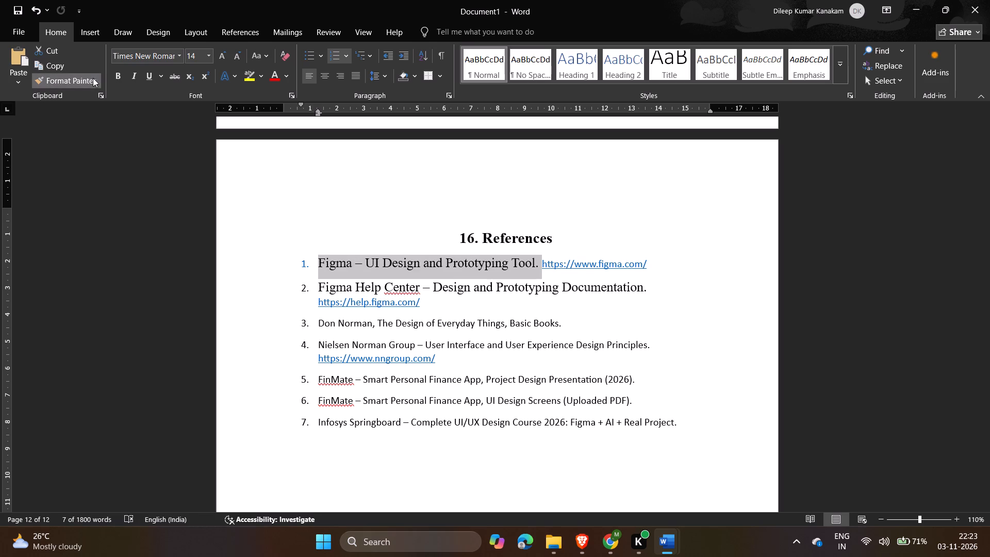
pyautogui.moveTo(571, 323); pyautogui.dragTo(312, 320)
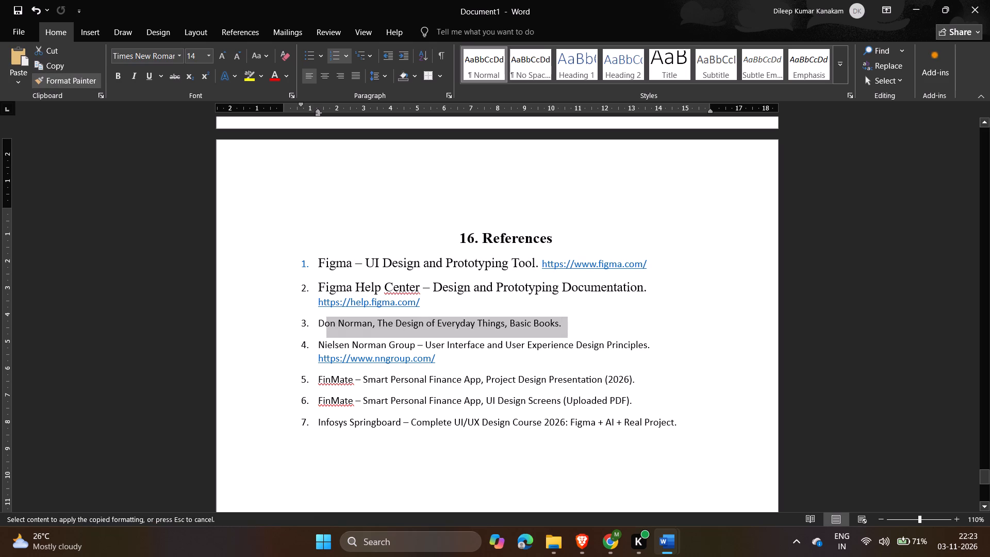
pyautogui.moveTo(312, 320); pyautogui.dragTo(307, 320)
pyautogui.click(56, 85)
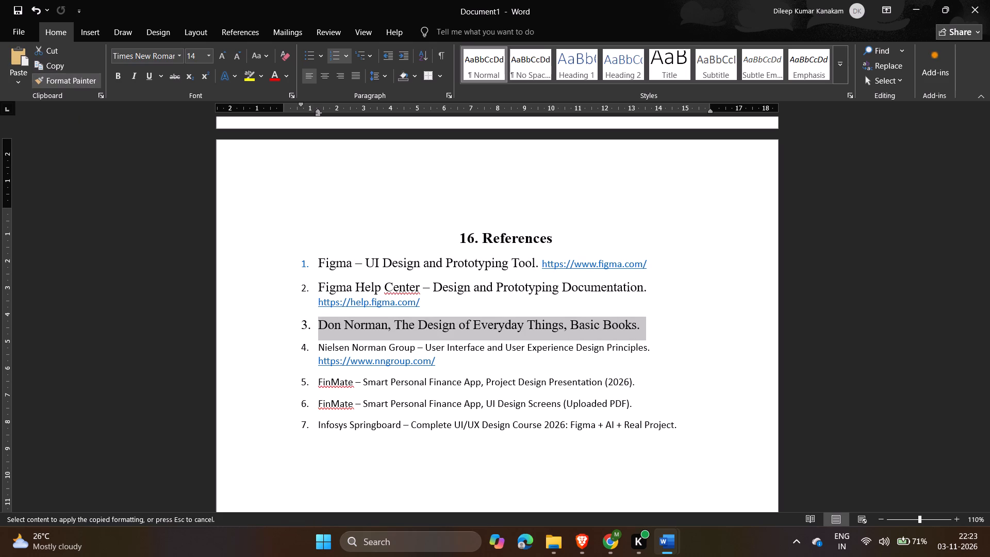
pyautogui.moveTo(662, 348); pyautogui.dragTo(316, 316)
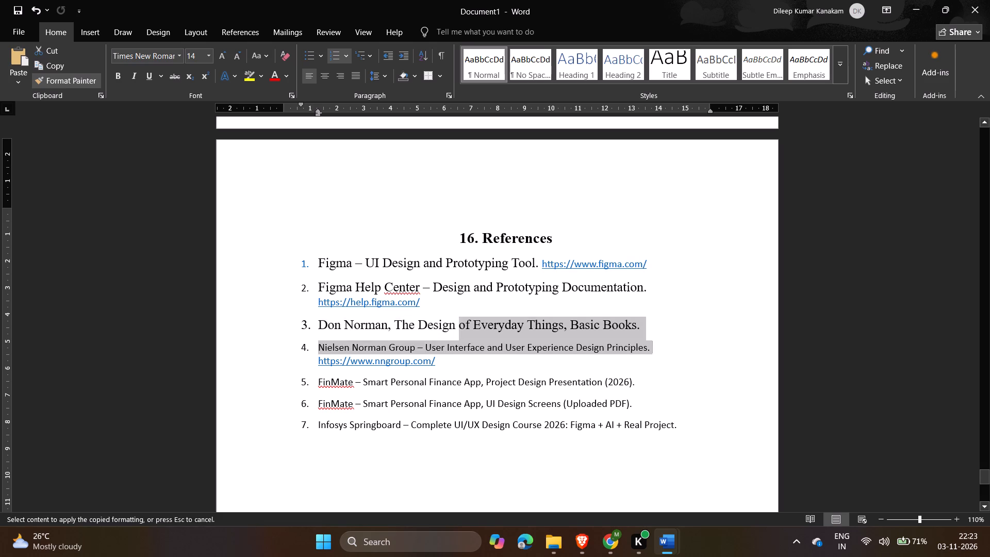
pyautogui.moveTo(316, 316); pyautogui.dragTo(253, 346)
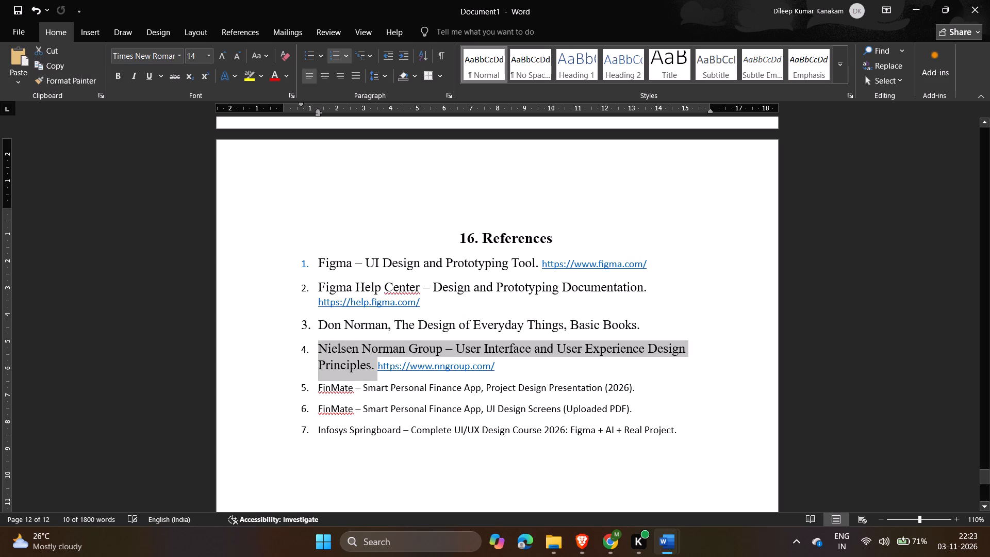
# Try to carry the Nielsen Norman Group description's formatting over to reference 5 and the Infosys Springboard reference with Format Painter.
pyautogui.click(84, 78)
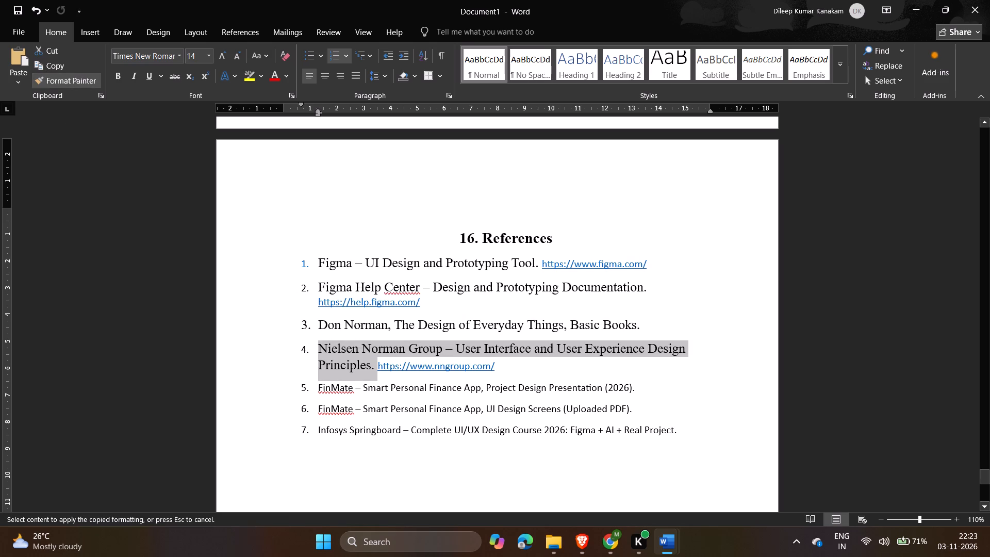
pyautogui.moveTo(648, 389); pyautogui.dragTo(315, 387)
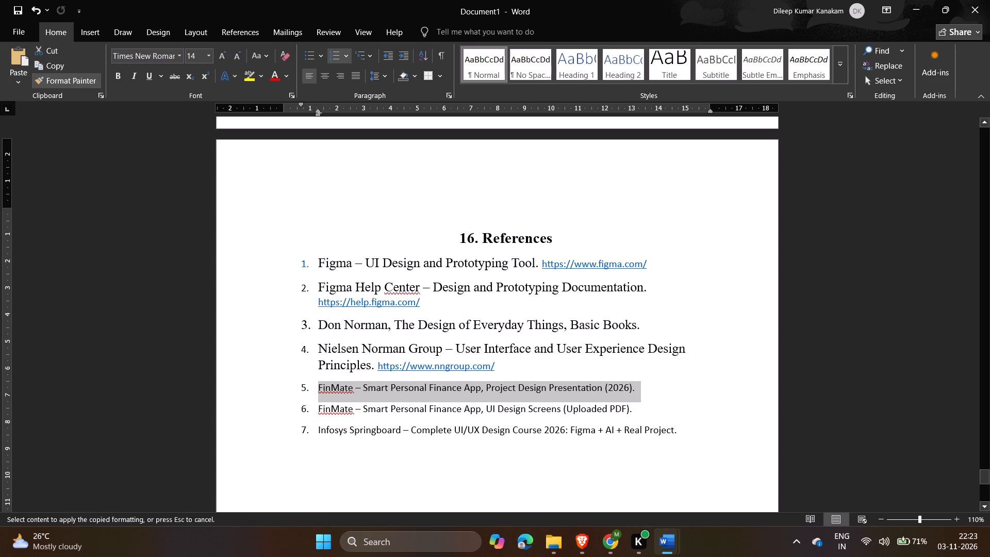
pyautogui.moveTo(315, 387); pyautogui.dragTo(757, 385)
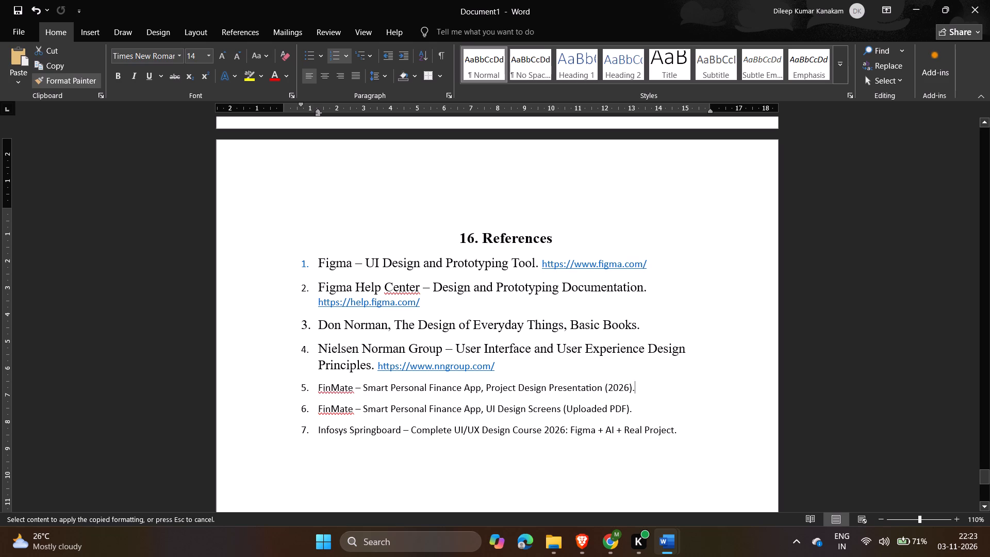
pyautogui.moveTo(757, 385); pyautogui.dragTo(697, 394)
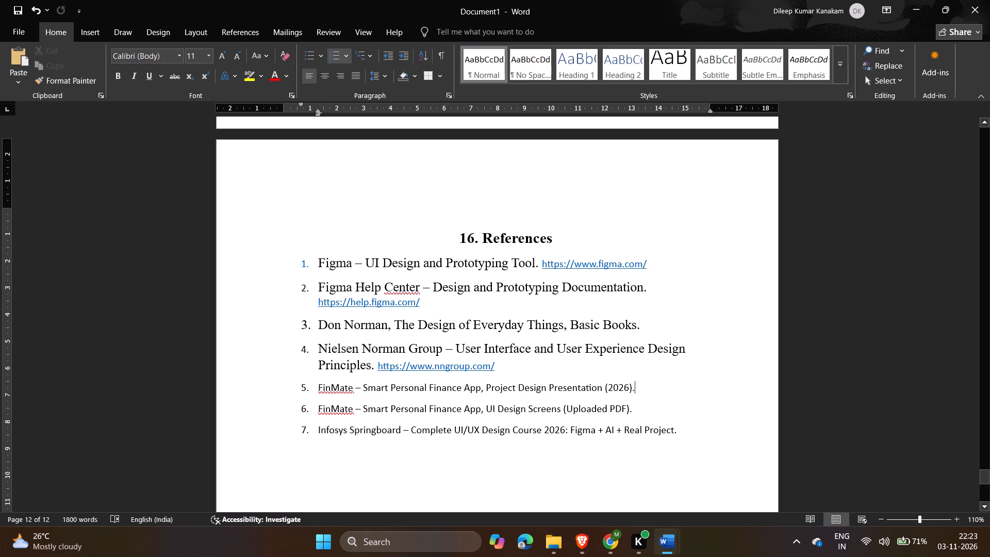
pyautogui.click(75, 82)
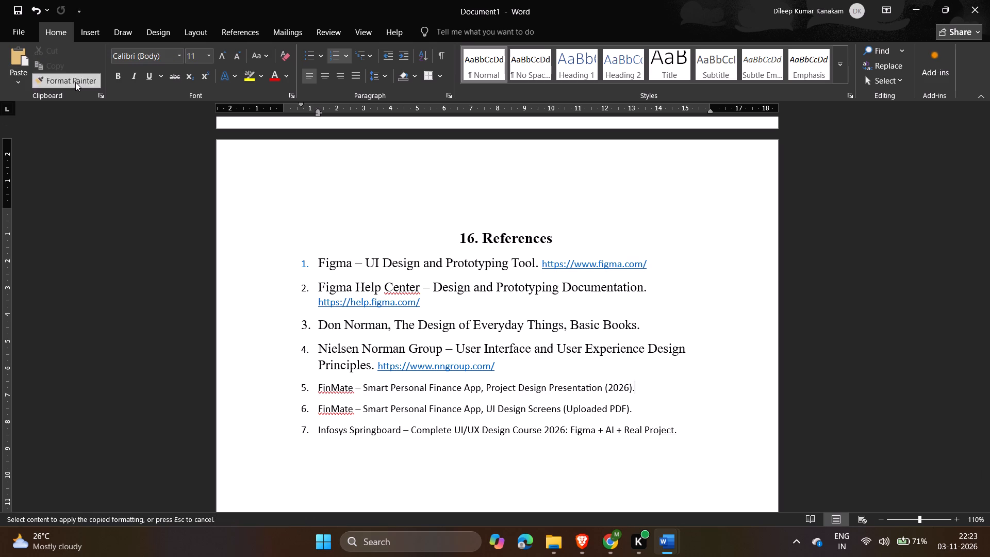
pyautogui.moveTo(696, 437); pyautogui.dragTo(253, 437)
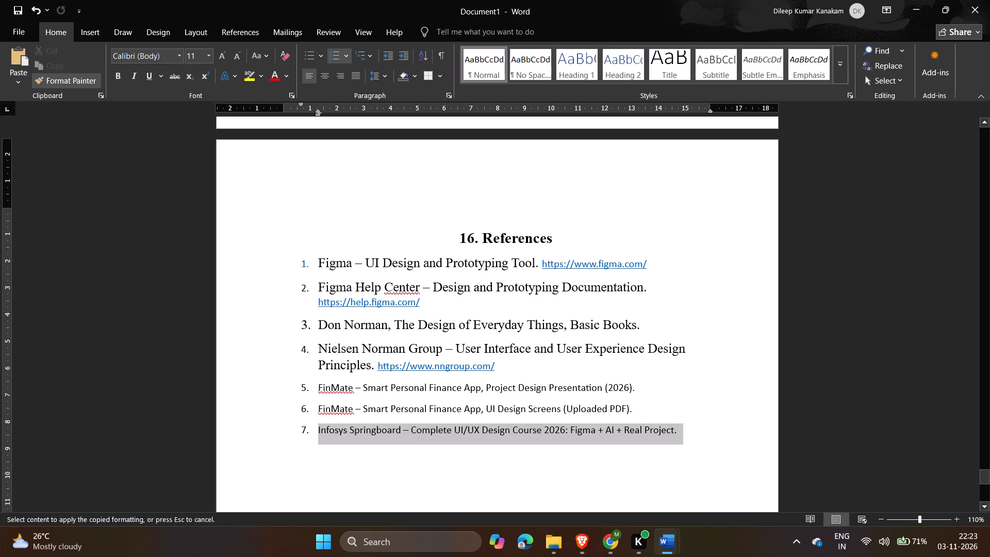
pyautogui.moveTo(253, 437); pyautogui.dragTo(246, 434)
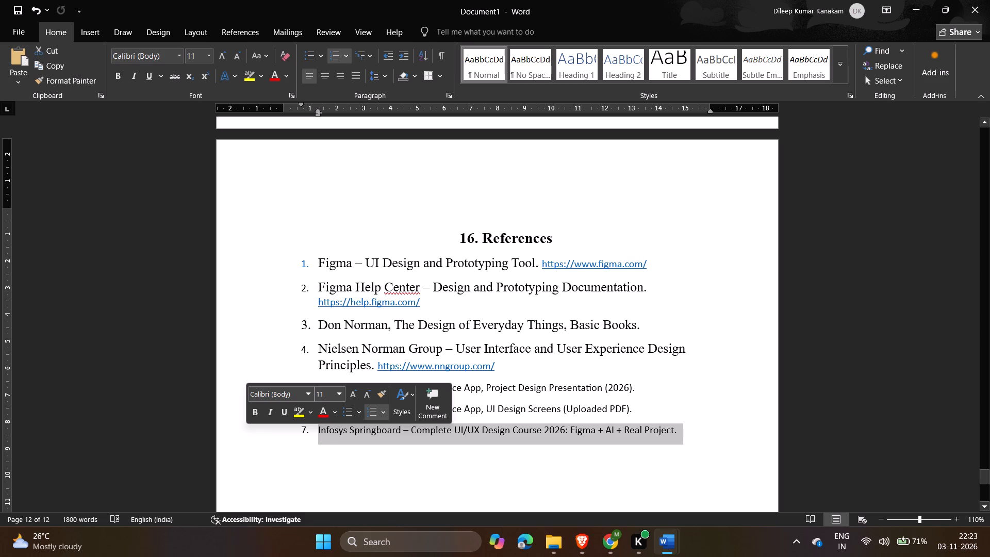
# Copy the formatting of reference 3, The Design of Everyday Things, onto the Infosys Springboard reference with Format Painter.
pyautogui.moveTo(657, 326); pyautogui.dragTo(283, 323)
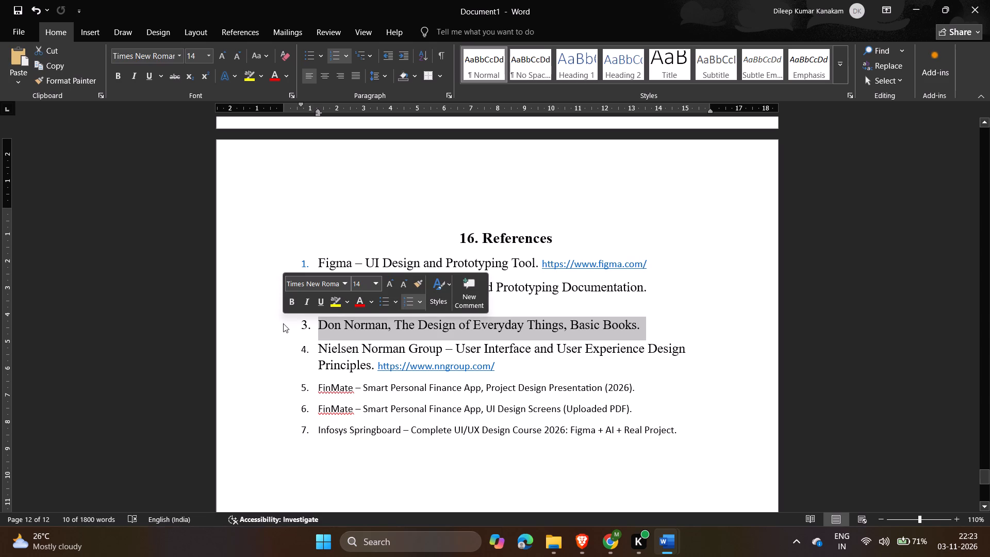
pyautogui.click(52, 79)
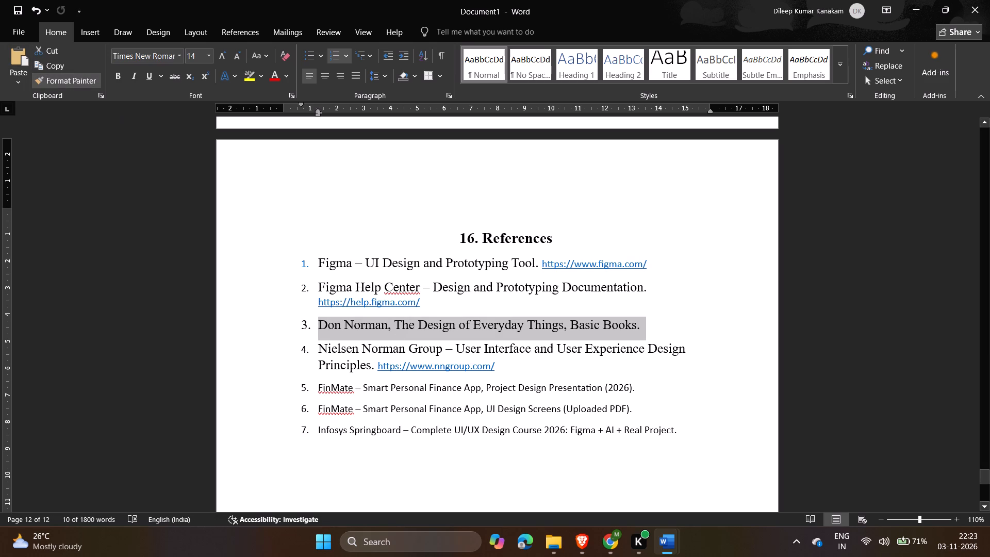
pyautogui.moveTo(692, 433); pyautogui.dragTo(291, 428)
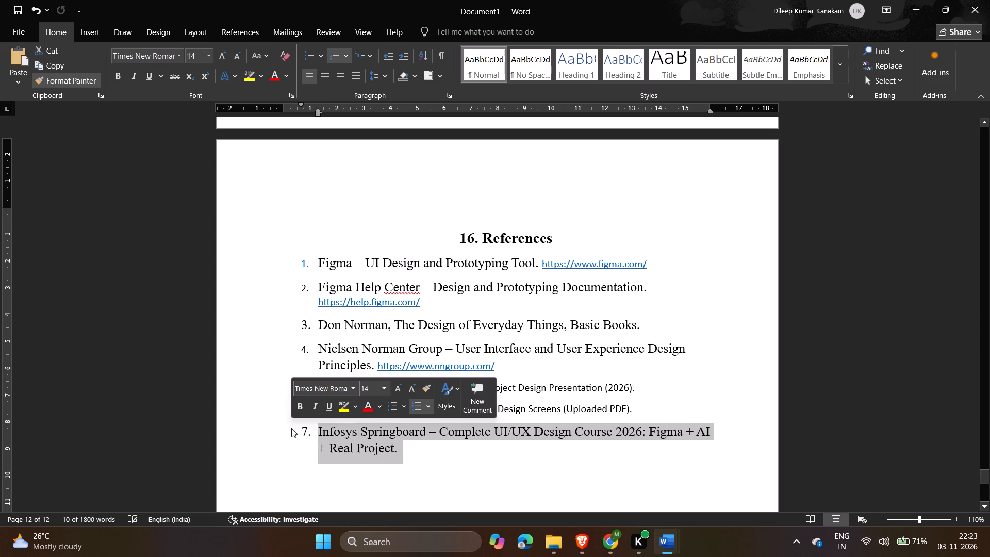
# Delete the two FinMate references, the Project Design Presentation (2026) and the UI Design Screens (Uploaded PDF).
pyautogui.moveTo(638, 404); pyautogui.dragTo(326, 384)
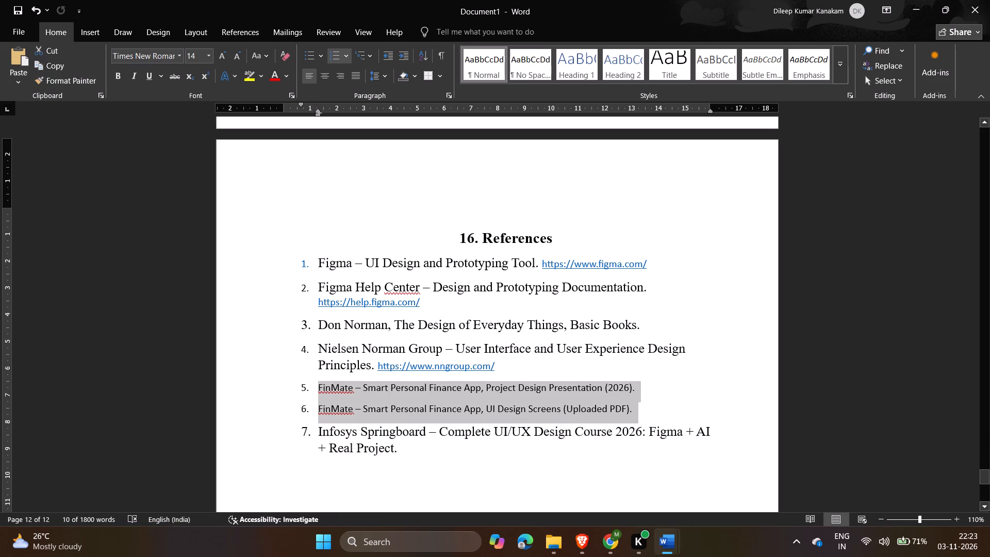
pyautogui.moveTo(326, 384); pyautogui.dragTo(296, 395)
pyautogui.press('BackSpace')
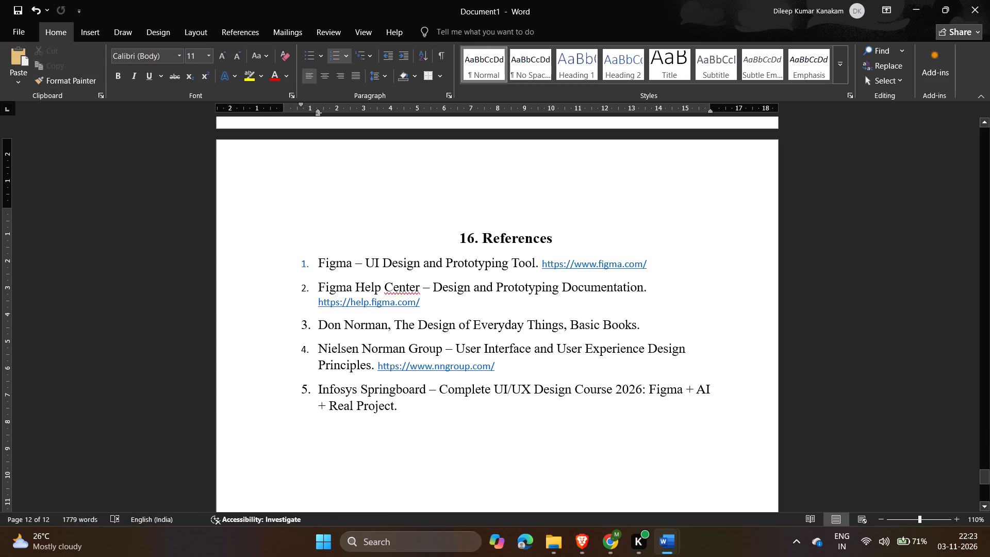
# Set the figma.com link in reference 1 to Times New Roman at size 14.
pyautogui.click(652, 265)
pyautogui.click(485, 267)
pyautogui.moveTo(648, 268); pyautogui.dragTo(541, 267)
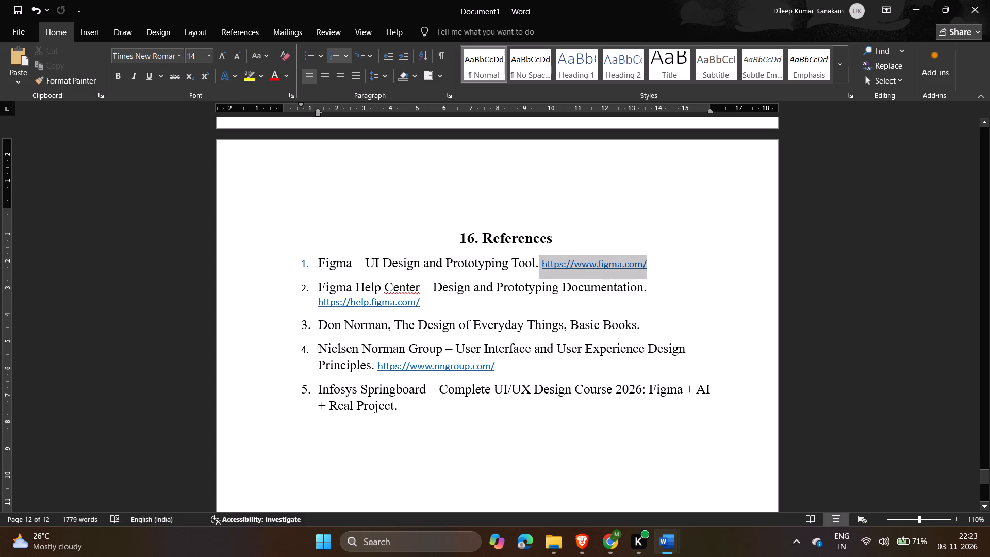
pyautogui.moveTo(541, 267); pyautogui.dragTo(543, 268)
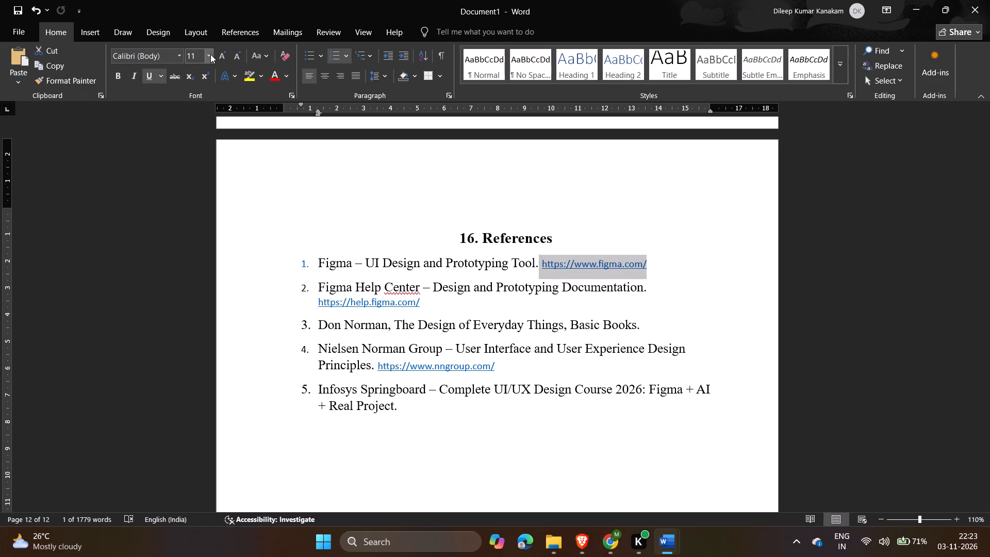
pyautogui.moveTo(179, 55); pyautogui.dragTo(152, 148)
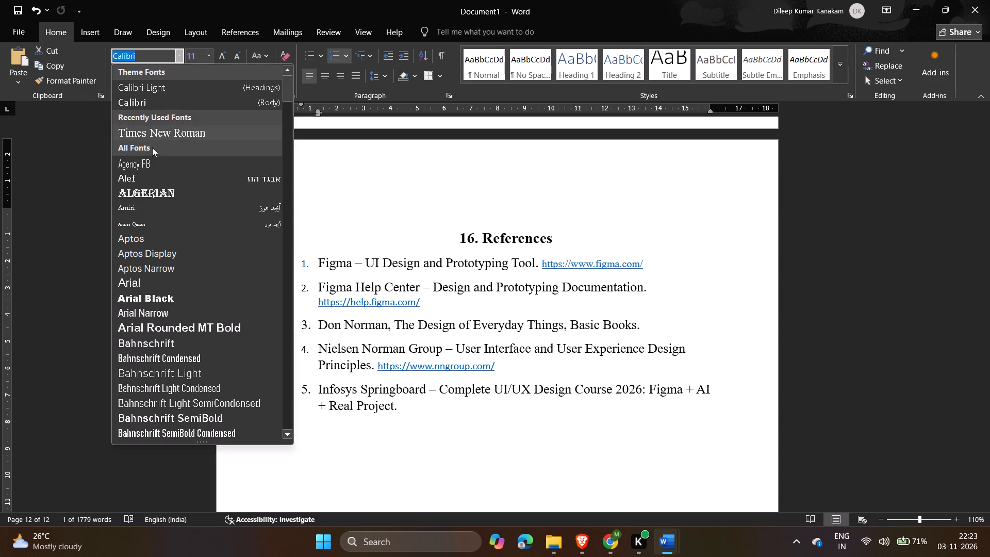
pyautogui.moveTo(152, 148); pyautogui.dragTo(150, 130)
pyautogui.click(150, 130)
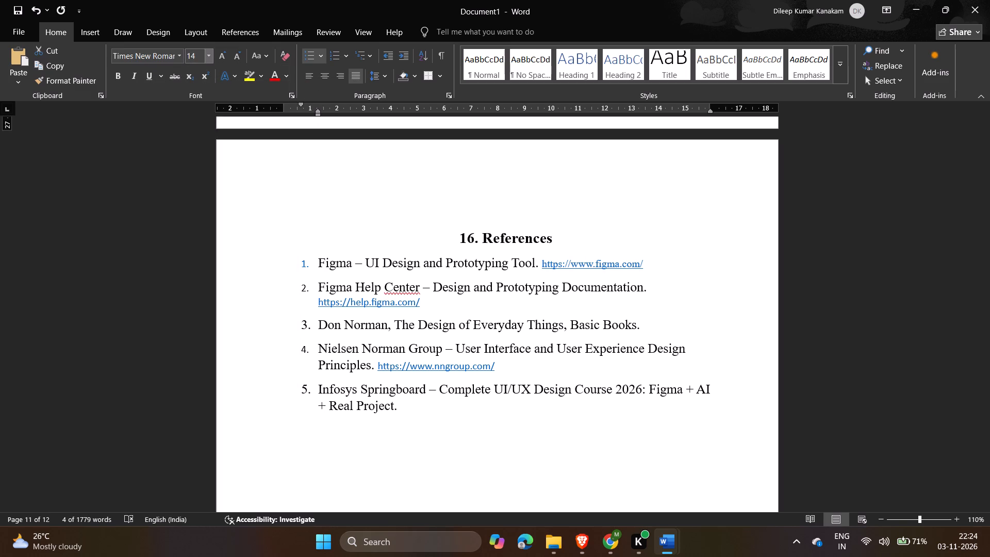
pyautogui.moveTo(656, 264); pyautogui.dragTo(542, 264)
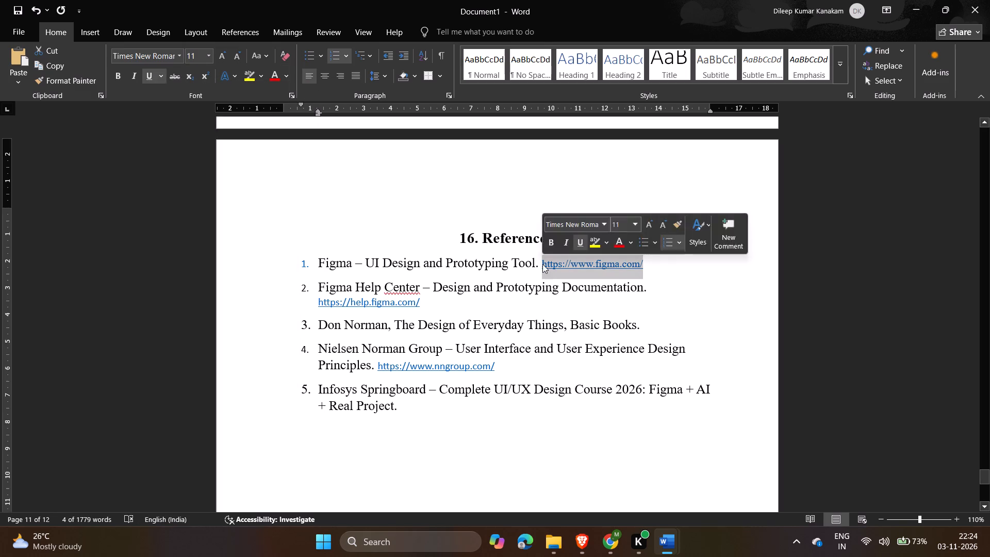
pyautogui.click(197, 60)
pyautogui.write('14')
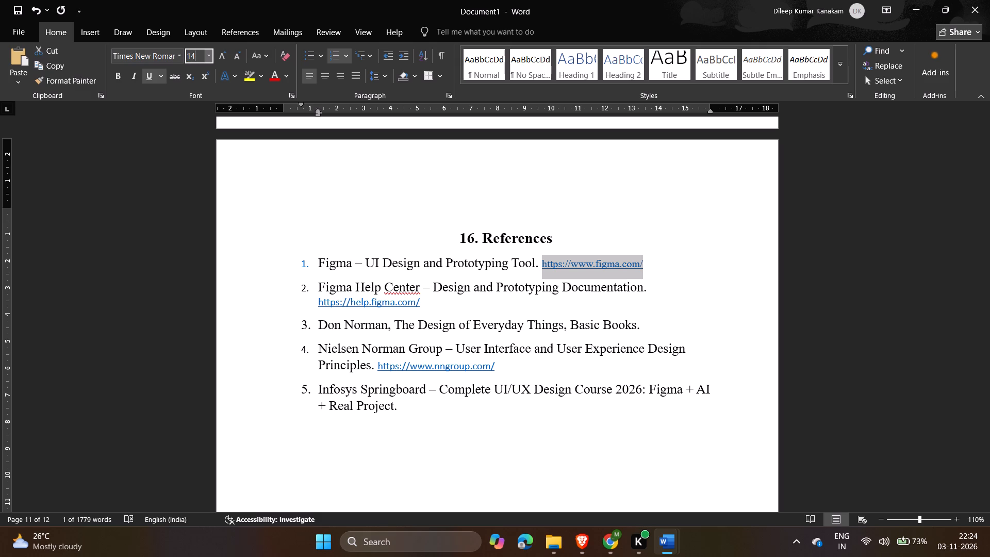
pyautogui.press('Return')
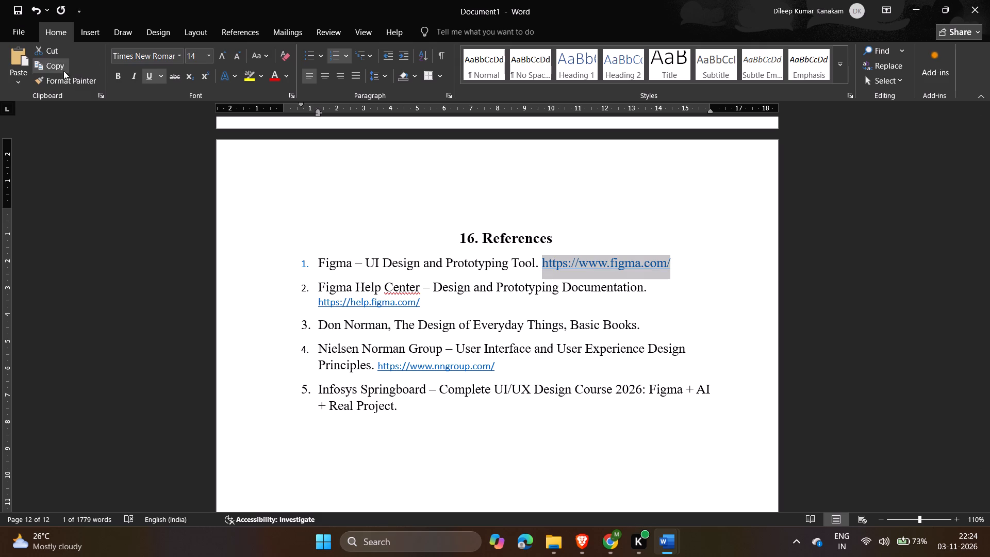
# Copy the figma.com link's formatting with Format Painter onto the help.figma.com link in reference 2 and the nngroup.com link in reference 4.
pyautogui.click(69, 78)
pyautogui.moveTo(429, 306); pyautogui.dragTo(304, 311)
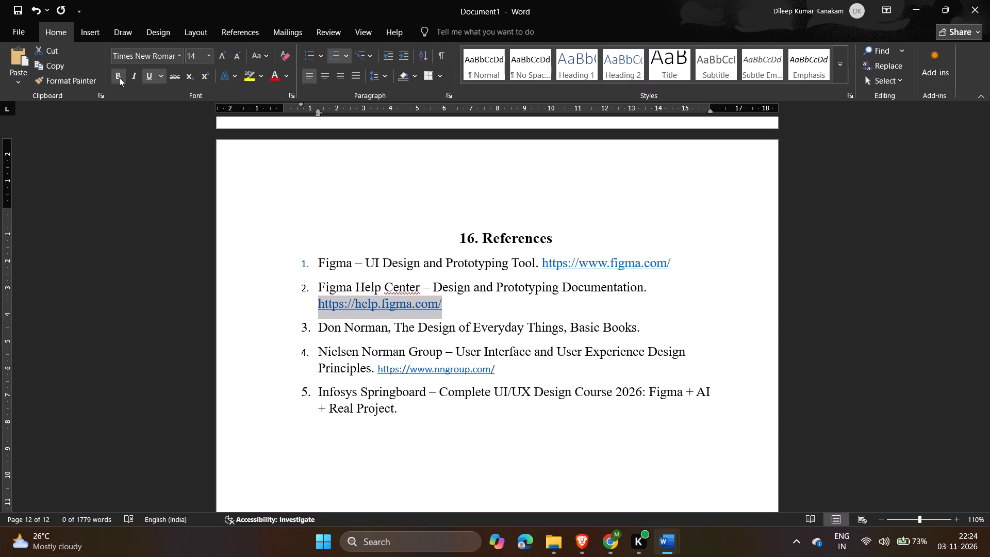
pyautogui.click(97, 78)
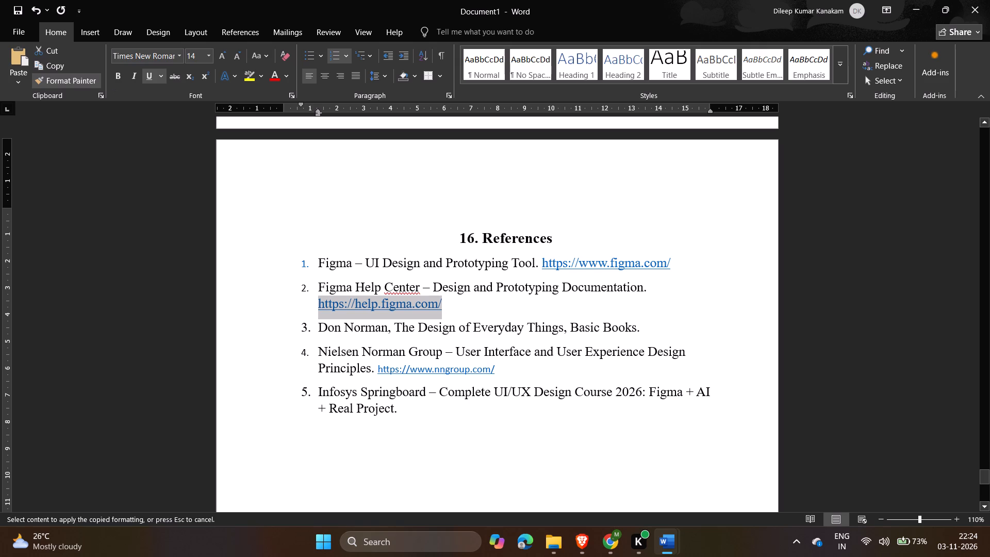
pyautogui.moveTo(510, 368); pyautogui.dragTo(378, 367)
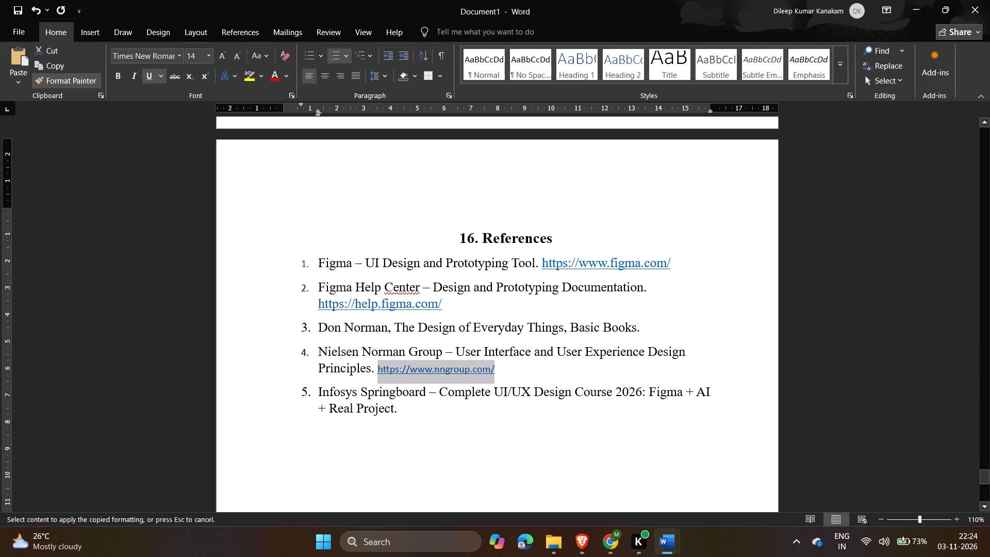
pyautogui.moveTo(378, 367); pyautogui.dragTo(377, 368)
pyautogui.click(806, 321)
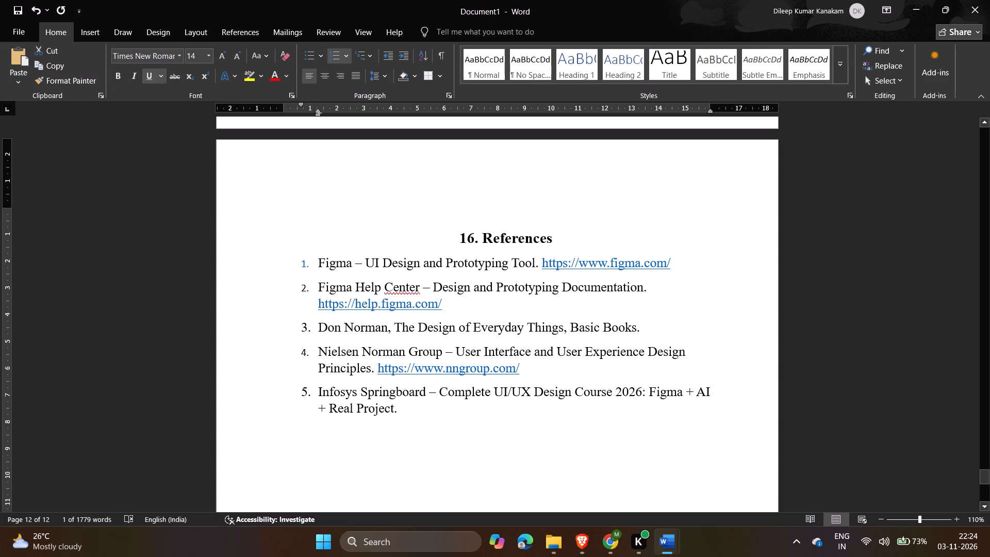
# Delete one blank line above the 16. References heading.
pyautogui.scroll(1, 806, 321)
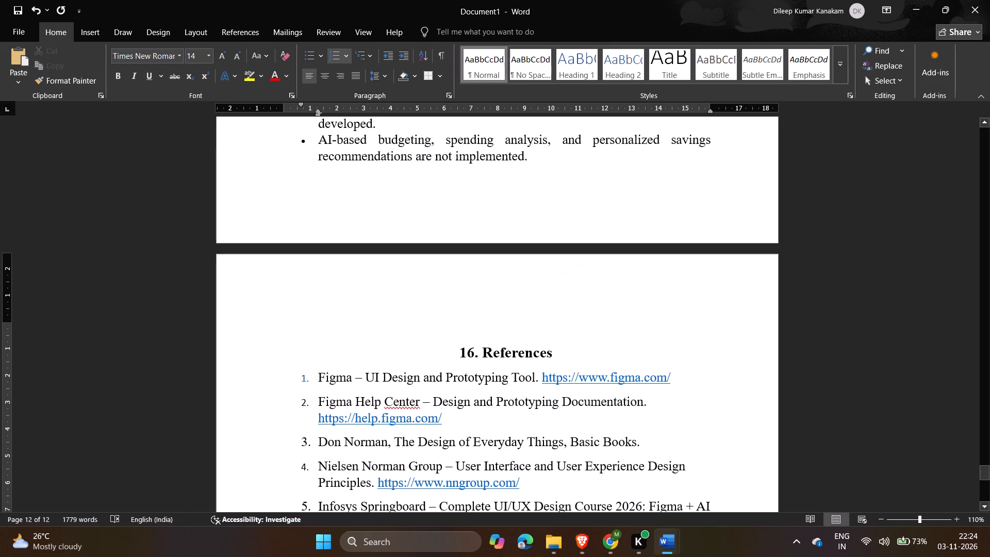
pyautogui.click(558, 287)
pyautogui.press('Delete')
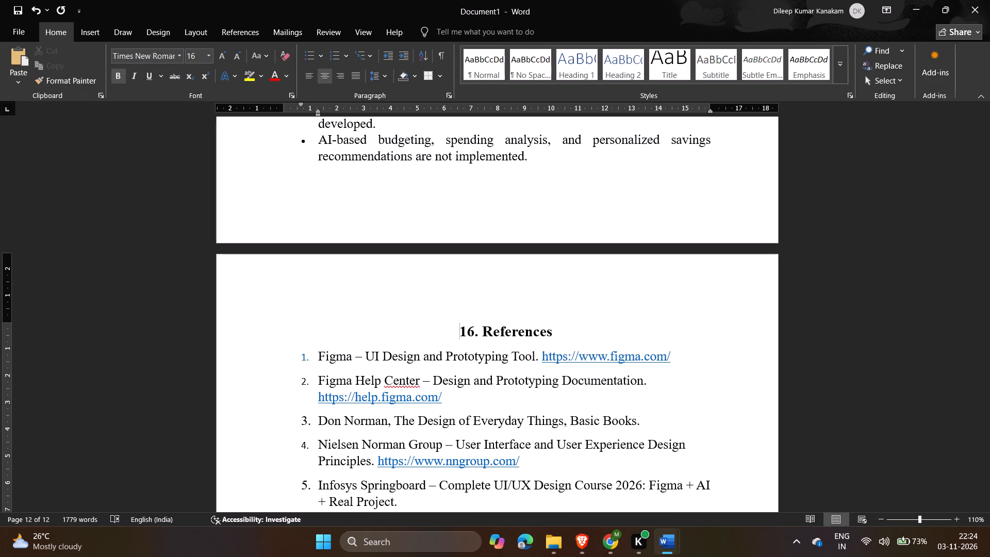
# Review the layout and heading spacing of the Conclusion and Future Scope sections, the front pages, the Abstract and the Introduction.
pyautogui.scroll(1, 558, 287)
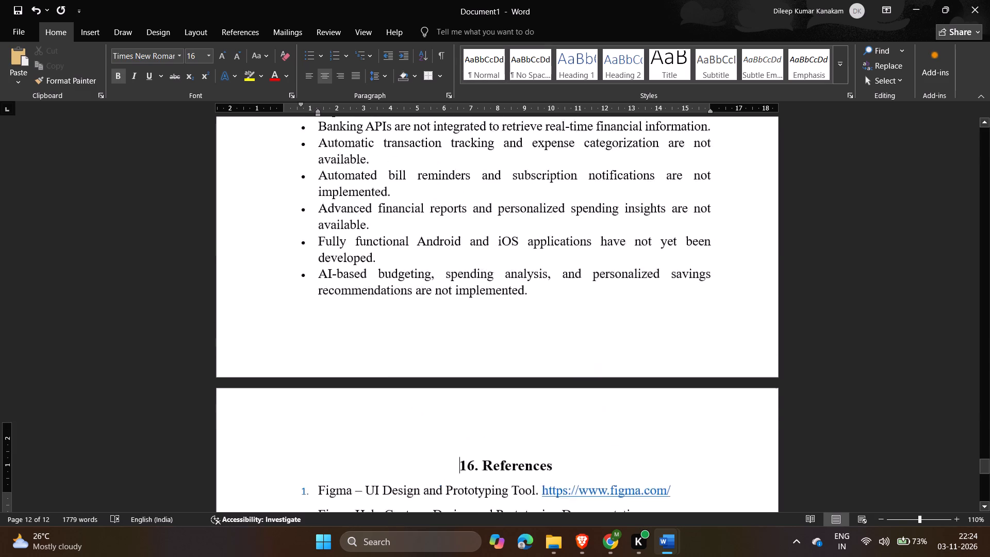
pyautogui.scroll(2, 558, 287)
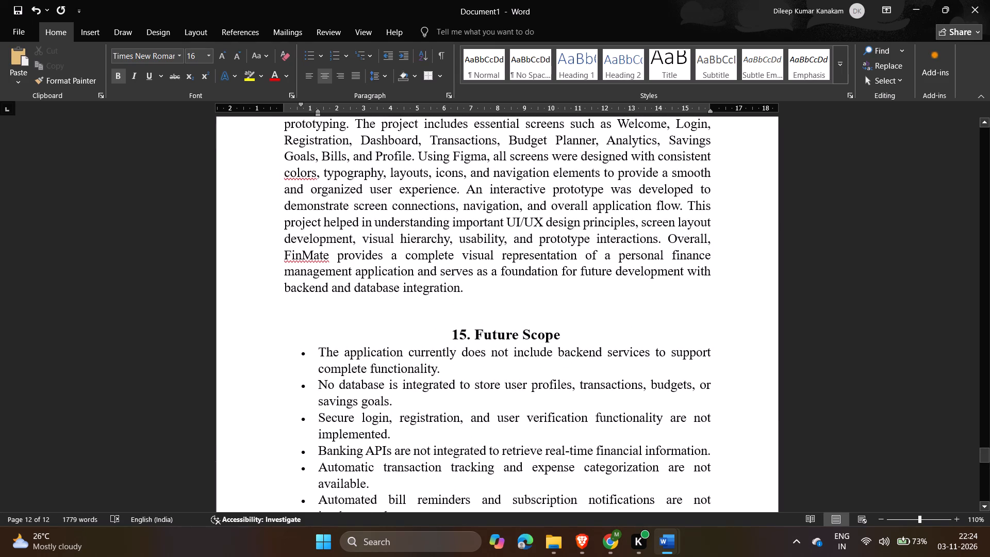
pyautogui.scroll(2, 558, 287)
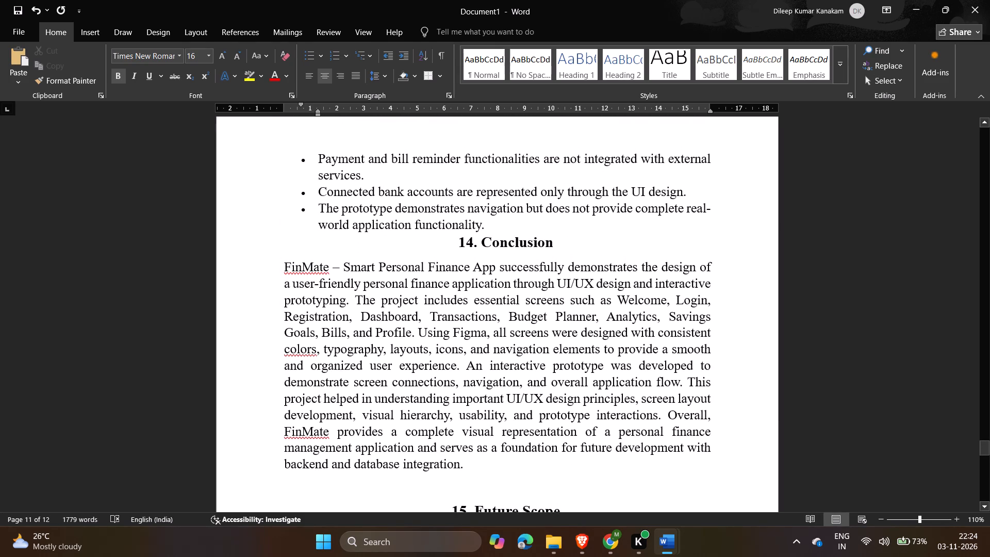
pyautogui.scroll(2, 558, 287)
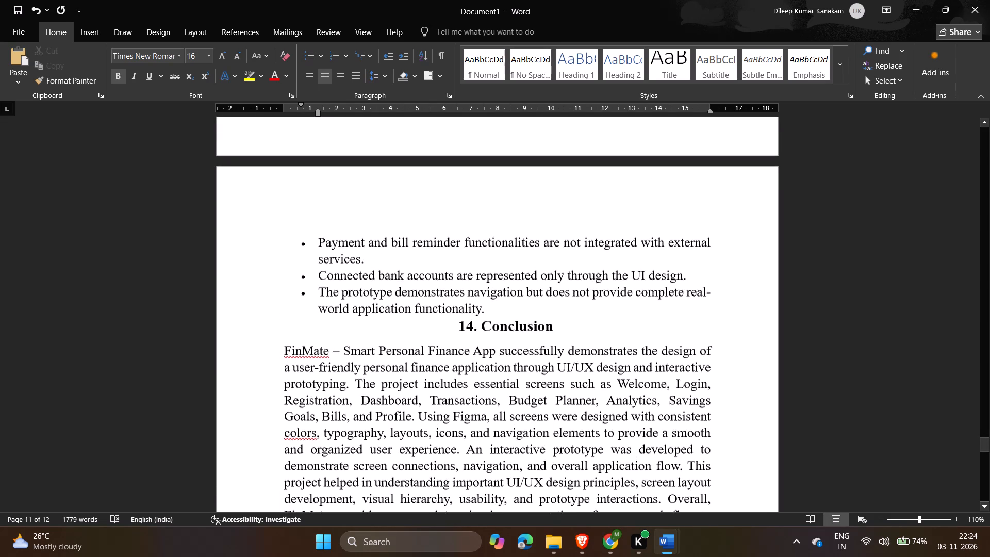
pyautogui.scroll(1, 558, 287)
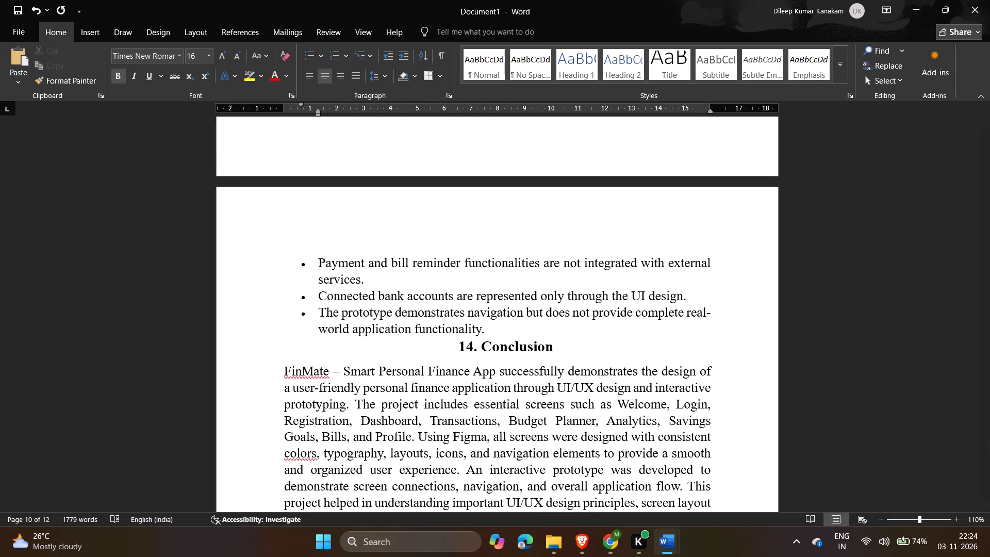
pyautogui.scroll(-2, 558, 287)
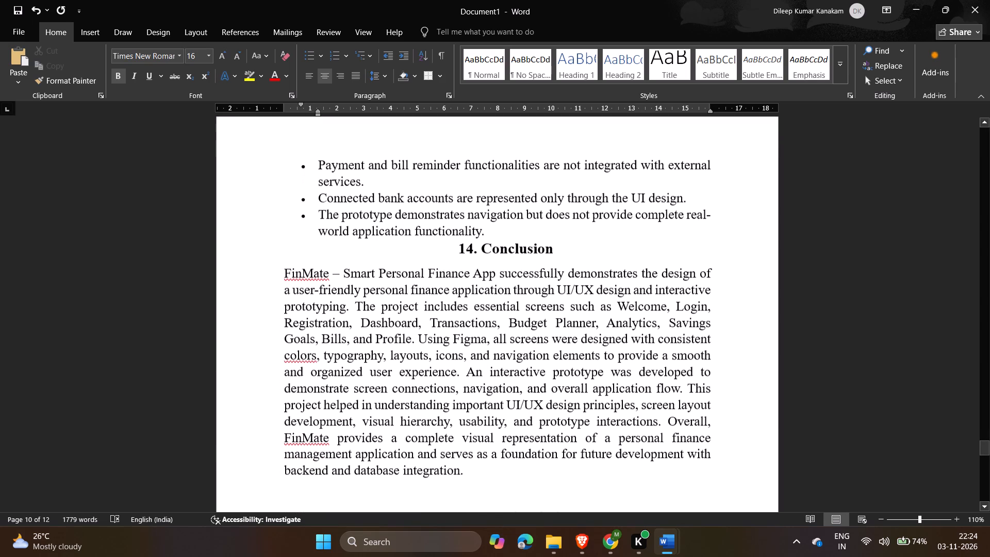
pyautogui.scroll(-1, 558, 287)
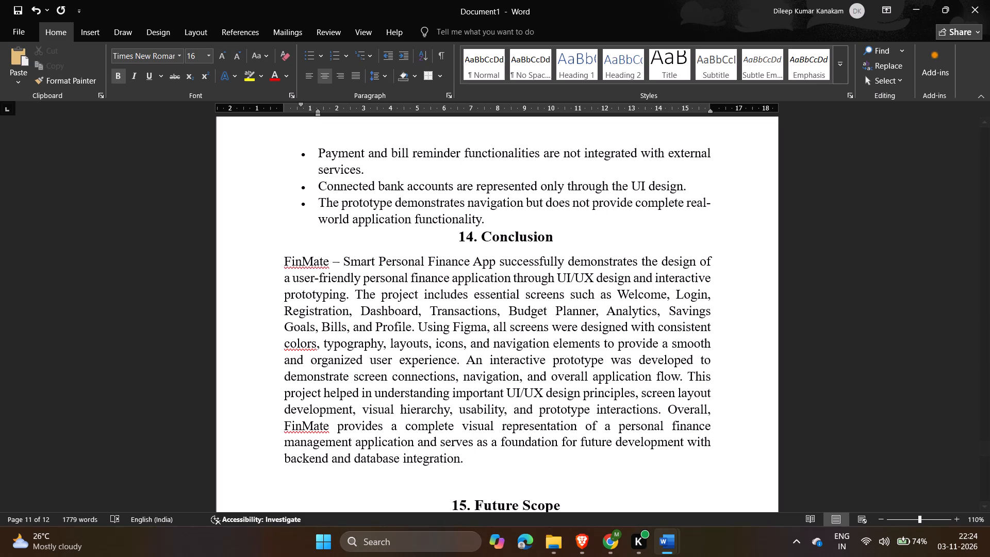
pyautogui.scroll(-1, 558, 287)
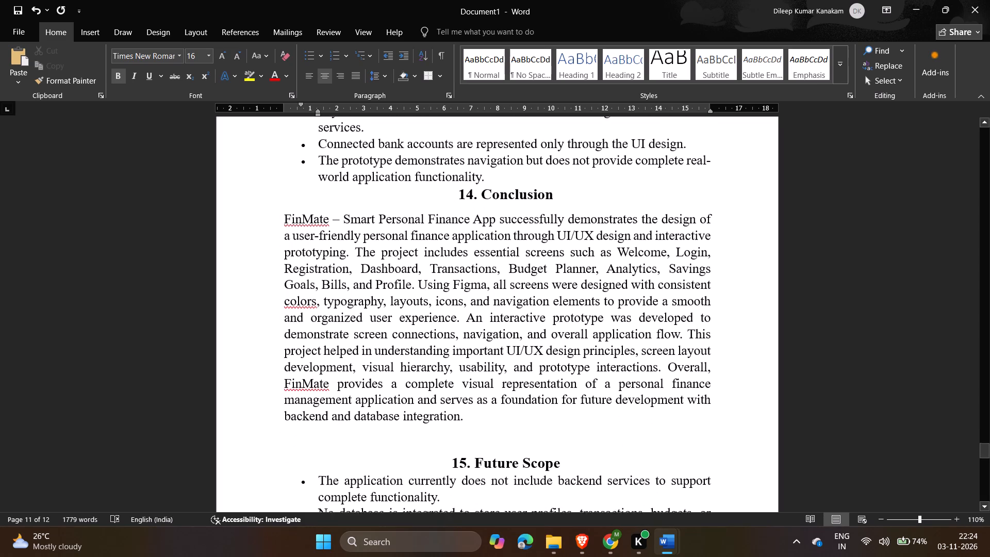
pyautogui.scroll(-2, 558, 287)
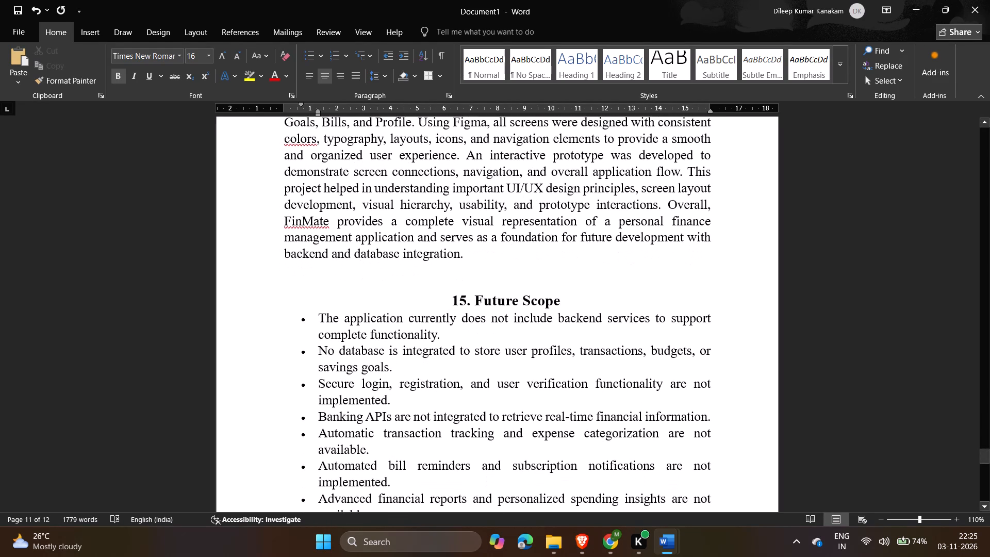
pyautogui.scroll(1, 558, 287)
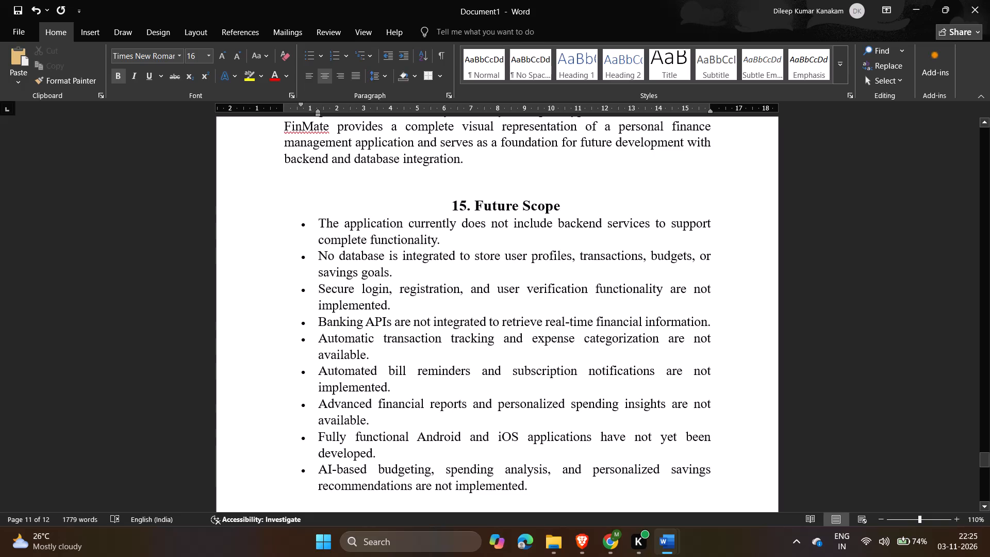
pyautogui.scroll(1, 558, 287)
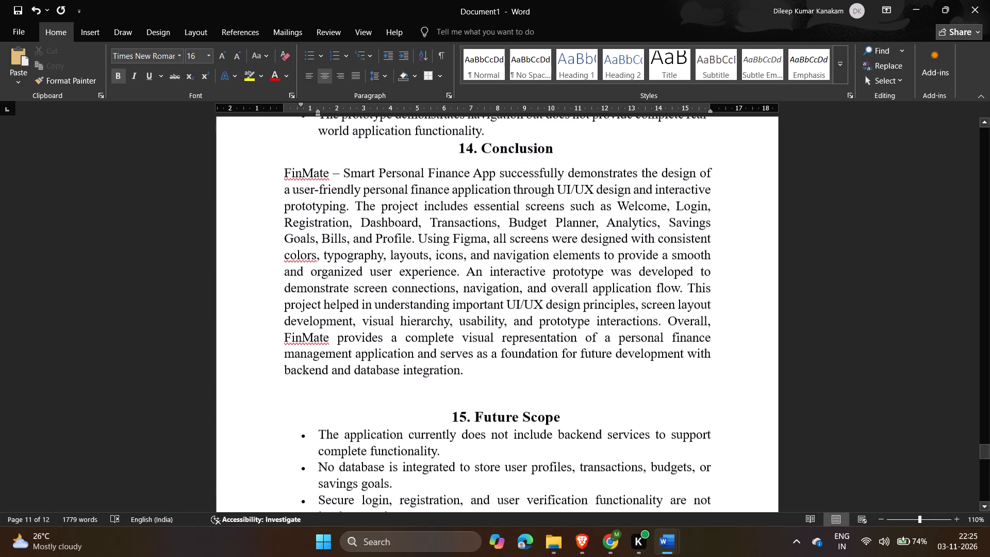
pyautogui.scroll(19, 558, 287)
pyautogui.scroll(14, 558, 287)
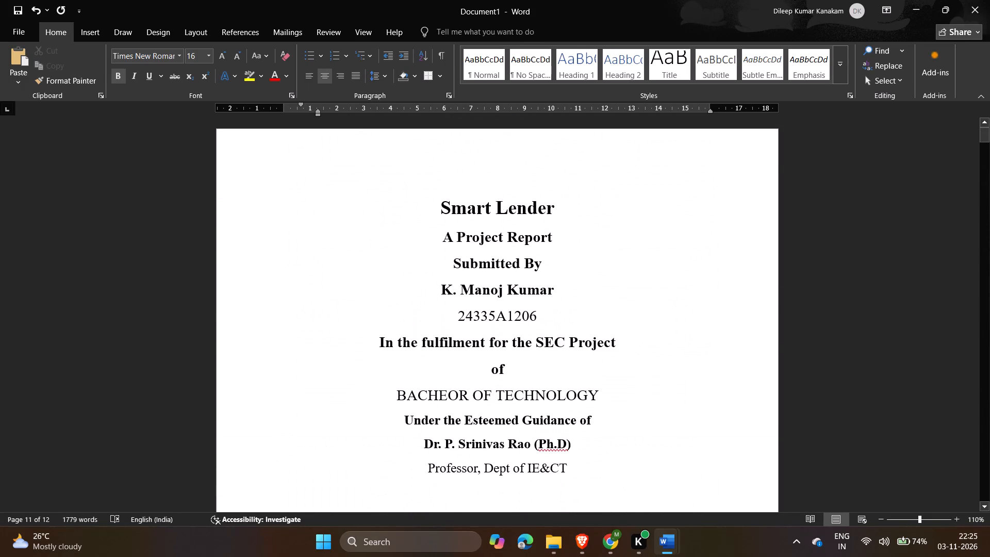
pyautogui.scroll(-7, 558, 287)
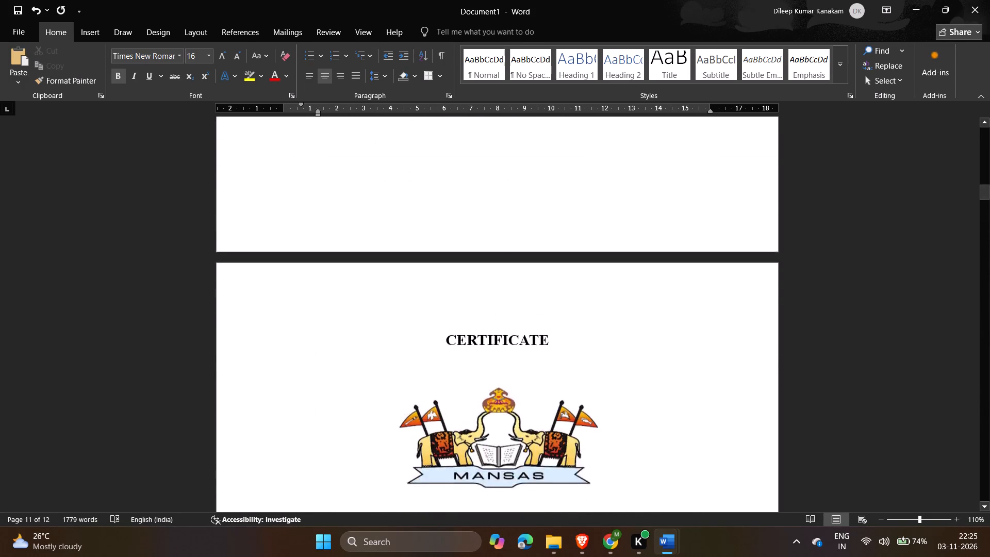
pyautogui.scroll(-3, 558, 287)
pyautogui.hscroll(-1, 558, 287)
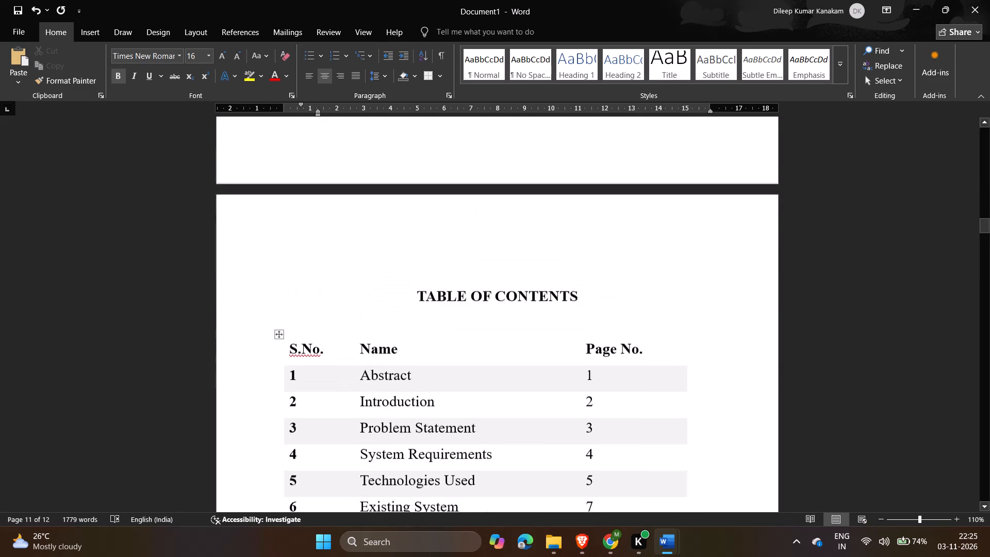
pyautogui.scroll(-7, 558, 287)
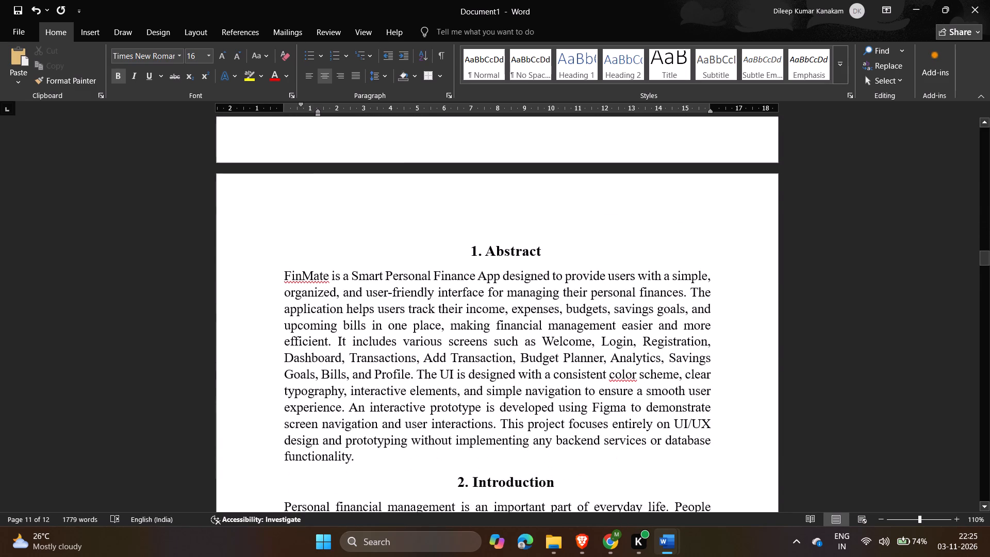
pyautogui.scroll(-2, 558, 287)
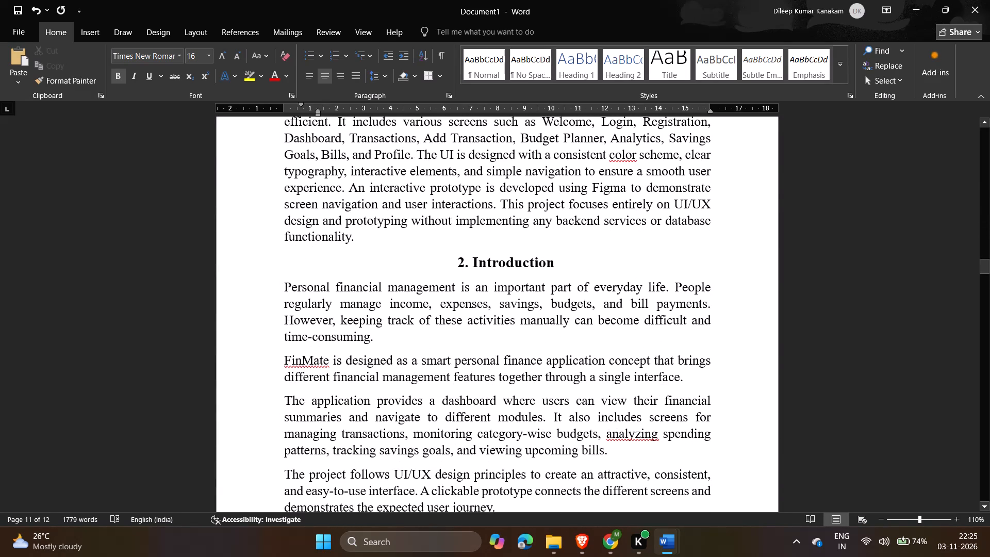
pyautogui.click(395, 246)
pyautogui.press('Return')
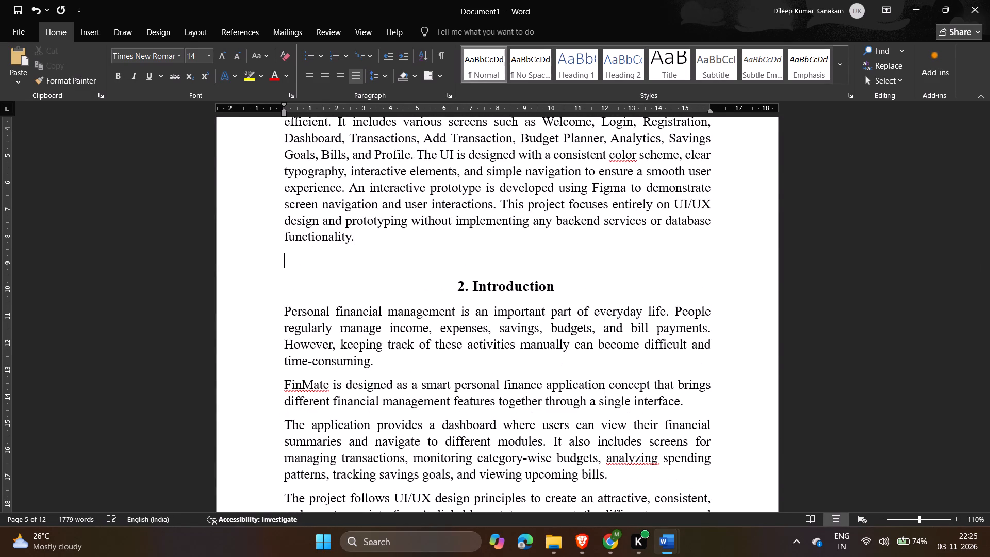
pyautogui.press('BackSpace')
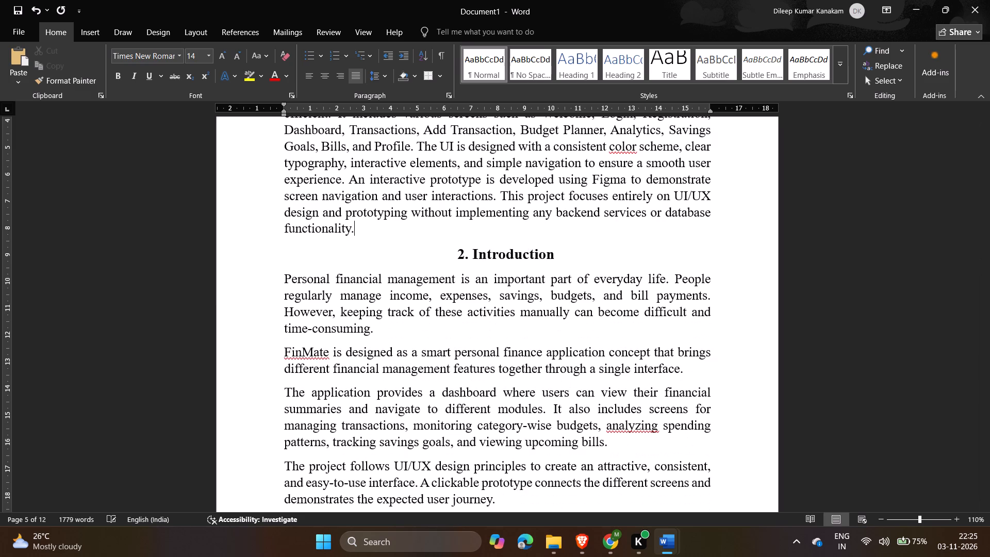
# Insert a blank line directly above the 2. Introduction heading to separate it from the Abstract.
pyautogui.click(452, 244)
pyautogui.click(456, 254)
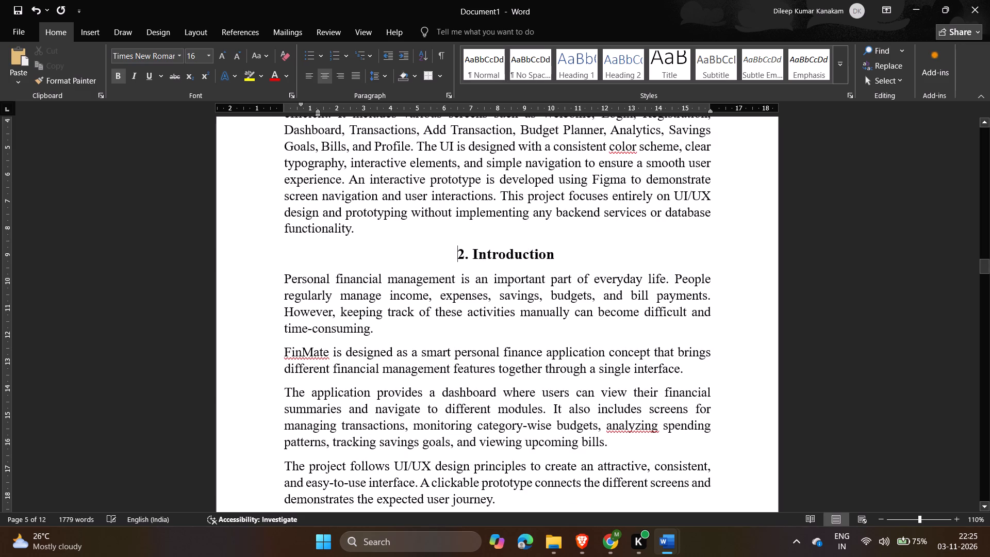
pyautogui.press('Return')
pyautogui.press('Up')
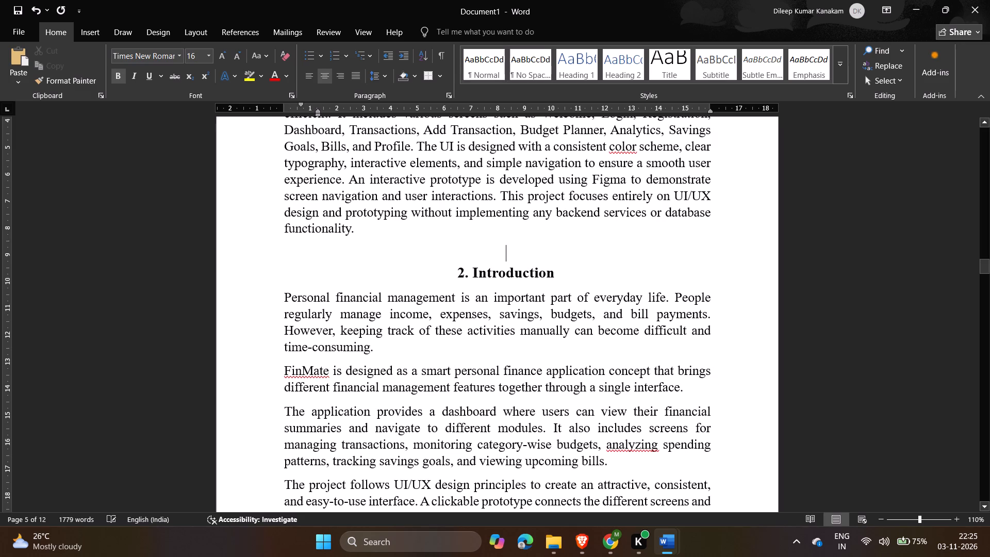
pyautogui.press('Down')
pyautogui.scroll(-1, 464, 291)
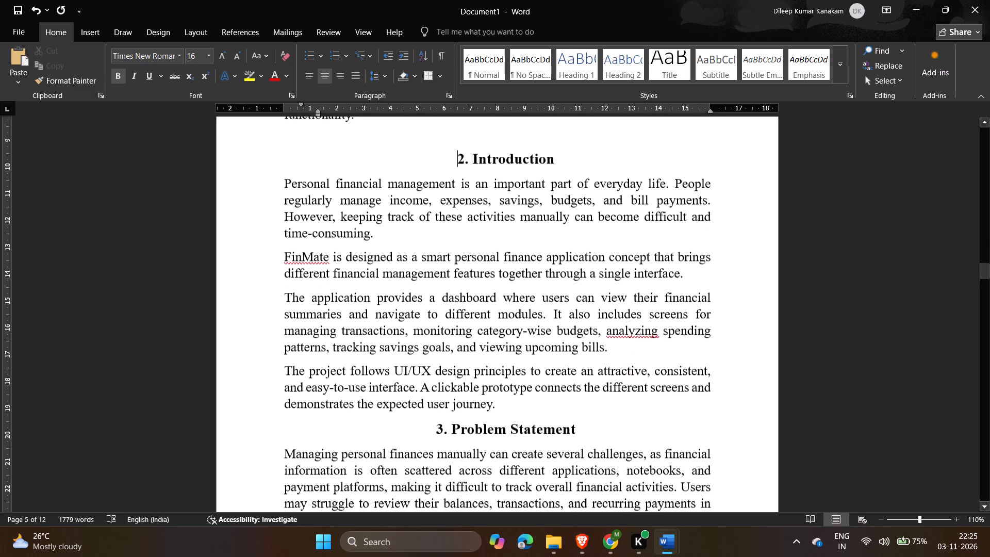
# Insert a blank line directly above the 3. Problem Statement heading to separate it from the Introduction.
pyautogui.scroll(-1, 464, 291)
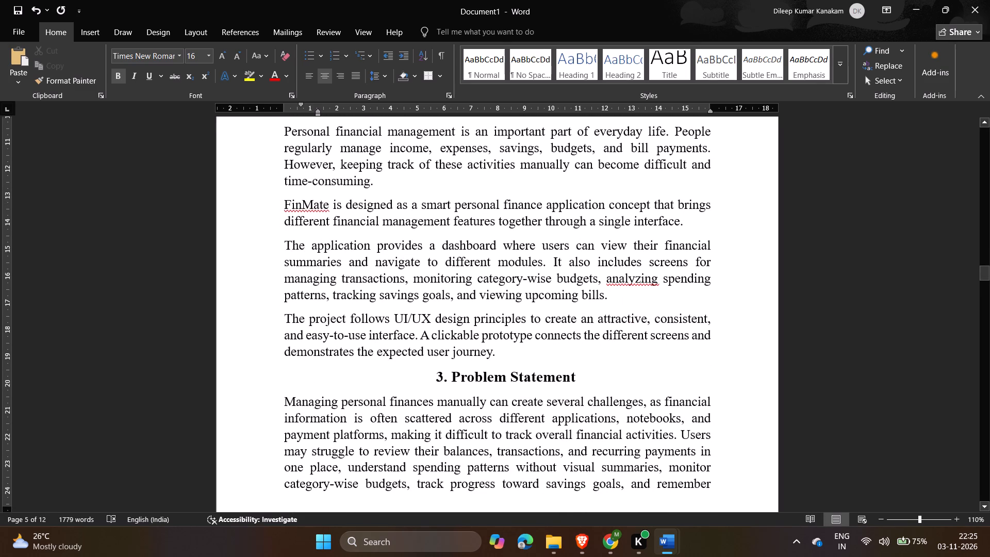
pyautogui.click(430, 371)
pyautogui.press('Return')
# Check the section layout in the mini_project_sl reference and compare it with the Abstract and Introduction pages of Document1.
pyautogui.scroll(-2, 430, 371)
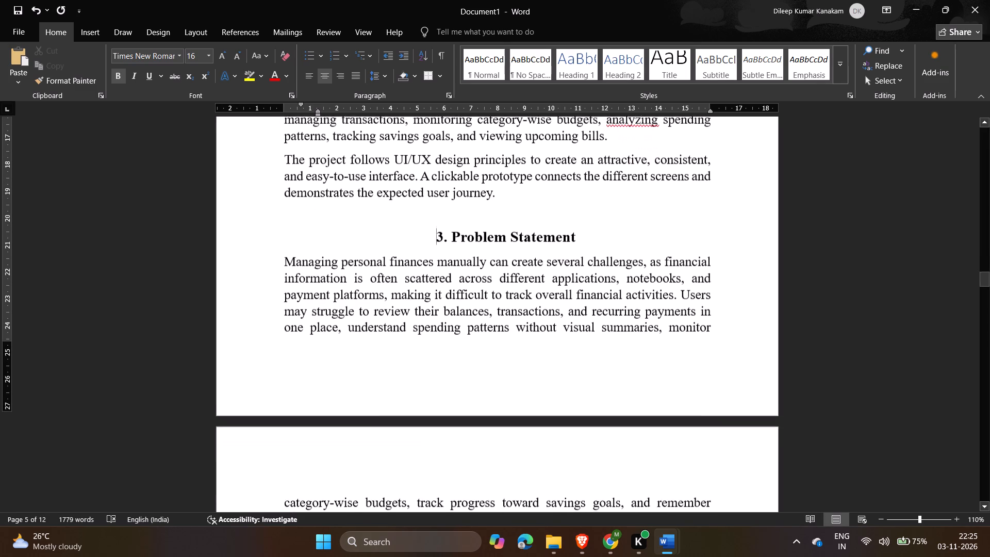
pyautogui.hotkey('alt', 'Tab')
pyautogui.scroll(2, 430, 371)
pyautogui.keyDown('ctrl'); pyautogui.scroll(-1, 430, 371); pyautogui.keyUp('ctrl')
pyautogui.keyDown('ctrl'); pyautogui.scroll(7, 430, 371); pyautogui.keyUp('ctrl')
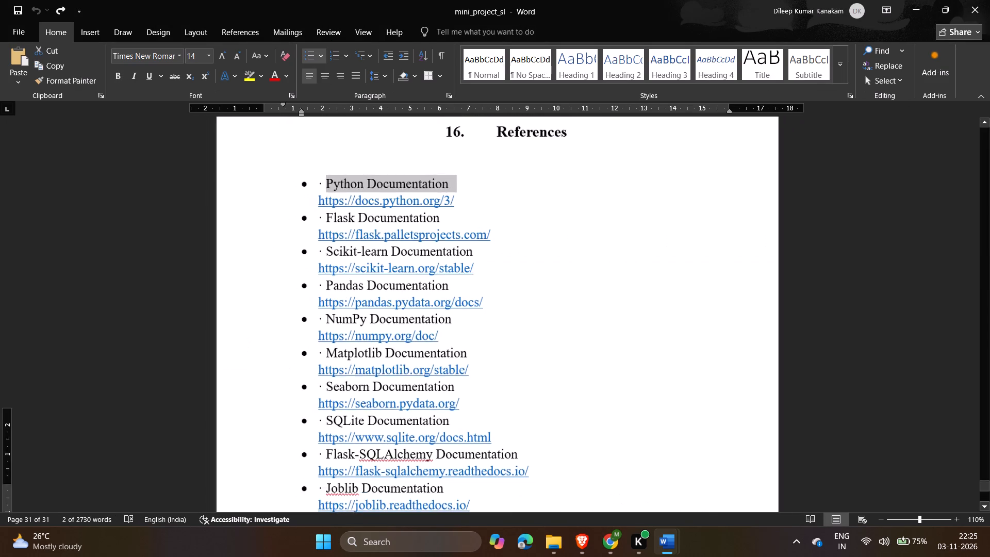
pyautogui.keyDown('ctrl'); pyautogui.scroll(2, 430, 371); pyautogui.keyUp('ctrl')
pyautogui.scroll(1, 430, 371)
pyautogui.hotkey('alt', 'Tab')
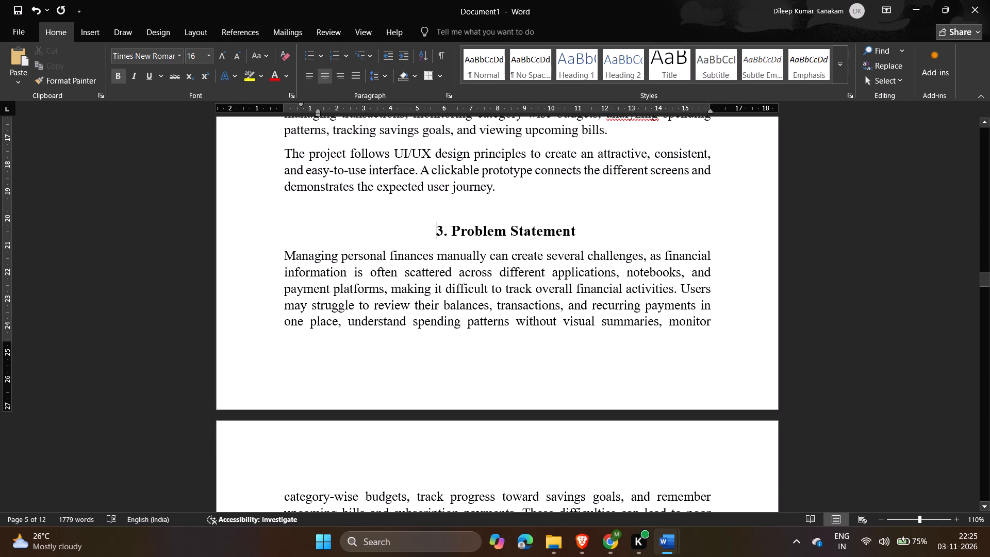
pyautogui.scroll(3, 618, 193)
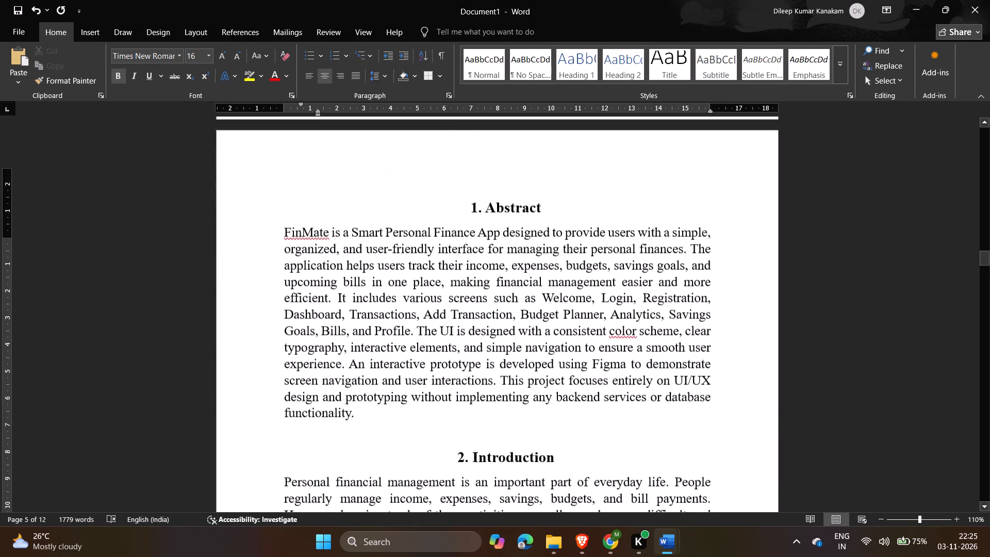
pyautogui.scroll(1, 618, 193)
pyautogui.click(490, 210)
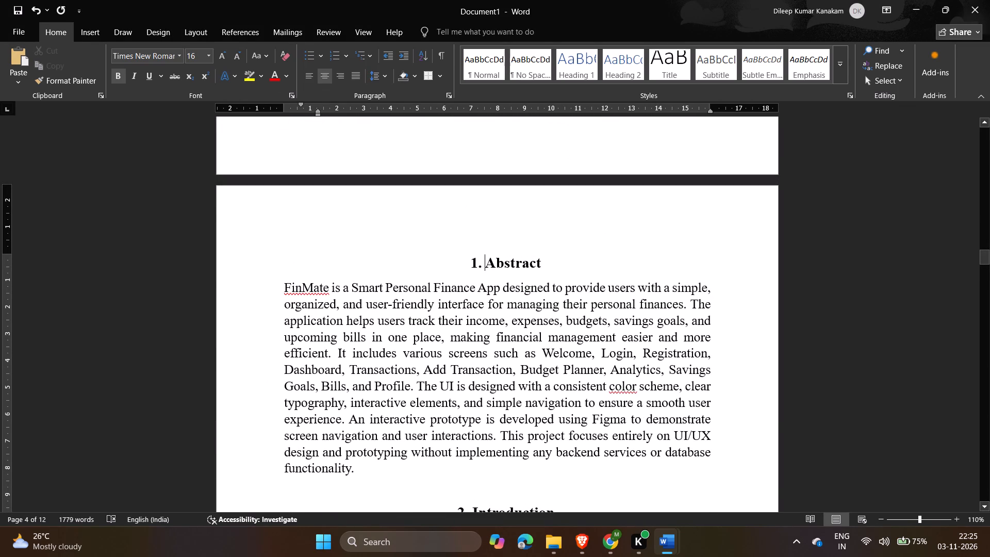
pyautogui.scroll(-2, 498, 300)
pyautogui.scroll(1, 464, 154)
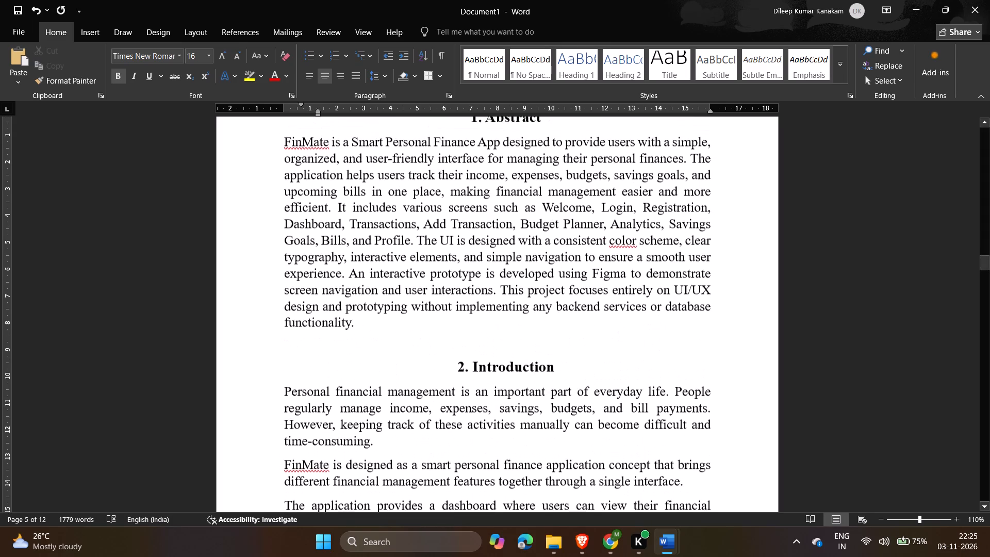
# Add eight more blank lines between the Abstract paragraph and the 2. Introduction heading to push the Introduction down.
pyautogui.click(505, 357)
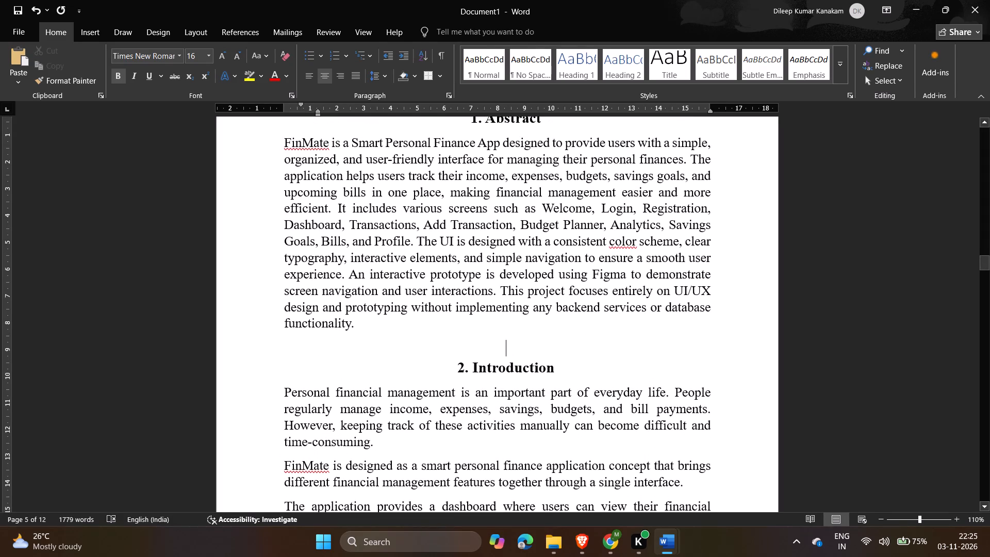
pyautogui.press('Return')
pyautogui.press('Return')
pyautogui.press('Return')
pyautogui.press('Return')
pyautogui.press('Return')
pyautogui.press('Return')
pyautogui.press('Return')
pyautogui.press('Return')
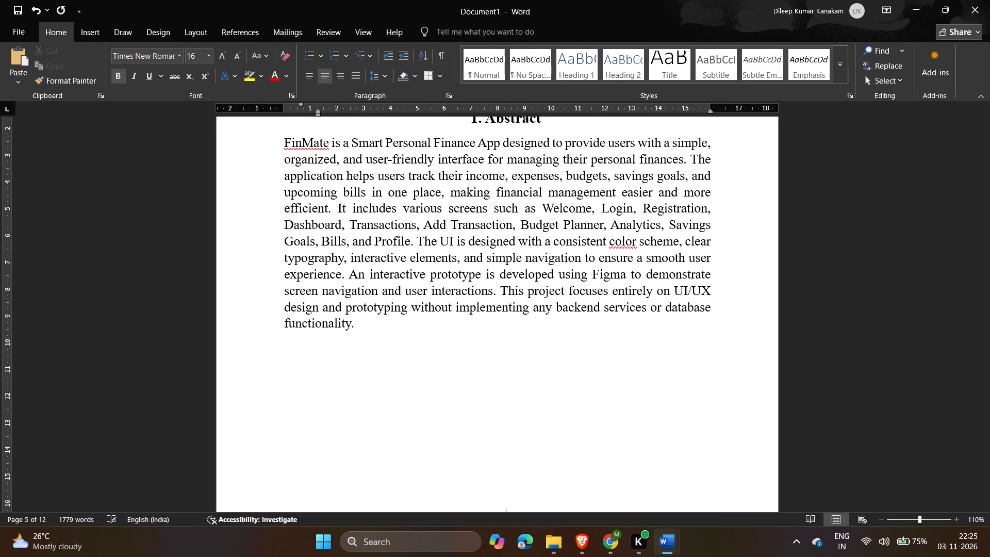
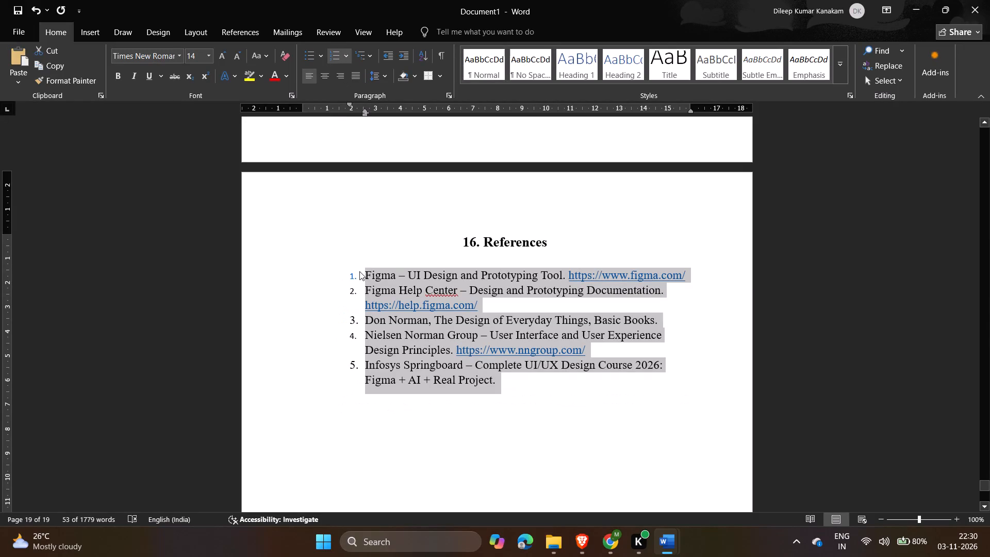
# Undo the automatic numbering of the entries under 16. References and number the first Figma entry as 1.
pyautogui.hotkey('ctrl', 'z')
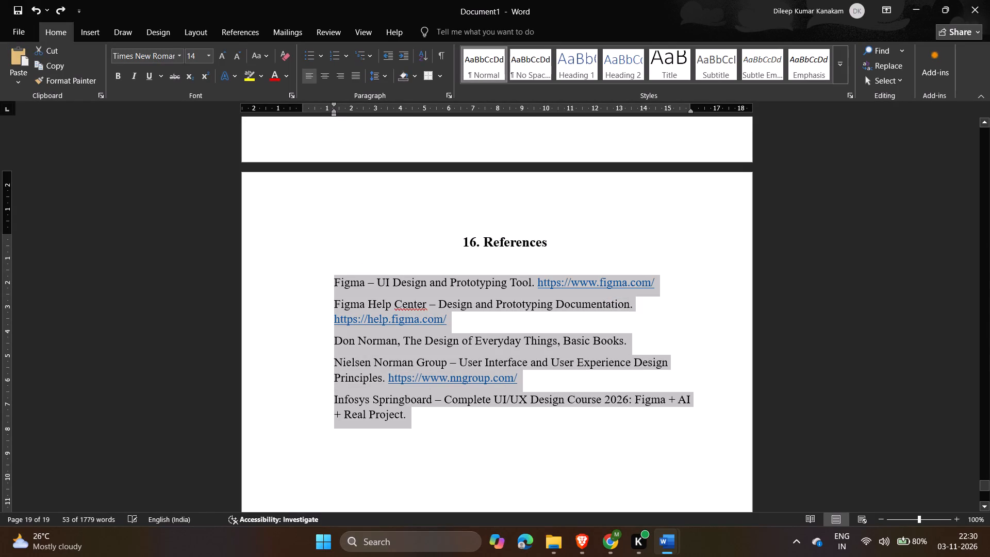
pyautogui.click(329, 282)
pyautogui.press('.')
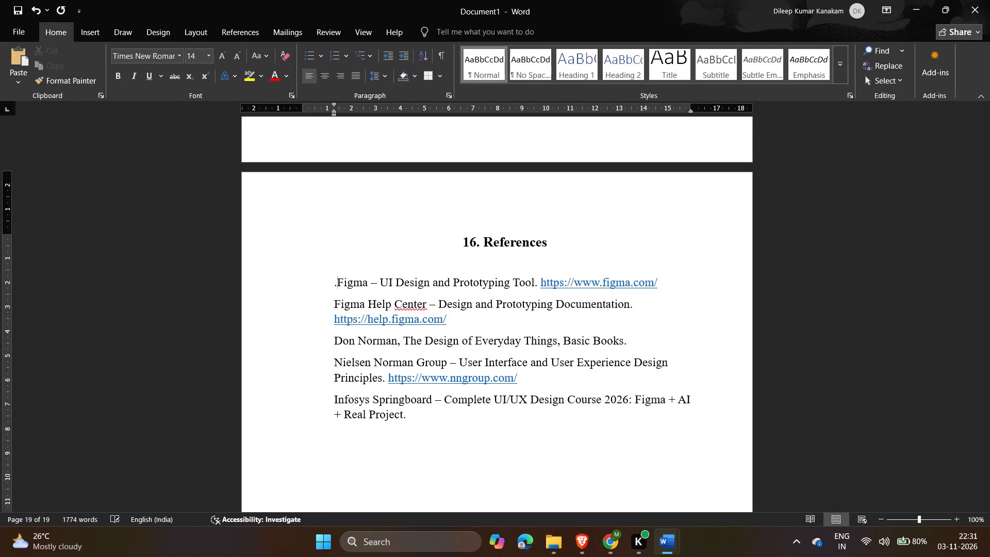
pyautogui.press('BackSpace')
pyautogui.press('1')
pyautogui.write('.')
pyautogui.press('space')
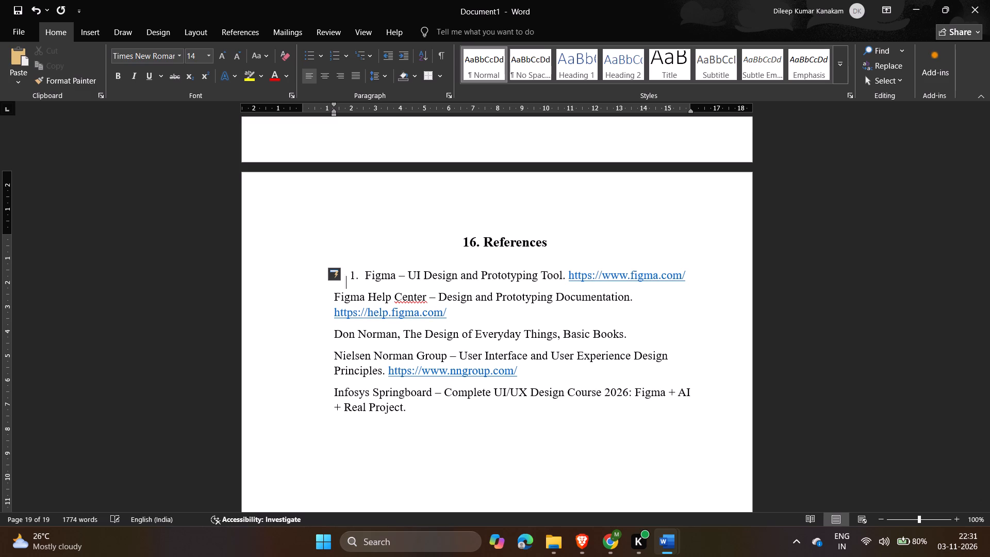
# Number the Figma Help Center, Don Norman, Nielsen Norman Group and Infosys Springboard references individually as 2., 3., 4. and 5.
pyautogui.click(334, 301)
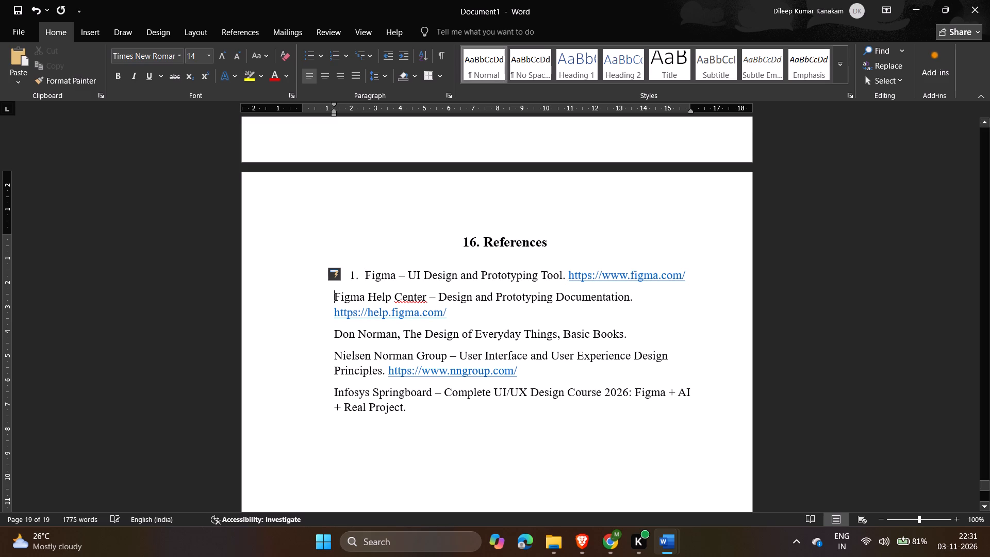
pyautogui.write('2.')
pyautogui.press('space')
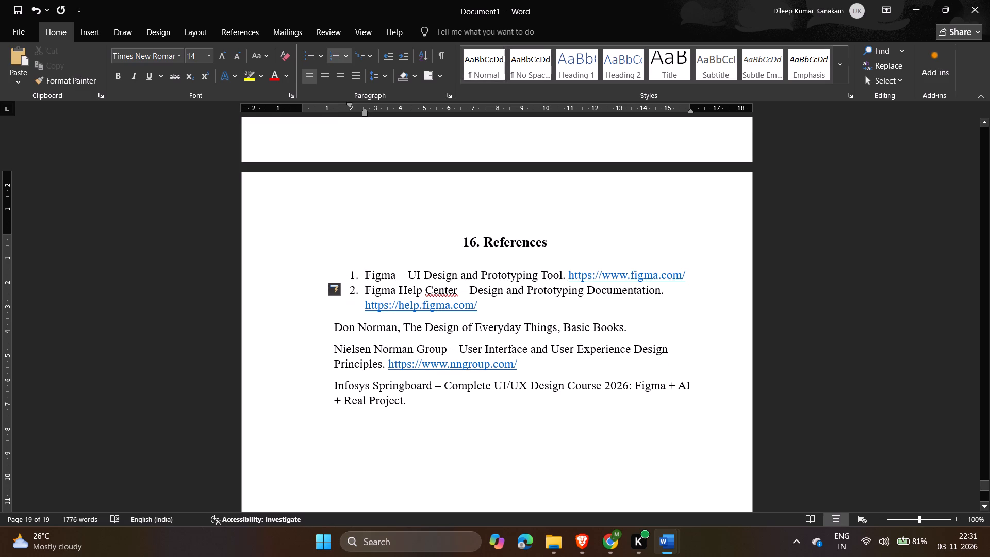
pyautogui.click(334, 332)
pyautogui.click(334, 332)
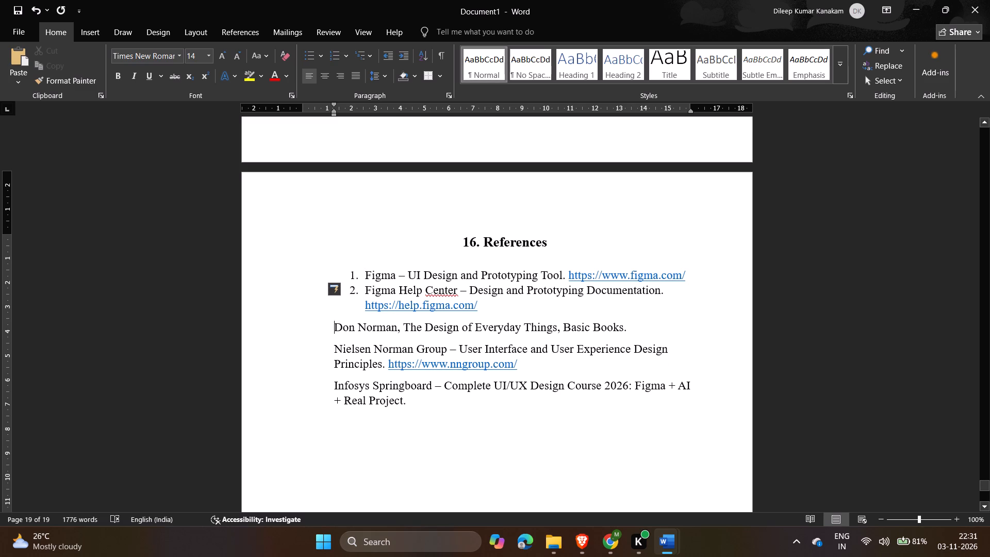
pyautogui.write('3.')
pyautogui.press('space')
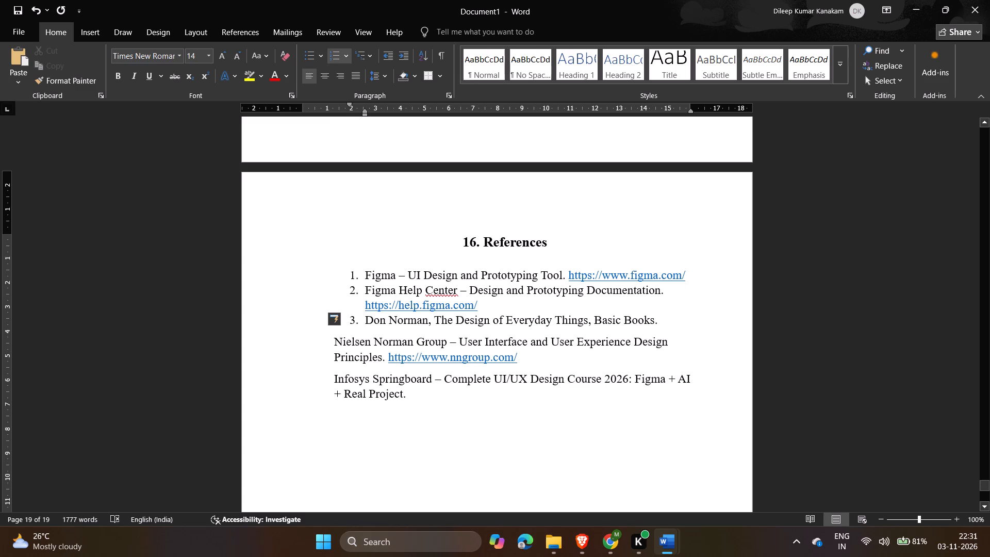
pyautogui.click(332, 336)
pyautogui.write('4.')
pyautogui.press('space')
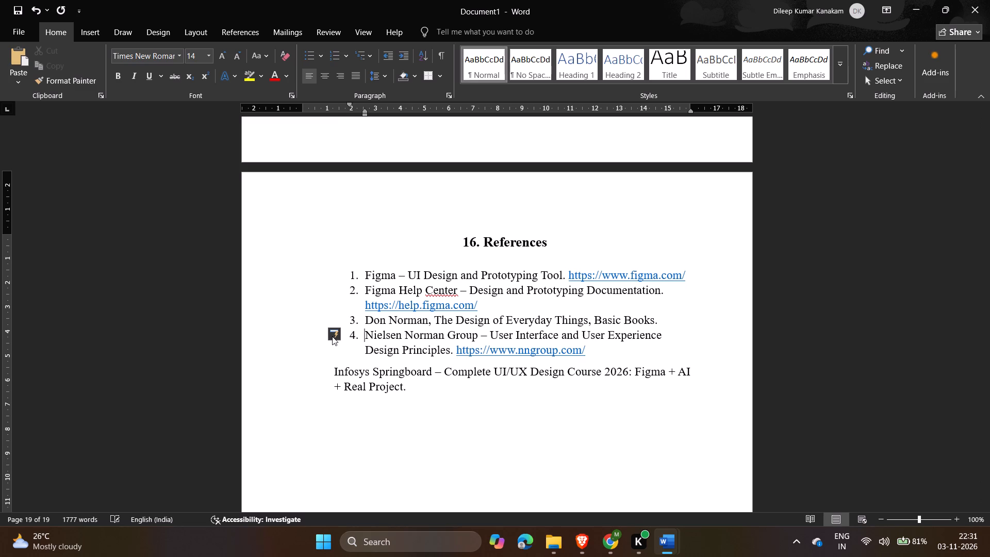
pyautogui.click(332, 374)
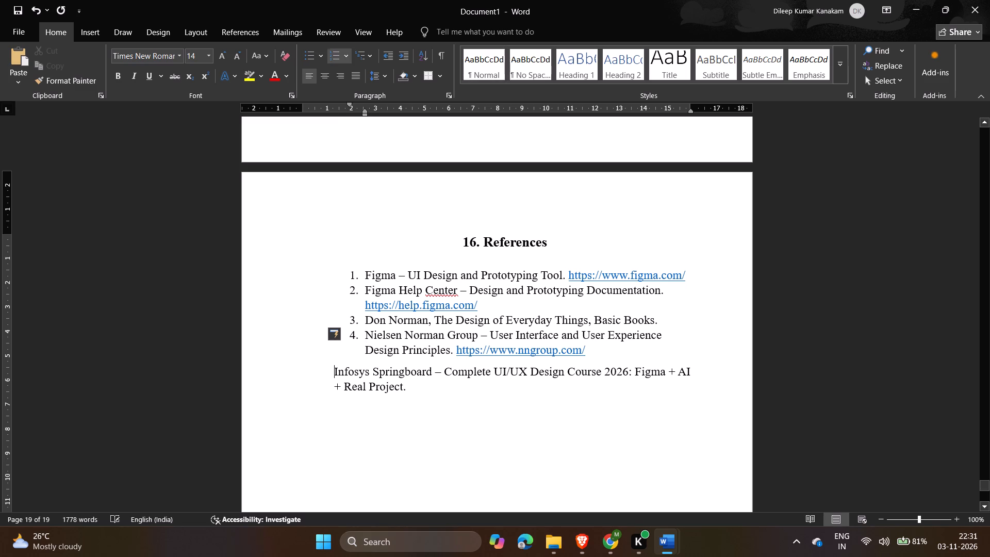
pyautogui.write('5.')
pyautogui.press('space')
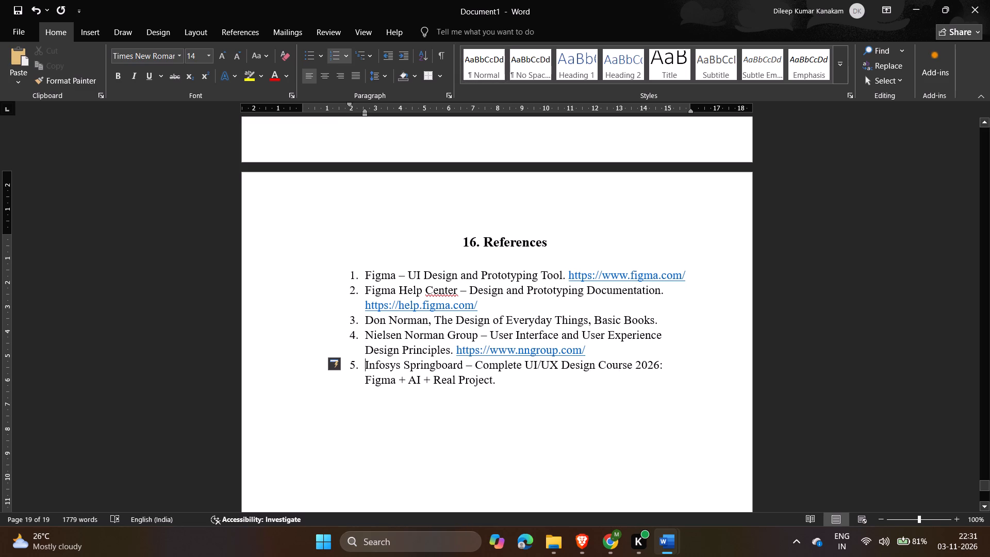
pyautogui.moveTo(395, 270); pyautogui.dragTo(365, 277)
pyautogui.moveTo(365, 277); pyautogui.dragTo(360, 278)
pyautogui.hotkey('ctrl', 'b')
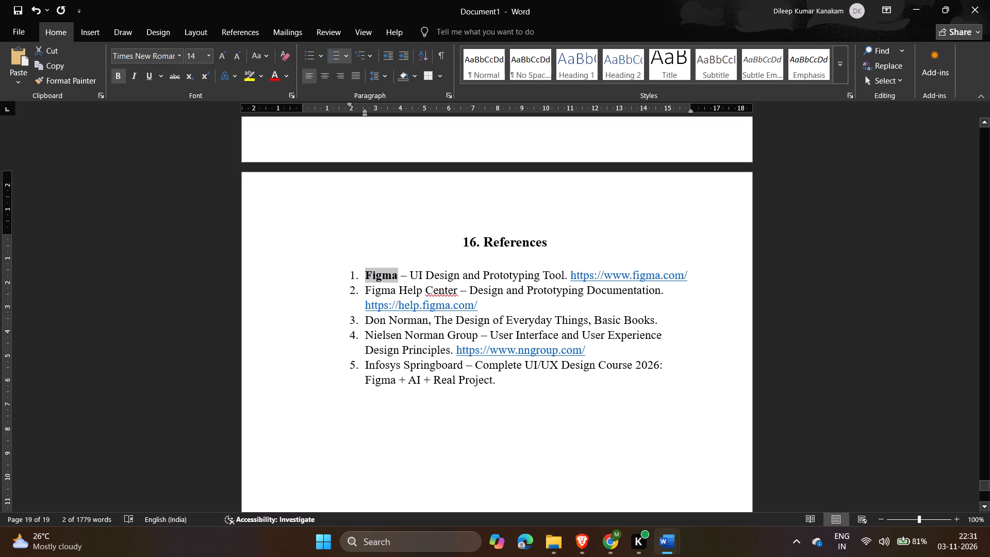
pyautogui.moveTo(454, 291); pyautogui.dragTo(384, 290)
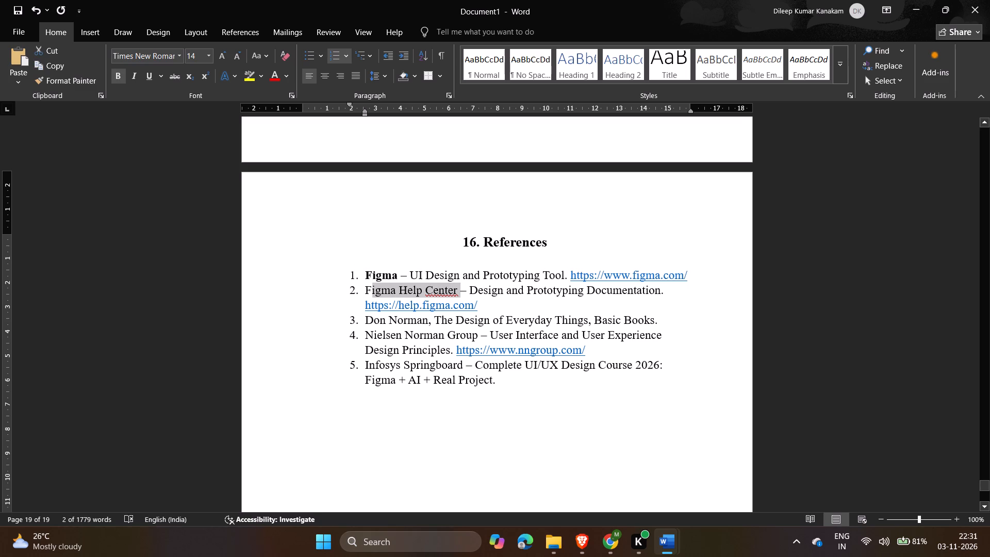
pyautogui.moveTo(384, 290); pyautogui.dragTo(367, 293)
pyautogui.hotkey('ctrl', 'b')
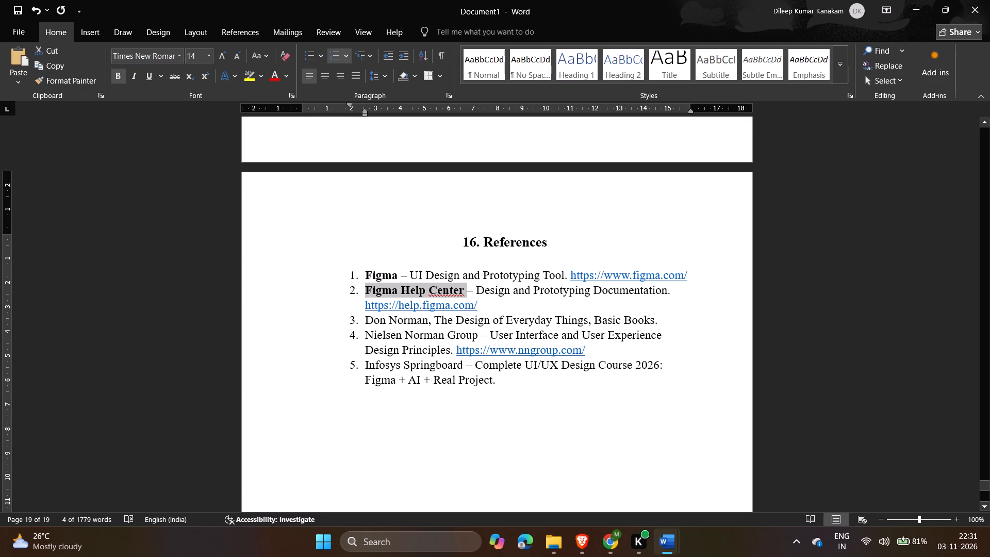
pyautogui.moveTo(477, 335); pyautogui.dragTo(340, 342)
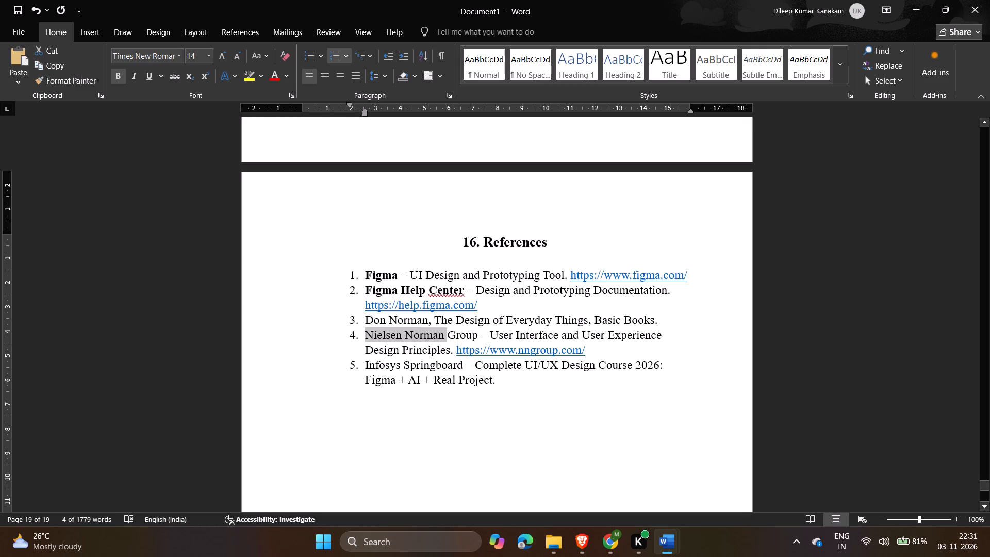
pyautogui.moveTo(340, 342); pyautogui.dragTo(472, 335)
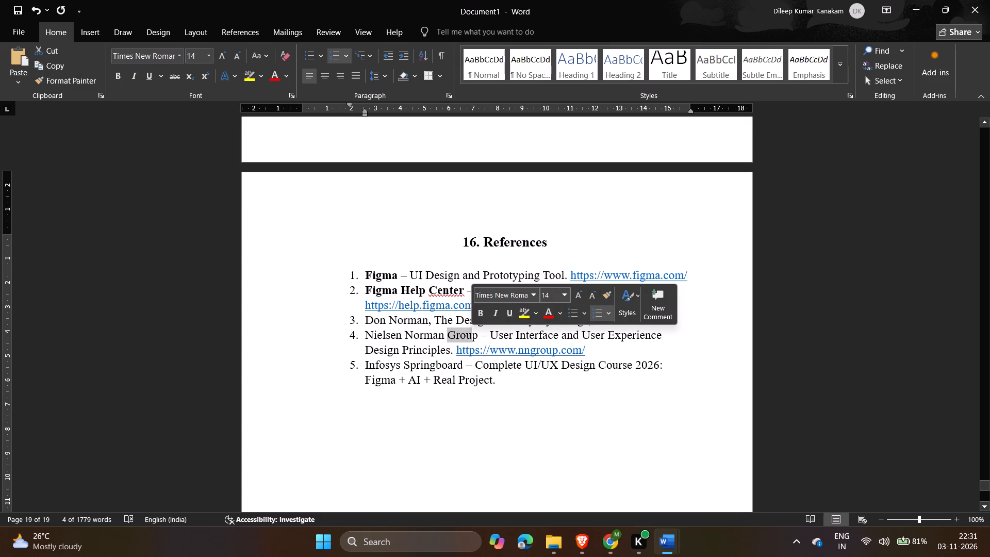
pyautogui.moveTo(476, 338); pyautogui.dragTo(400, 333)
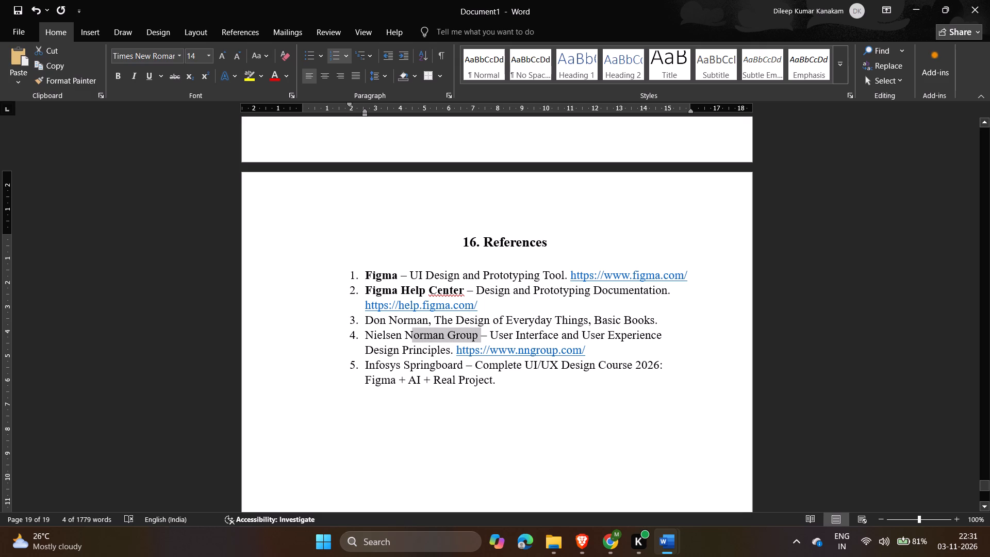
pyautogui.moveTo(400, 333); pyautogui.dragTo(362, 335)
pyautogui.hotkey('ctrl', 'b')
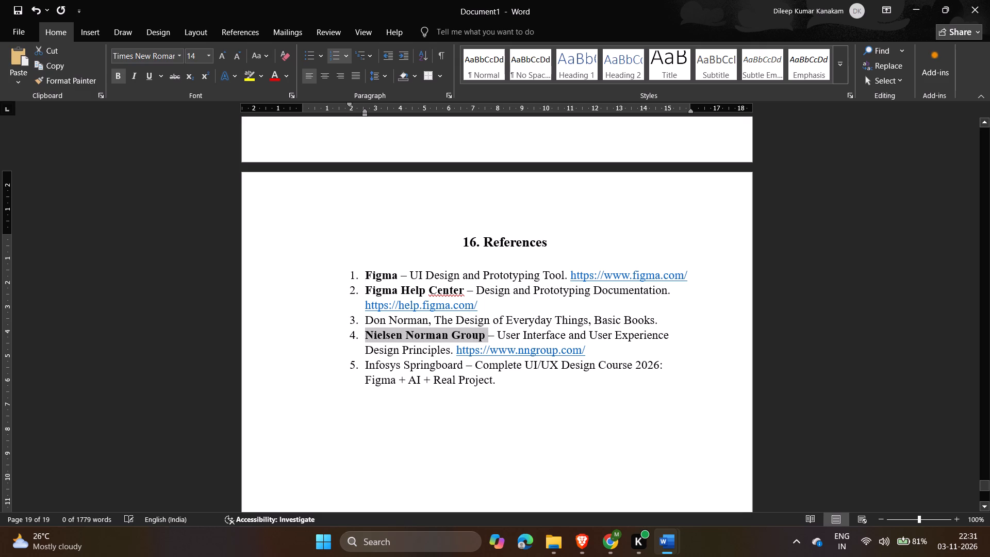